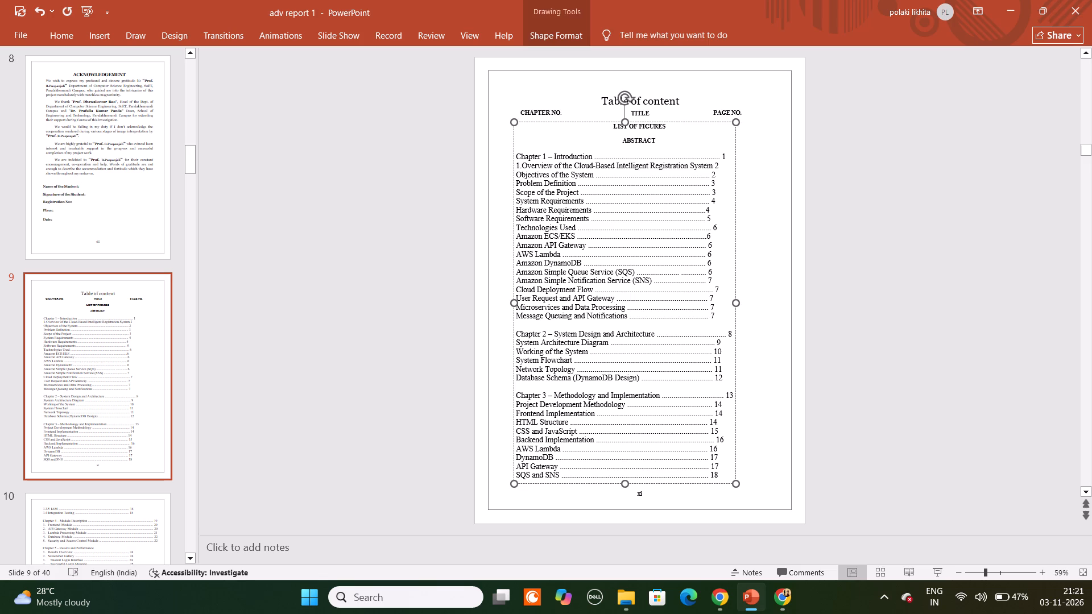
Add a space after the 1.1 number of the Overview entry and number "Objectives of the System" as 1.2 in the table of contents.
key("space")
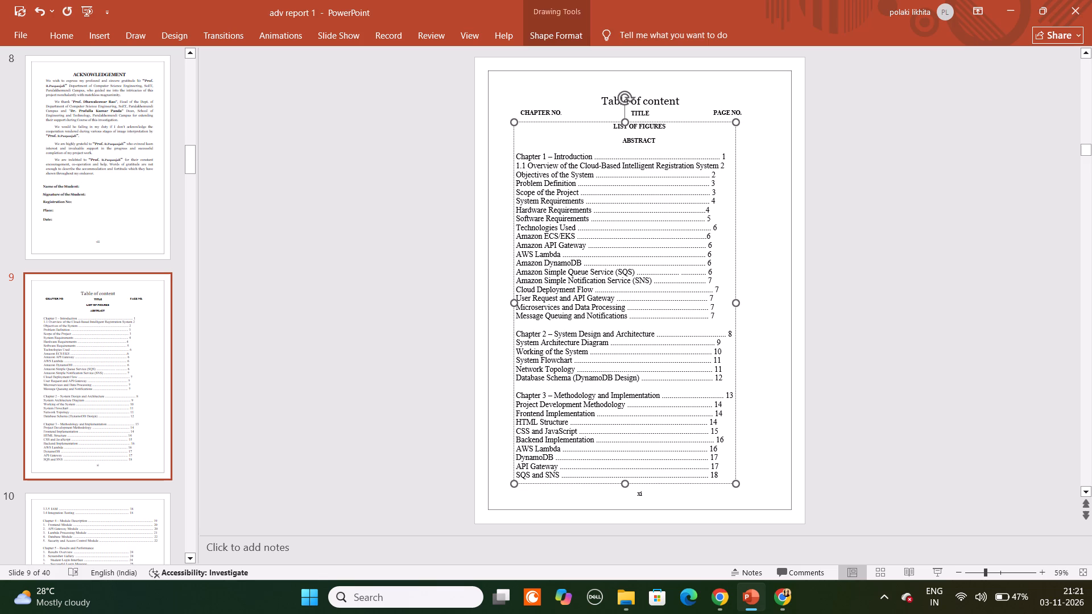
key("Down")
key("Left")
key("Left")
key("Left")
type("1.2")
key("space")
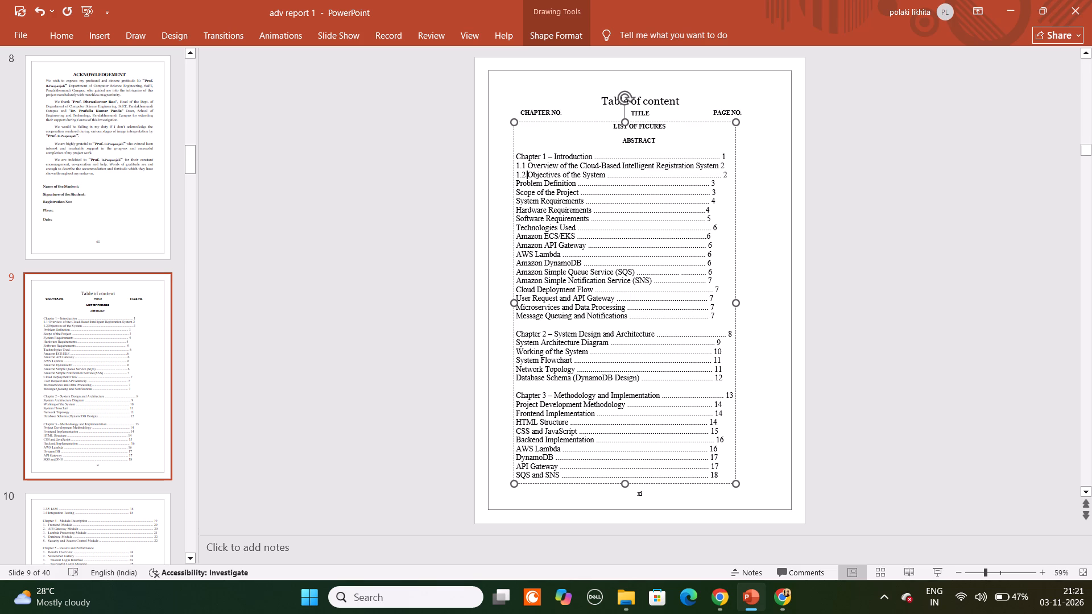
Number the "Problem Definition" entry under Chapter 1 as 1.3, with a space before the title.
key("Down")
key("Left")
key("Left")
key("Left")
key("1")
type(".3")
key("space")
Number the "Scope of the Project" entry under Chapter 1 as 1.4, with a space before the title.
key("Left")
key("Left")
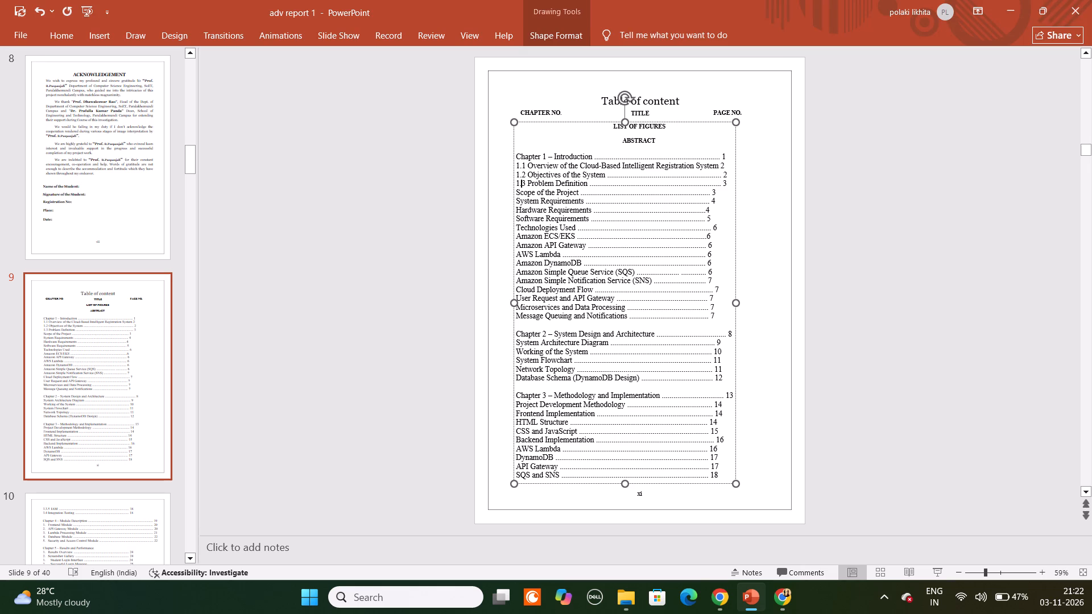
key("Down")
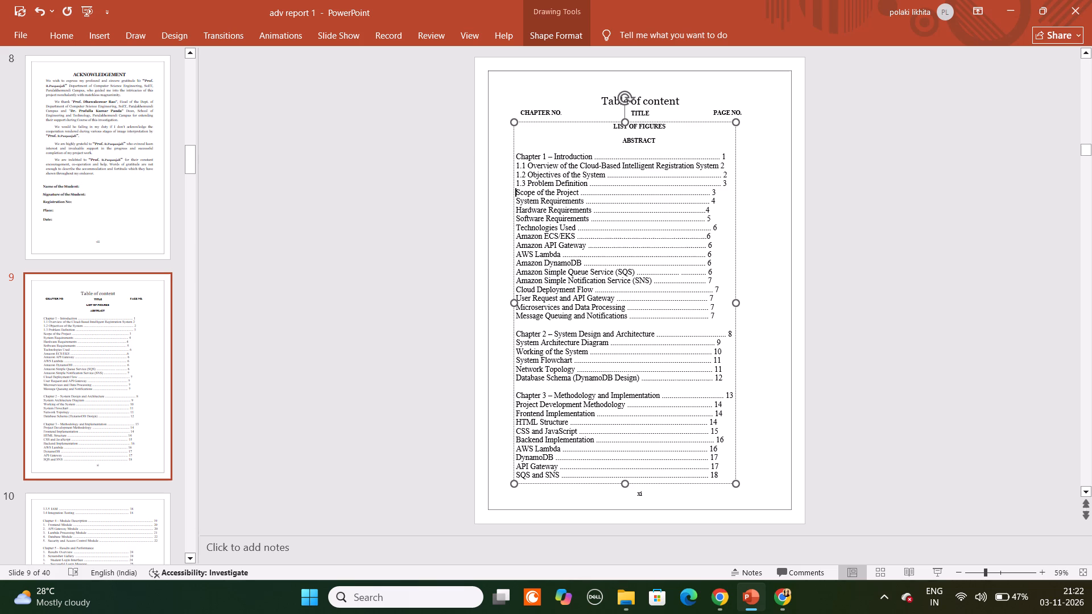
type("1.4")
key("space")
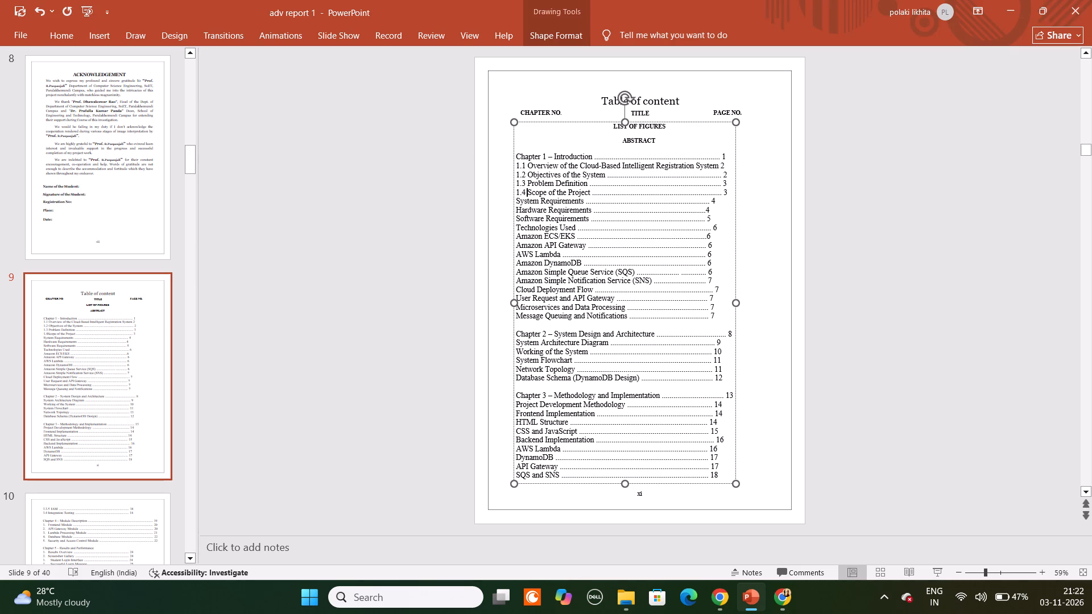
Number the "System Requirements" entry under Chapter 1 as 1.5, with a space before the title.
key("Down")
key("Left")
key("Left")
key("Left")
key("1")
type(".5")
key("space")
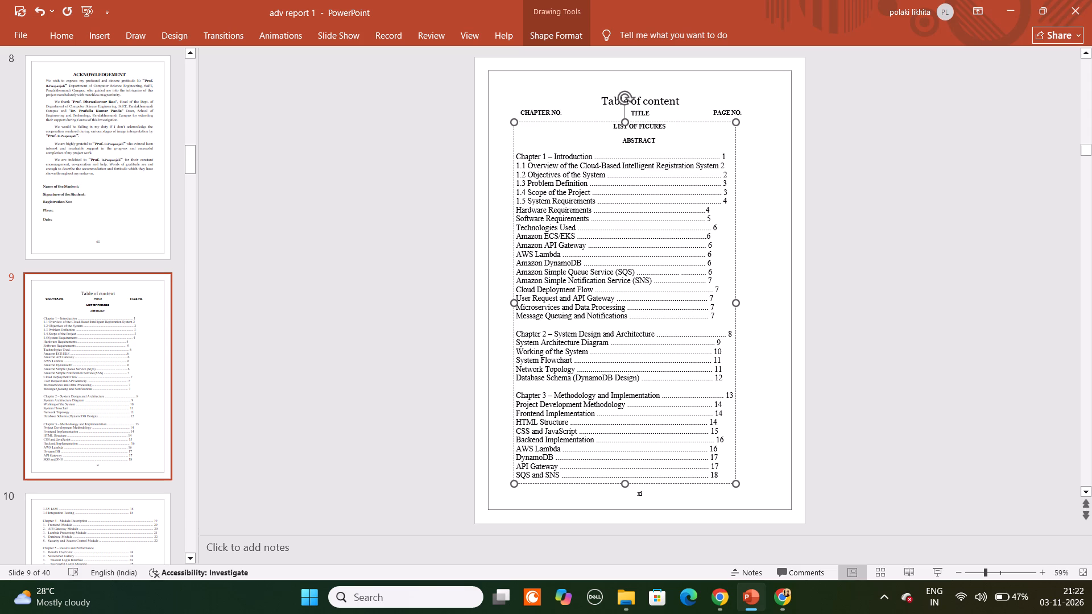
Number the "Hardware Requirements" entry as subsection 1.5.1, with a space before the title.
key("Down")
key("Left")
key("Left")
key("Left")
type("1.")
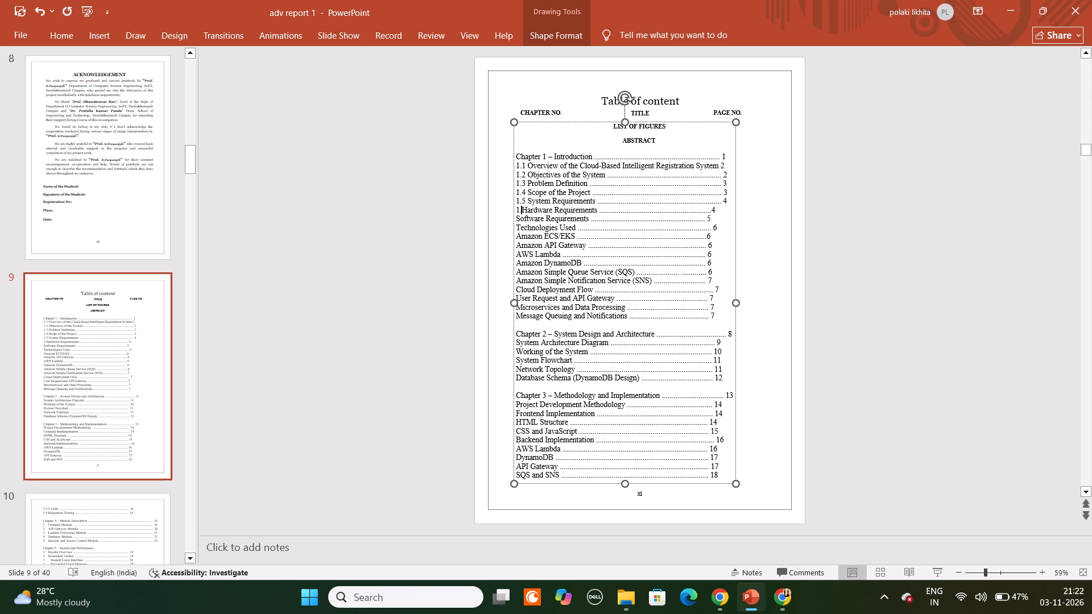
type("5.`")
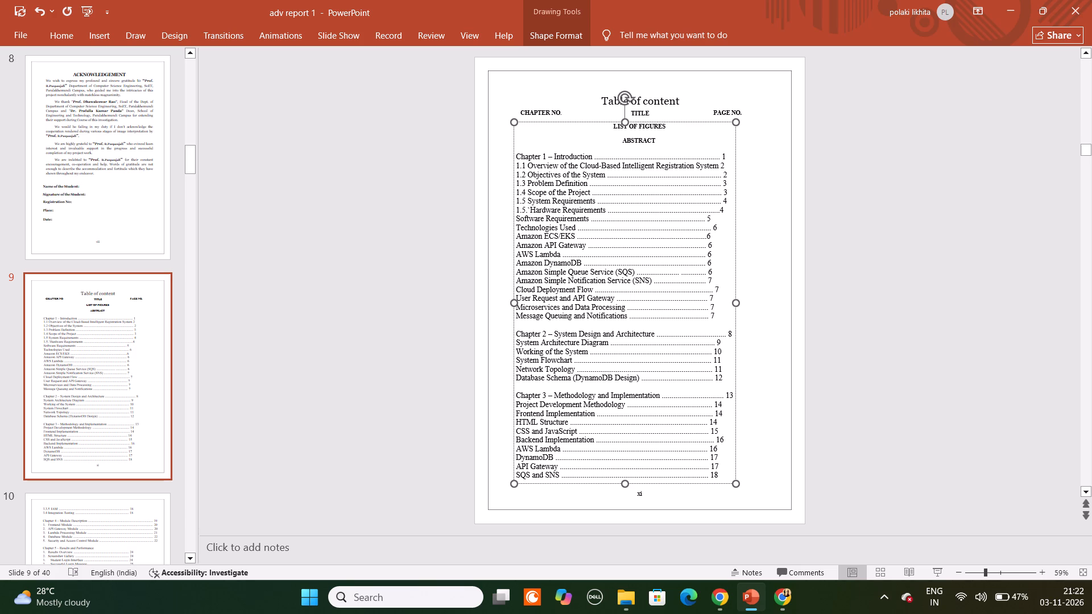
key("BackSpace")
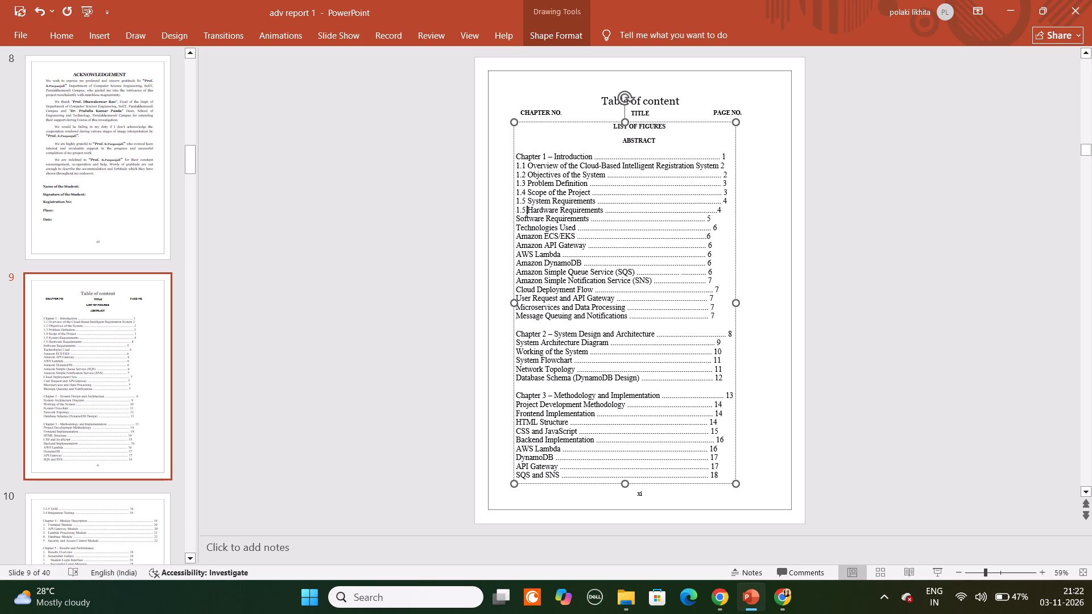
type("1")
key("space")
Number the "Software Requirements" entry as subsection 1.5.2, with a space before the title.
key("Down")
key("Left")
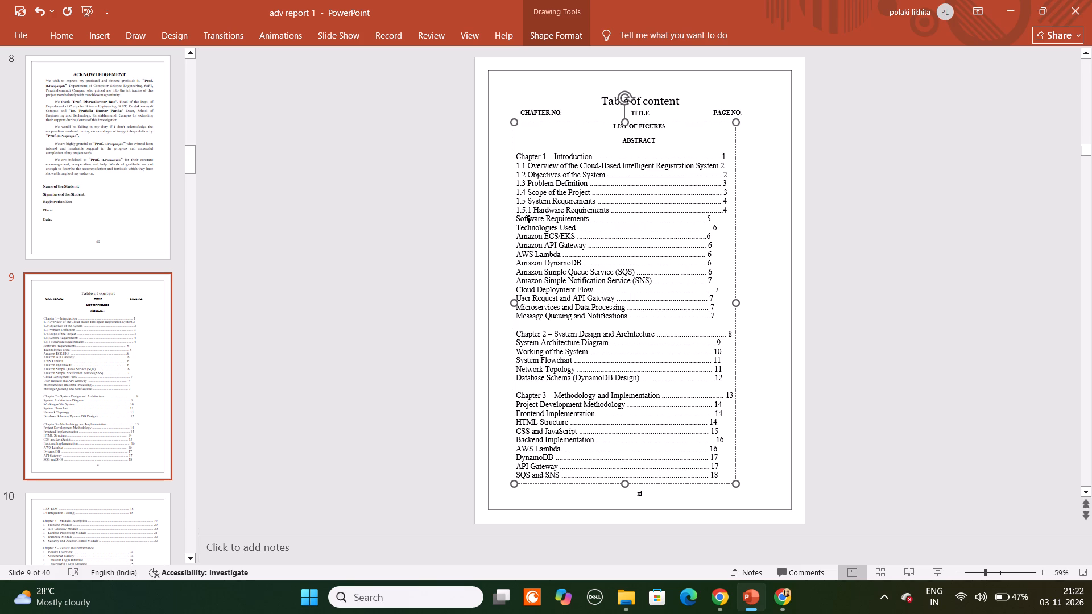
key("Left")
key("Left")
key("Left")
key("Left")
key("1")
key("period")
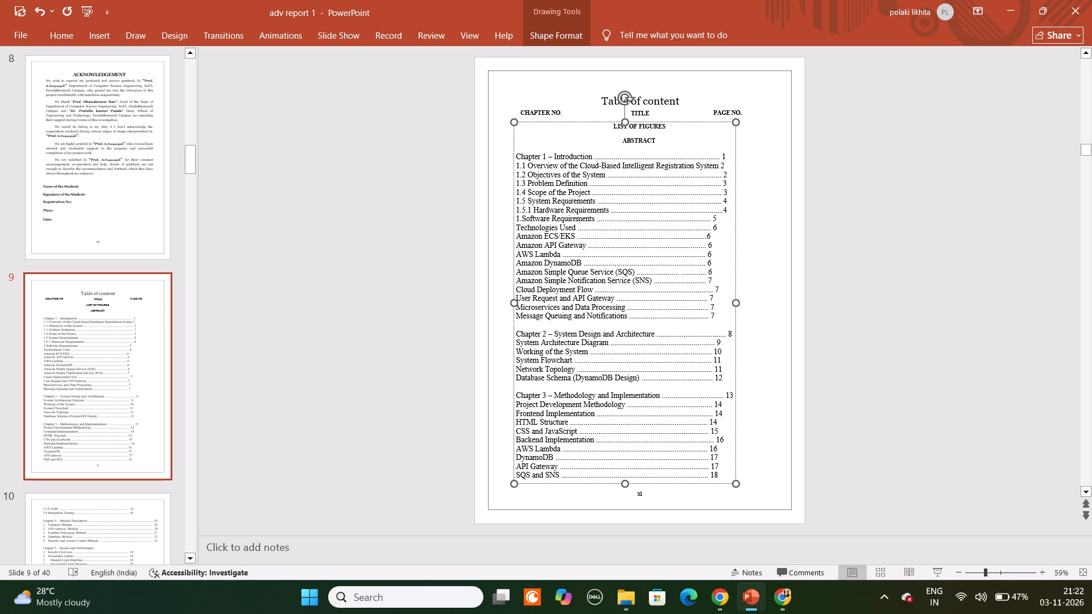
key("5")
key("period")
key("2")
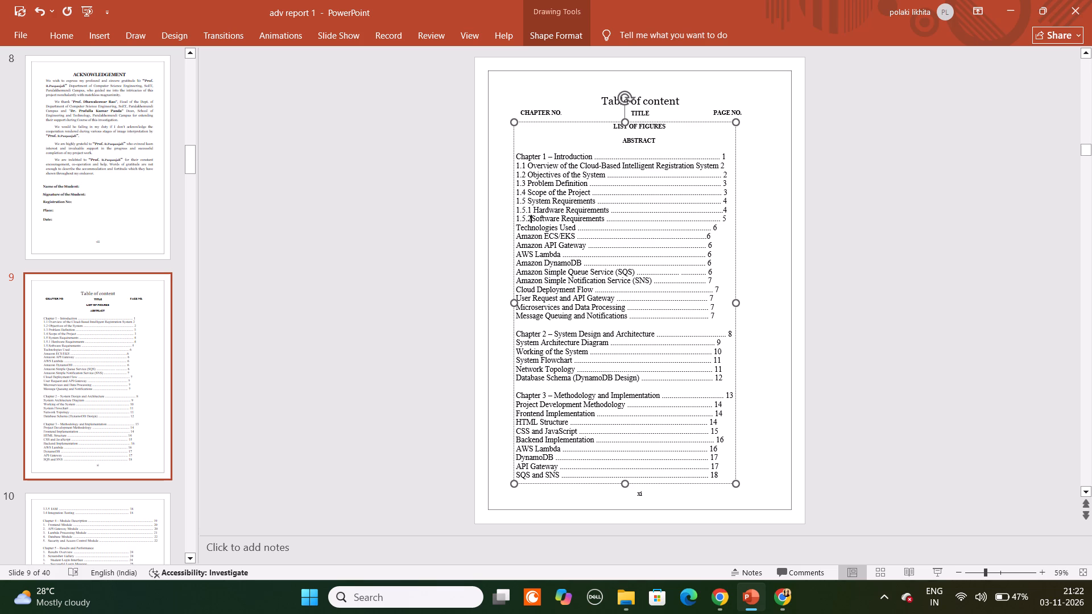
key("space")
Number the "Technologies Used" entry under Chapter 1 as 1.6, with a space before the title.
key("Down")
key("Left")
key("Left")
key("Left")
key("Left")
key("Left")
type("1.")
key("6")
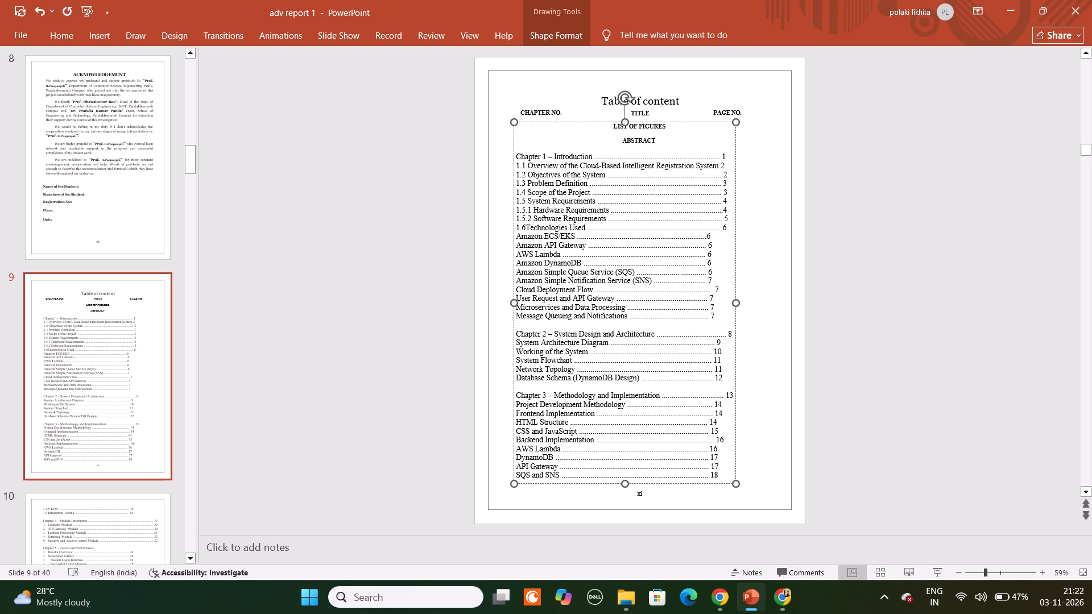
key("space")
Number the "Amazon ECS/EKS" entry as subsection 1.6.1, with a space before the title.
key("Down")
key("Left")
key("Left")
key("1")
key("period")
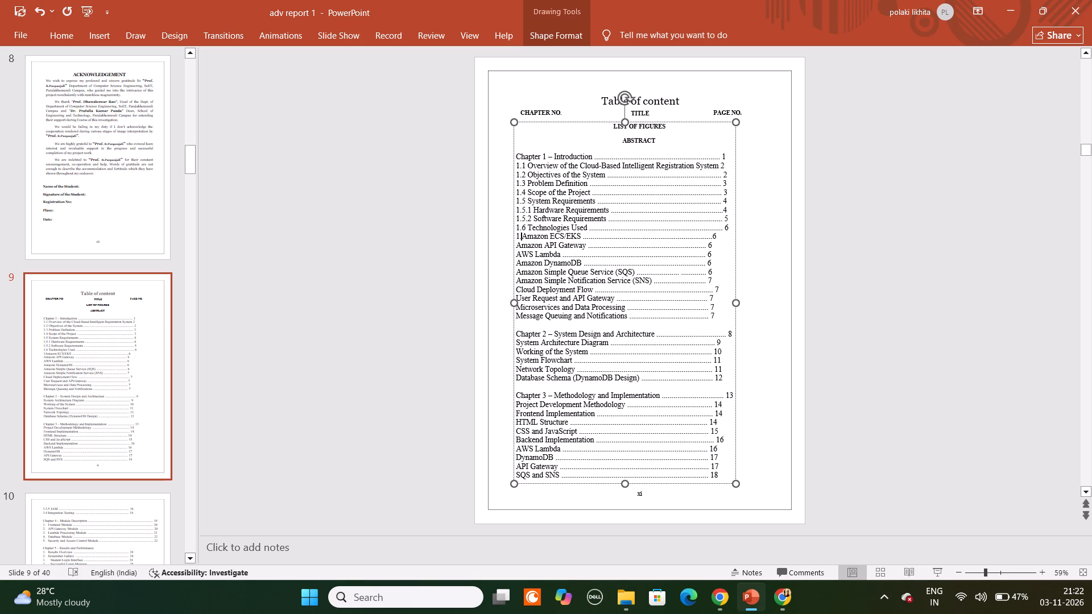
type("6.1")
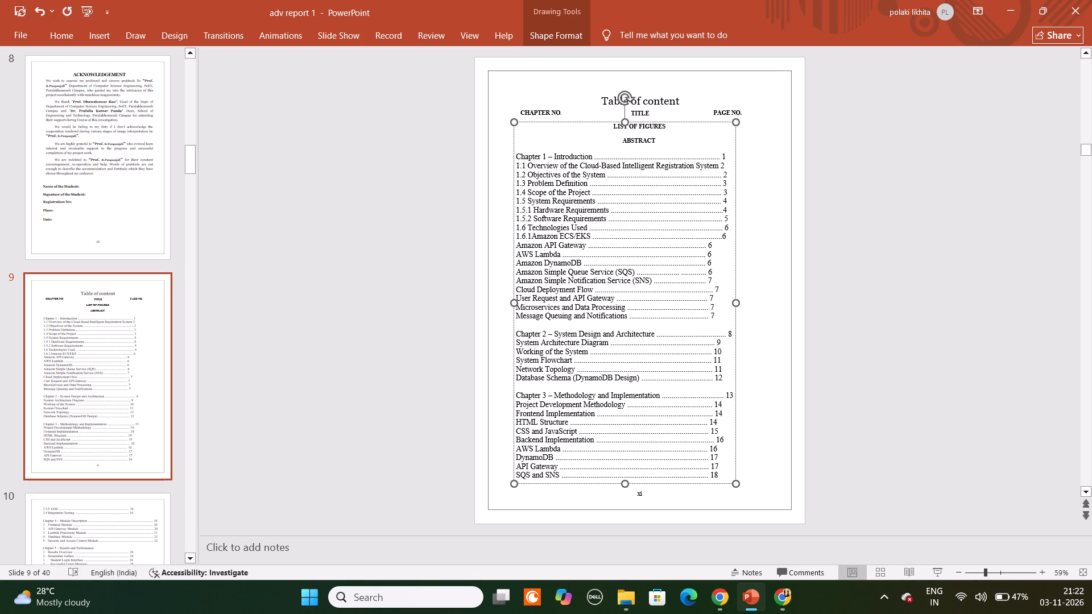
key("space")
Number the "Amazon API Gateway" entry as subsection 1.6.2, with a space before the title.
key("Down")
key("Left")
key("Left")
key("Left")
key("Left")
type("1.")
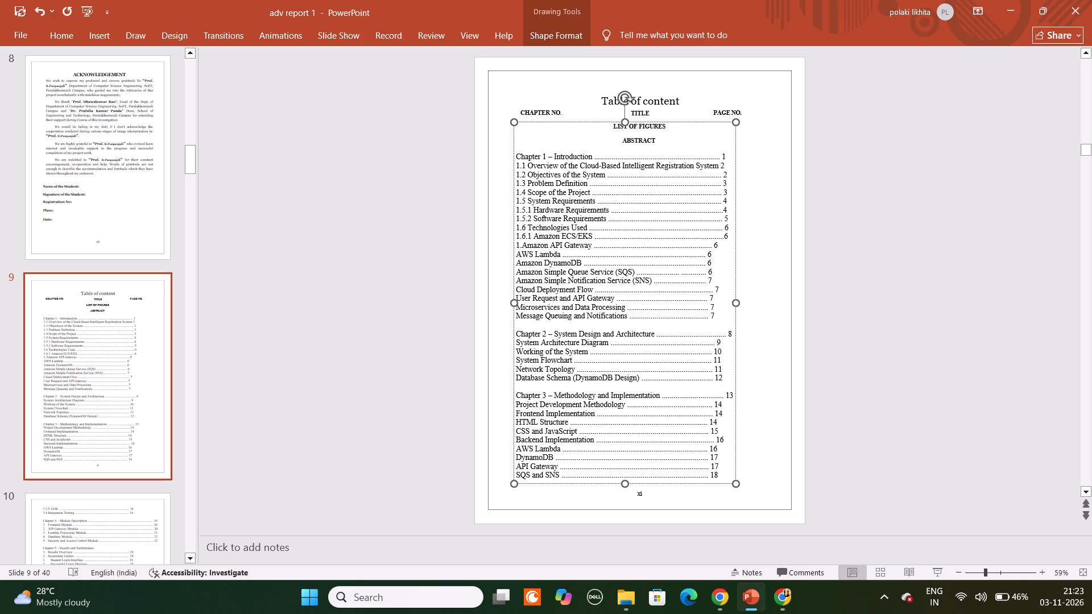
type("6.2")
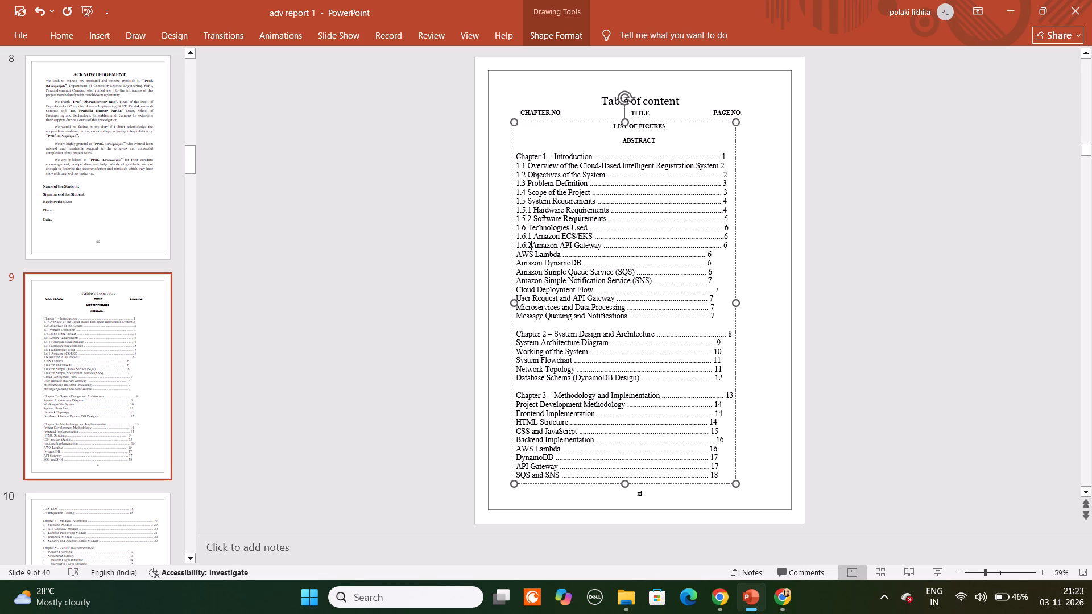
key("space")
Number the Chapter 1 "AWS Lambda" entry as subsection 1.6.3, with a space before the title.
key("Down")
key("Left")
key("Left")
key("Left")
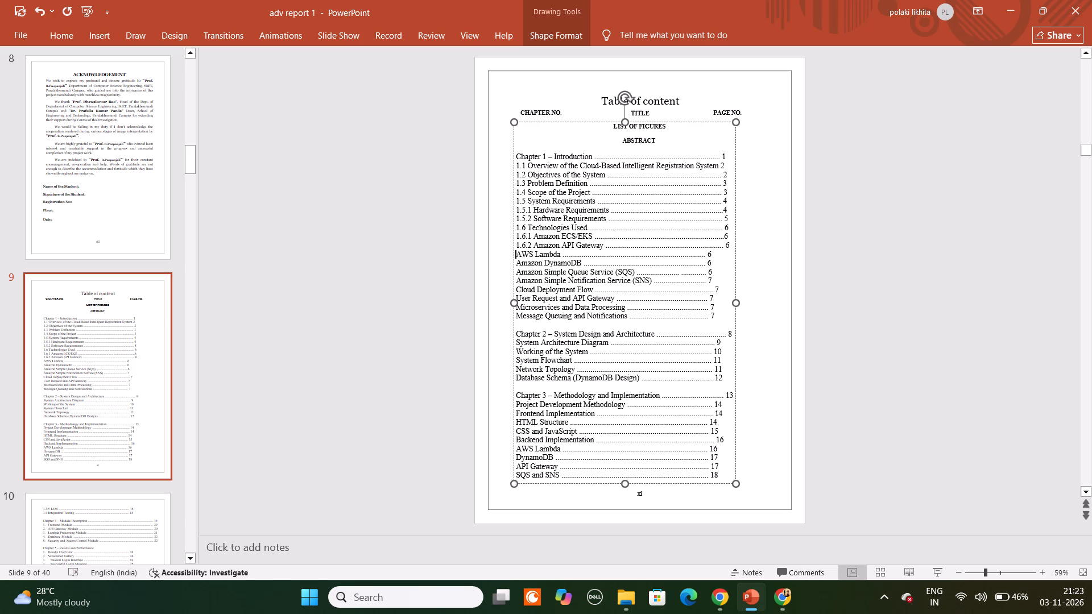
type("1.6.3")
key("space")
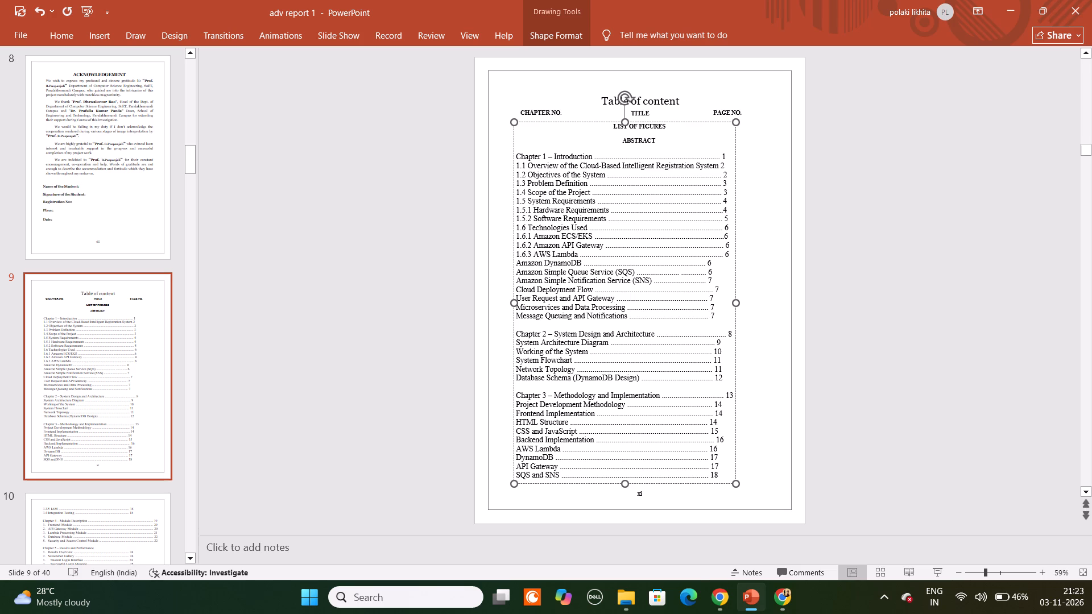
Number the "Amazon DynamoDB" entry as subsection 1.6.4, with a space before the title.
key("Down")
key("Left")
key("Left")
key("Left")
key("Left")
type("1,")
key("BackSpace")
type(".6.4")
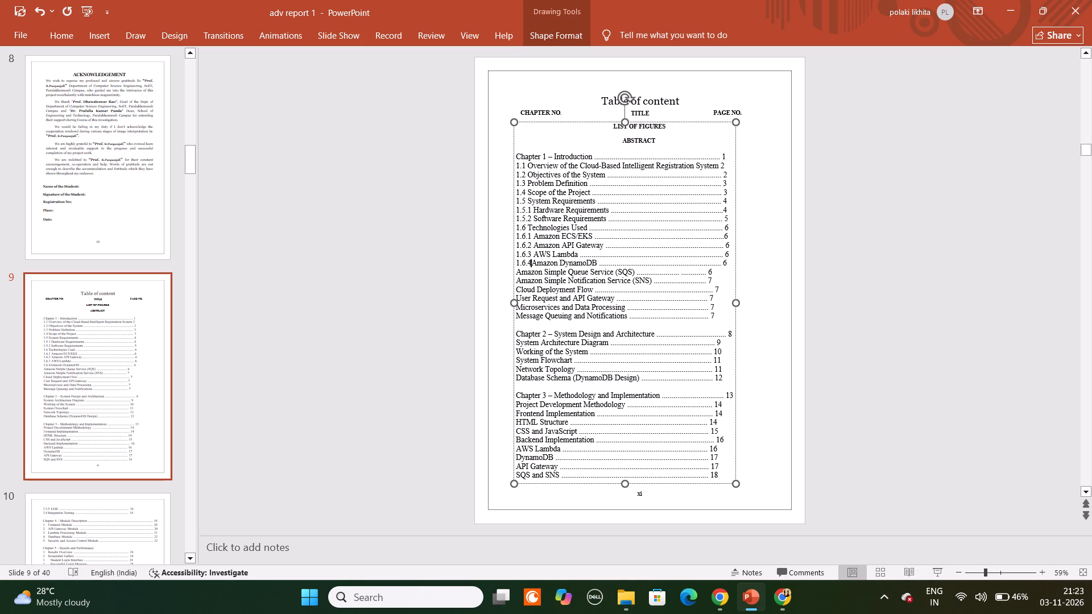
key("space")
Number the "Amazon Simple Queue Service (SQS)" entry as subsection 1.6.5, with a space before the title.
key("Down")
key("Left")
key("Left")
key("Left")
key("Left")
type("1.")
type("6.5")
key("space")
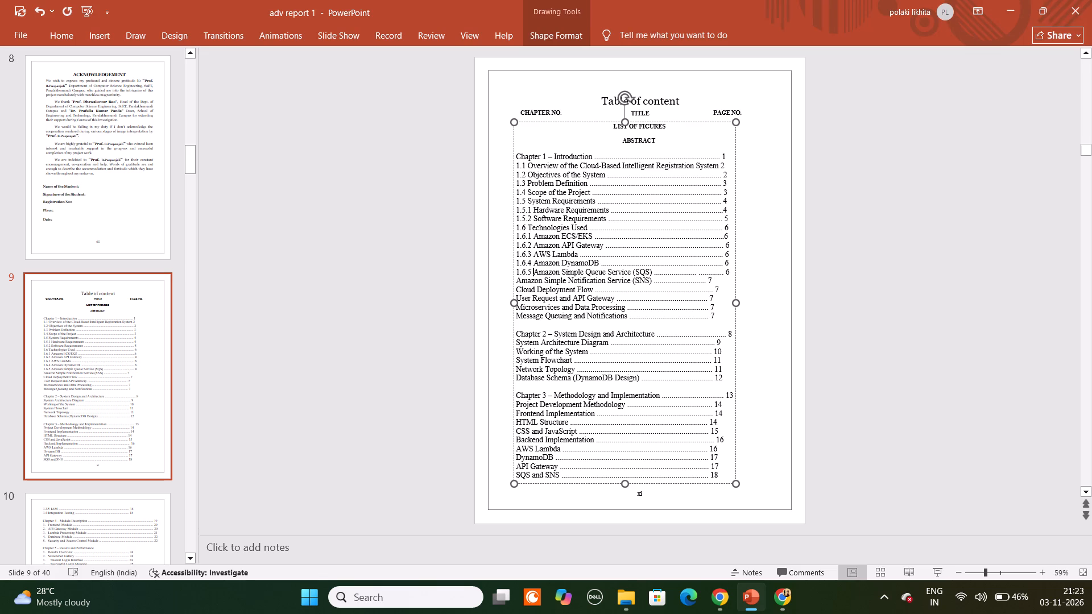
Number the "Amazon Simple Notification Service (SNS)" entry as 1.6.7, with a space before the title.
key("Down")
key("Left")
key("Left")
key("Left")
key("Left")
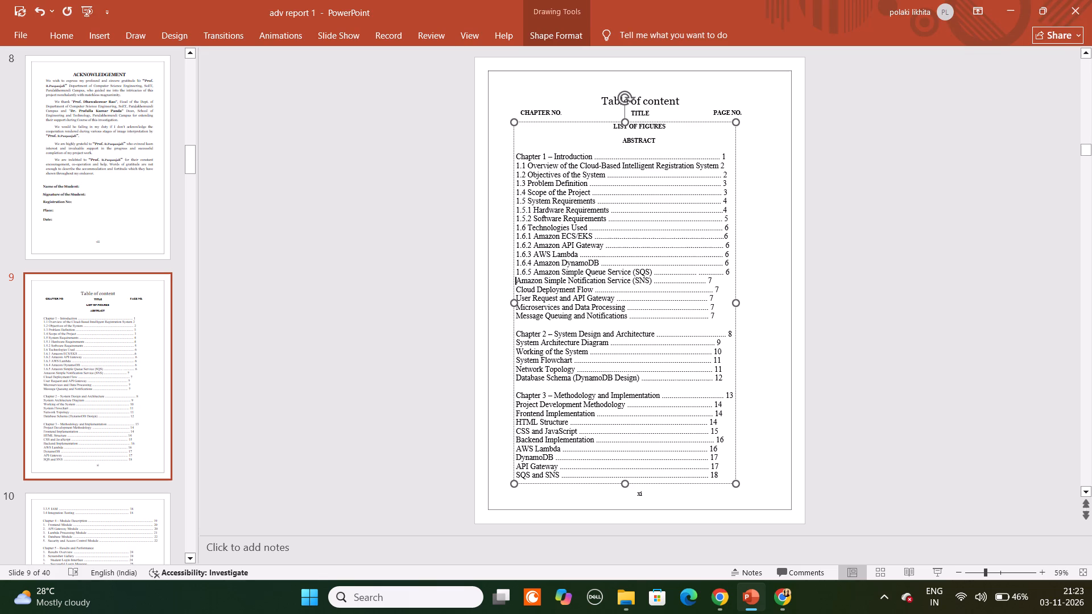
type("1.")
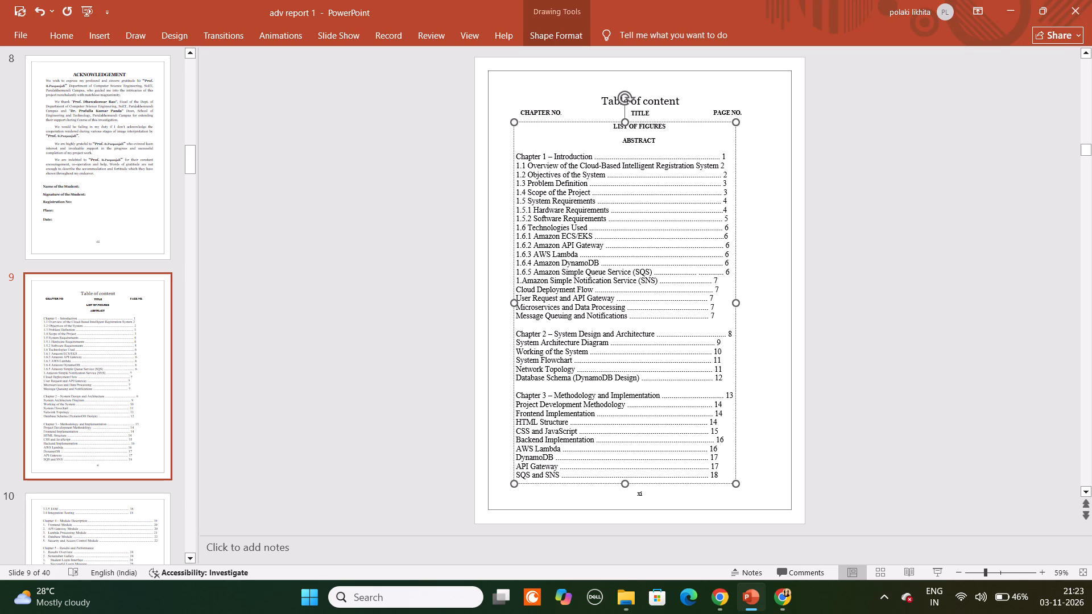
type("6.")
key("7")
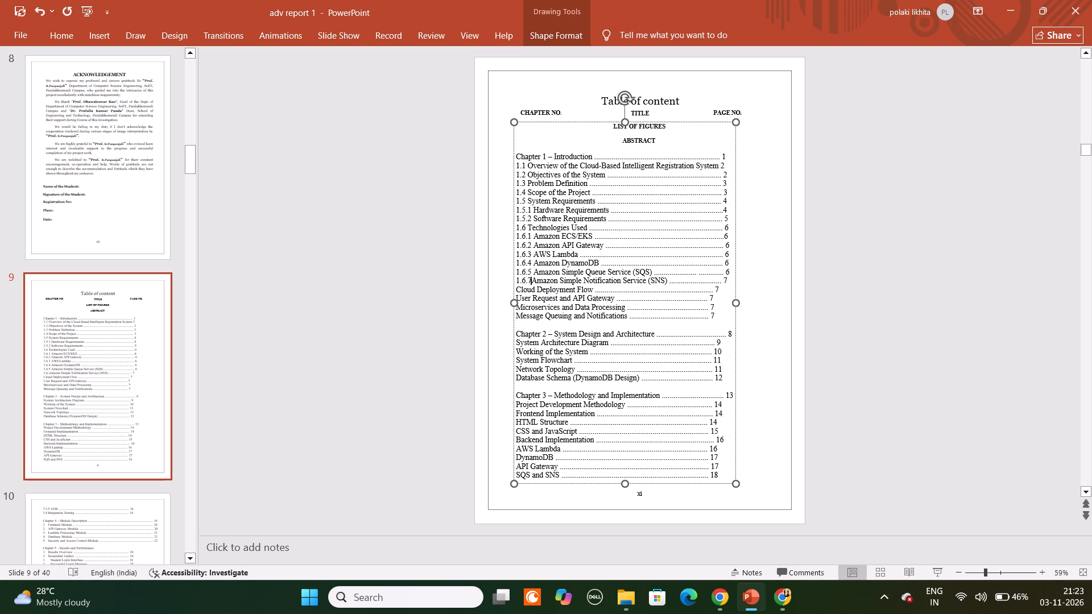
key("space")
Number the "Cloud Deployment Flow" entry as section 1.7, with a space before the title.
key("Down")
key("Left")
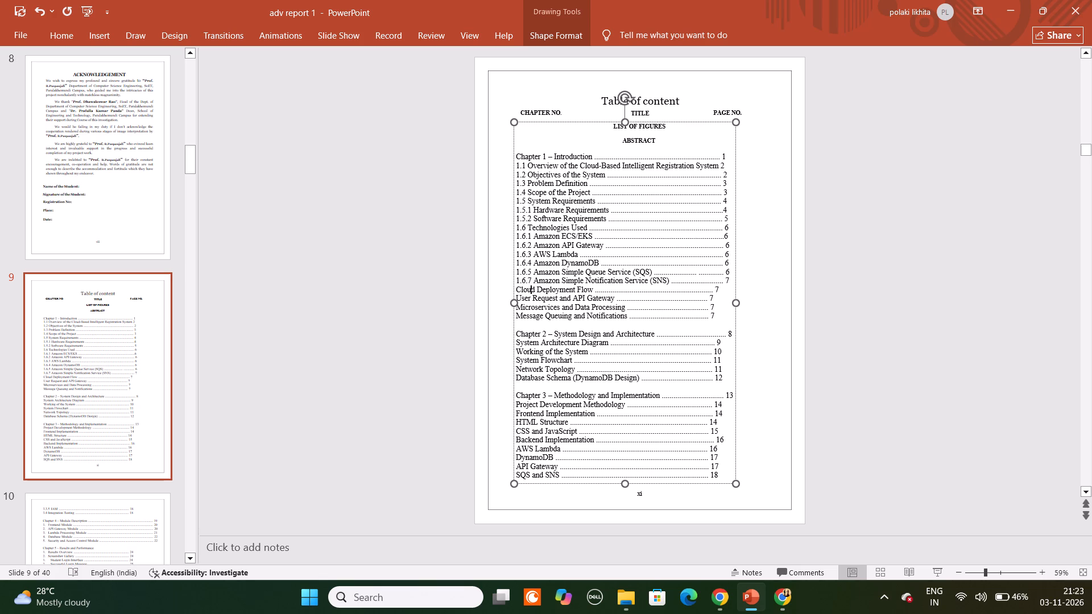
key("Left")
key("Left")
key("Left")
key("Left")
type("1.6.")
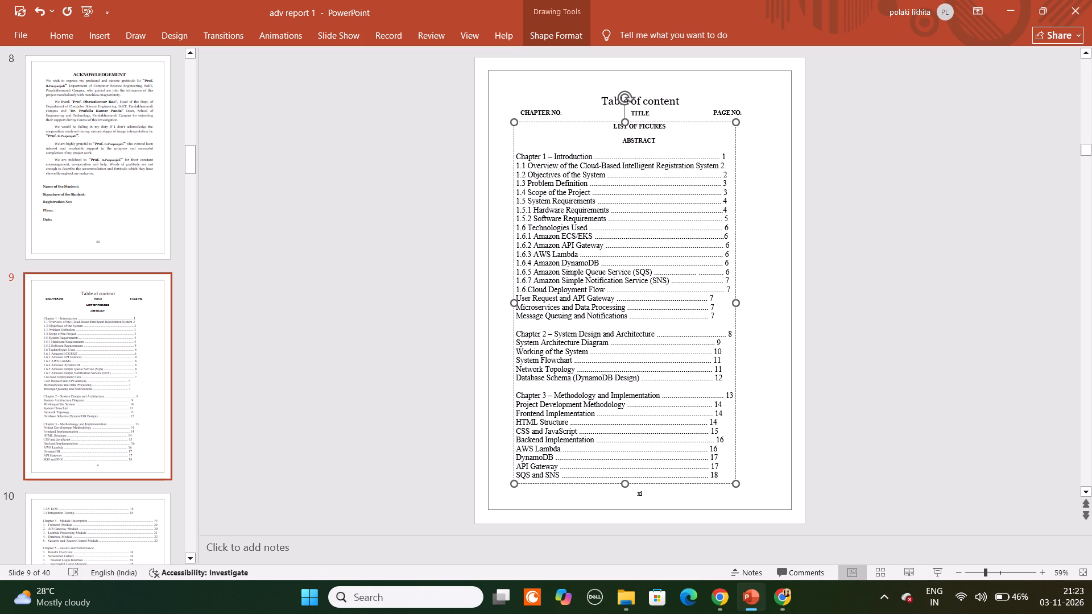
key("7")
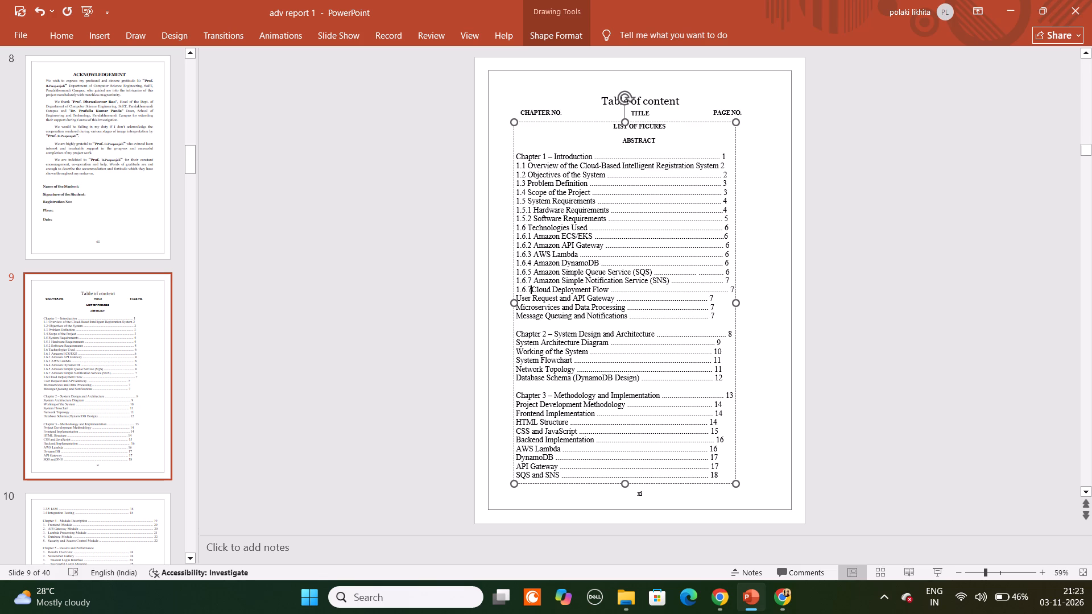
key("space")
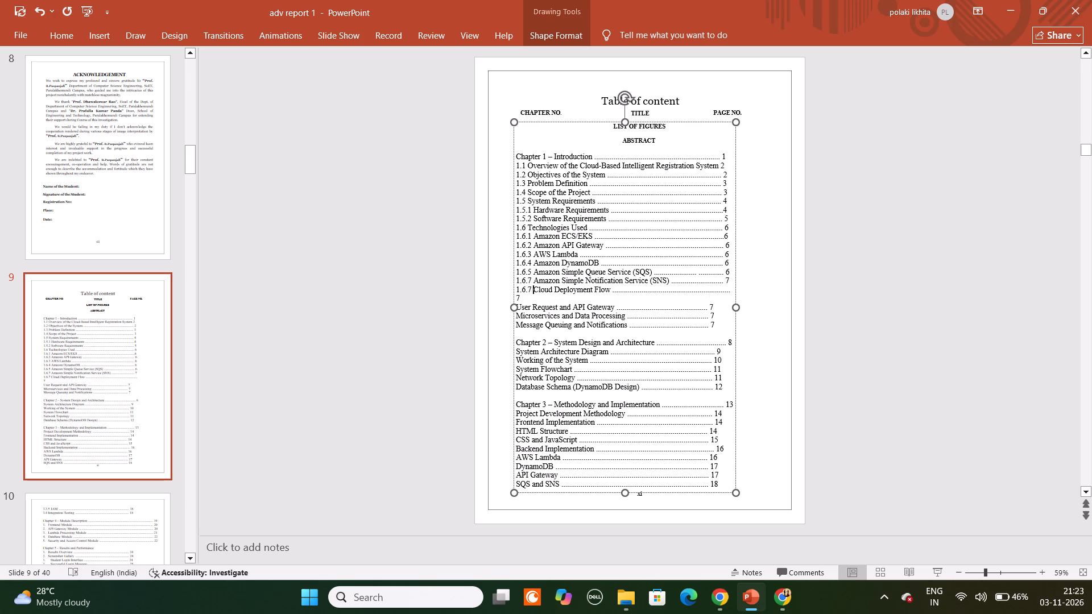
key("BackSpace")
key("BackSpace")
key("BackSpace")
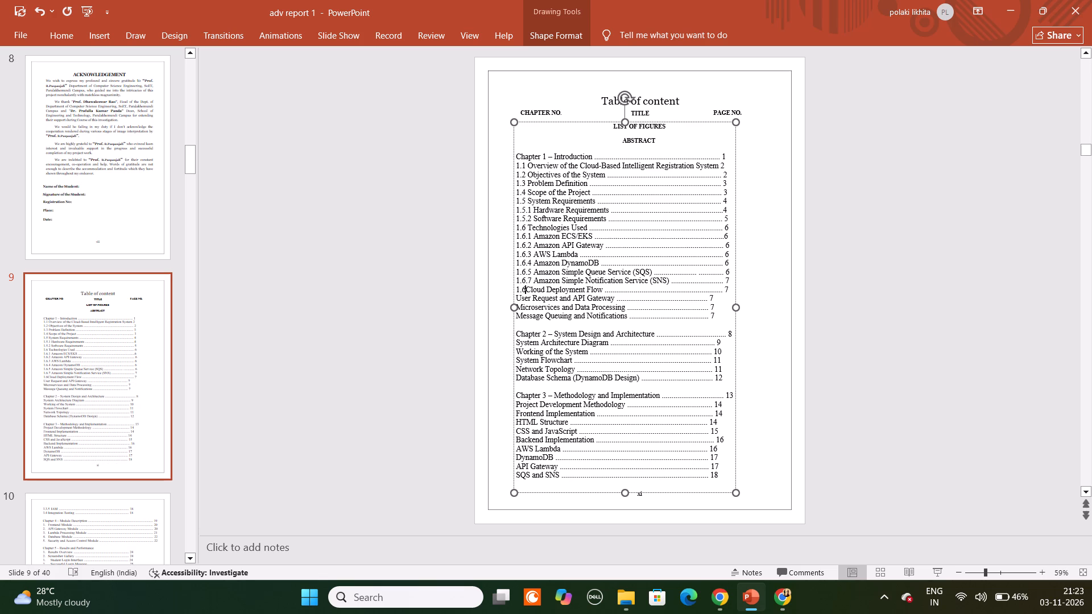
key("BackSpace")
type("7")
key("space")
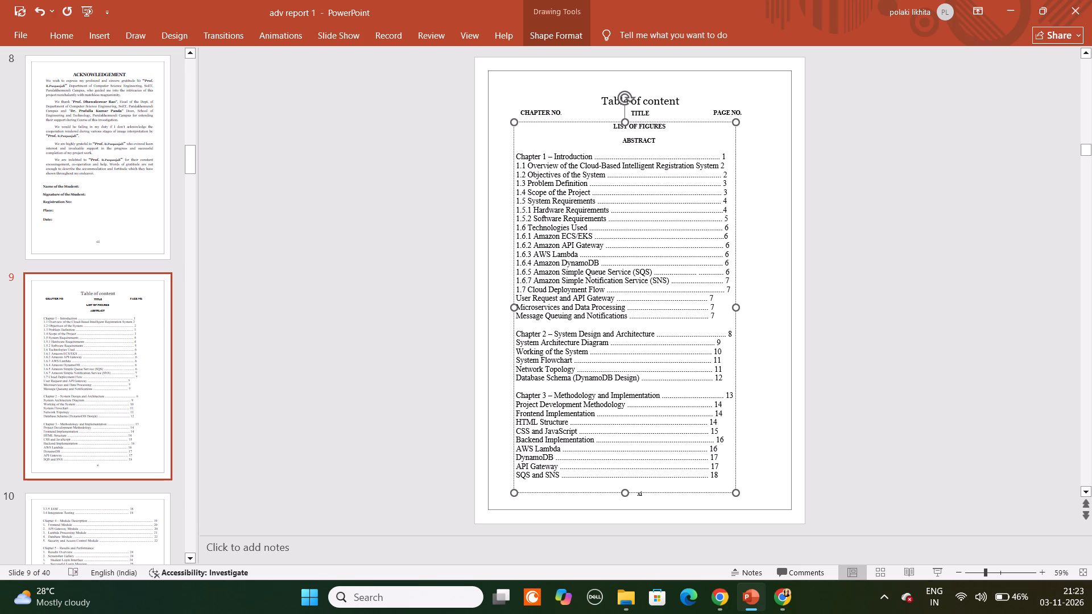
Number the "User Request and API Gateway" entry as subsection 1.7.1, with a space before the title.
key("Down")
key("Left")
key("Left")
key("Left")
type("1.7.1")
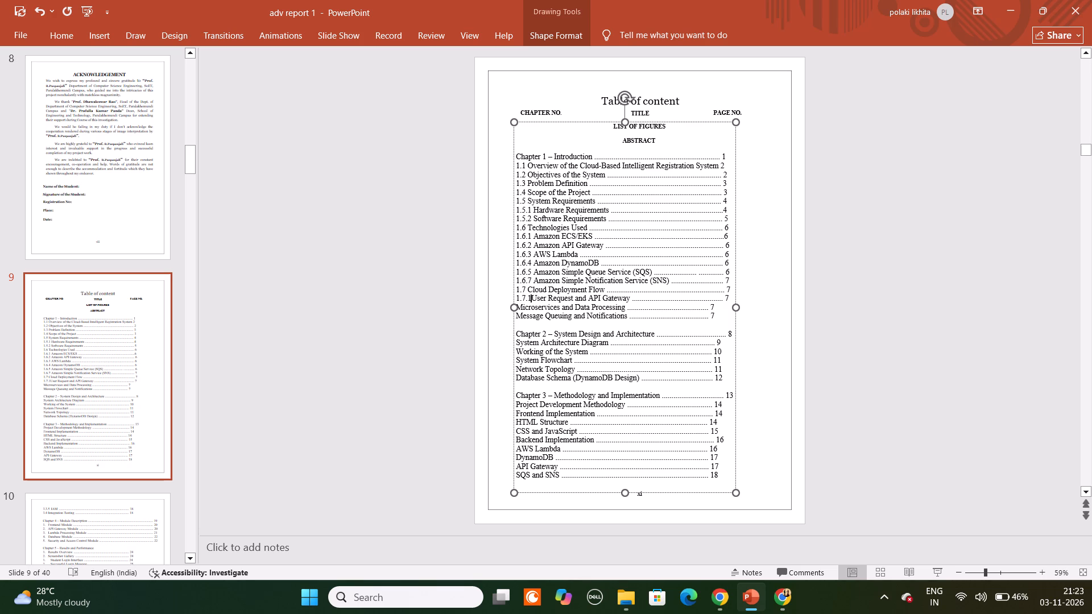
key("space")
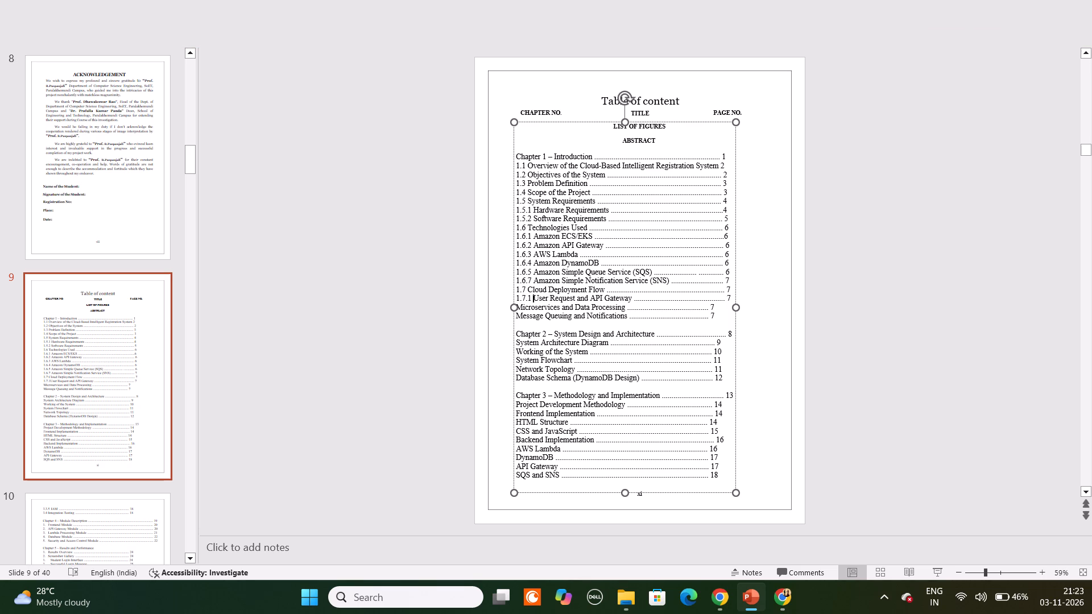
Number the "Microservices and Data Processing" entry as subsection 1.7.2, with a space before the title.
key("Down")
key("Left")
key("Left")
key("Left")
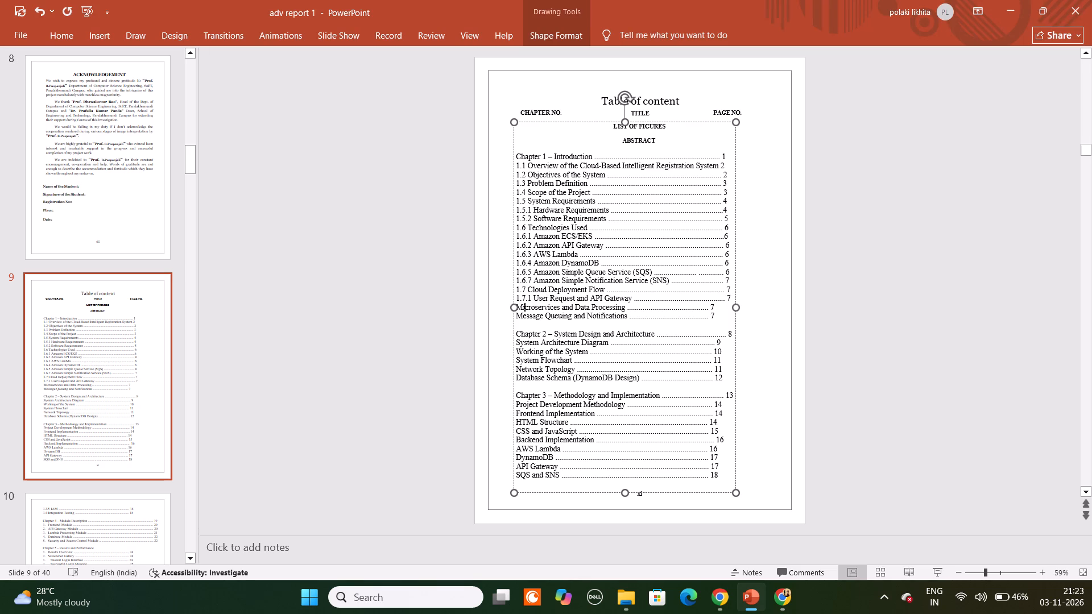
key("Left")
key("Left")
type("1,")
key("BackSpace")
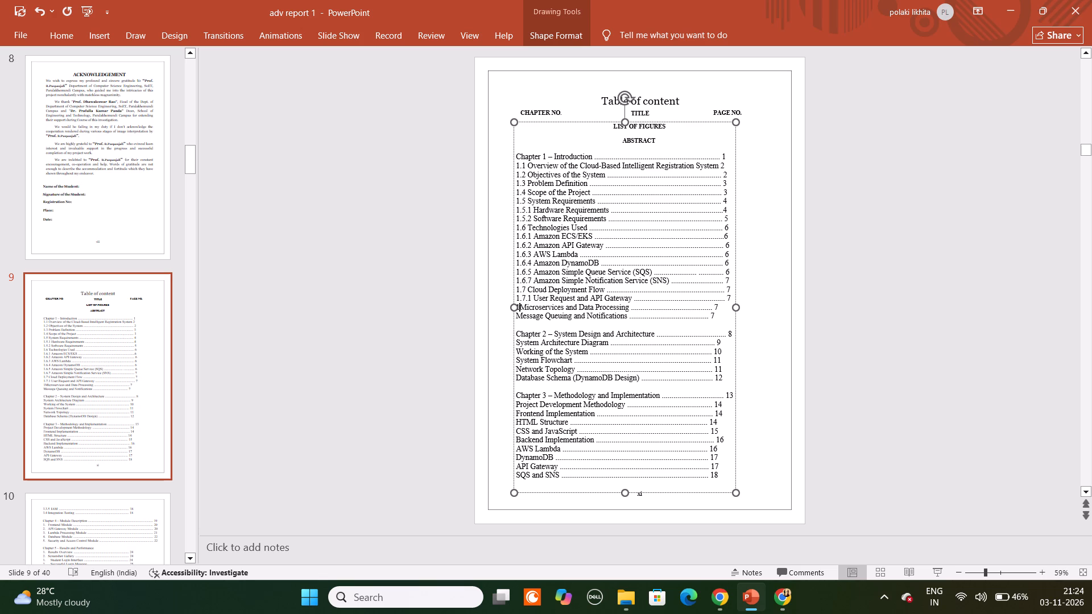
type(".7.")
type("2")
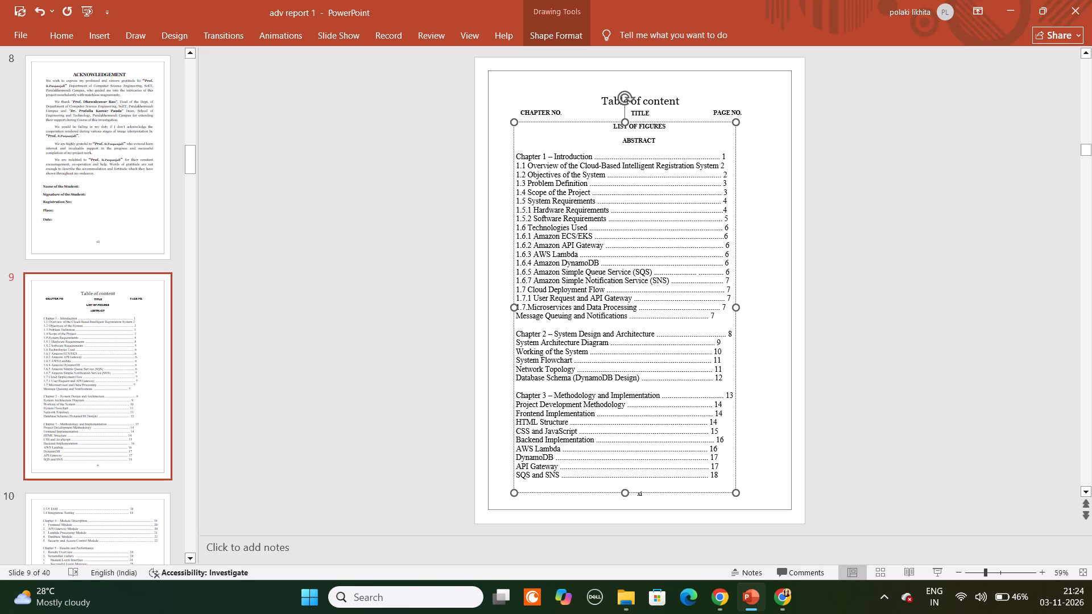
key("space")
Number the "Message Queuing and Notifications" entry as subsection 1.7.3, with a space before the title.
key("Down")
key("Left")
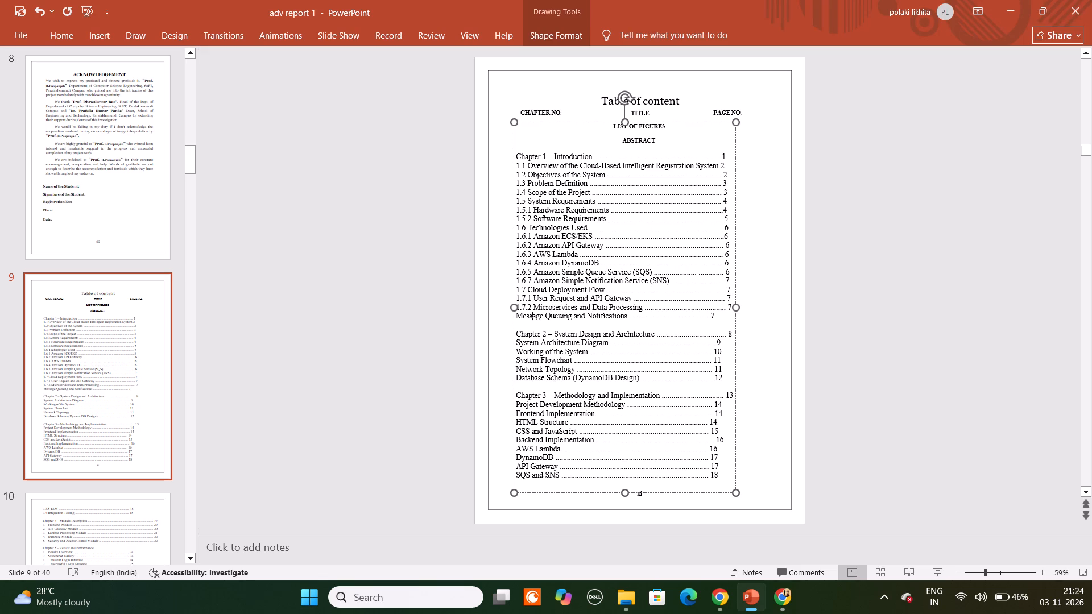
key("Left")
key("Left")
key("Left")
key("1")
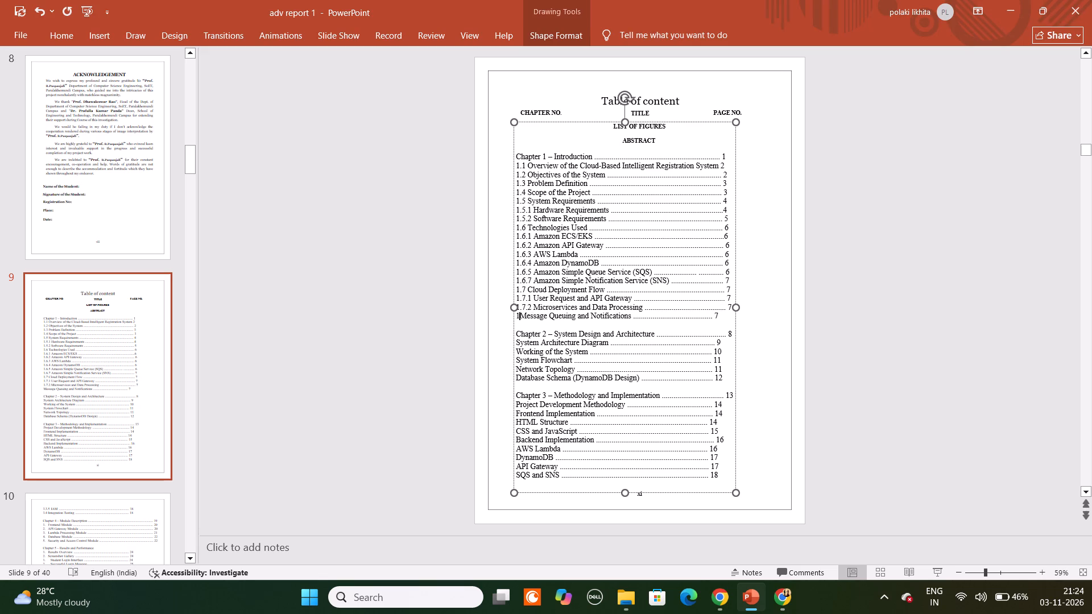
key("period")
type("7.3")
key("space")
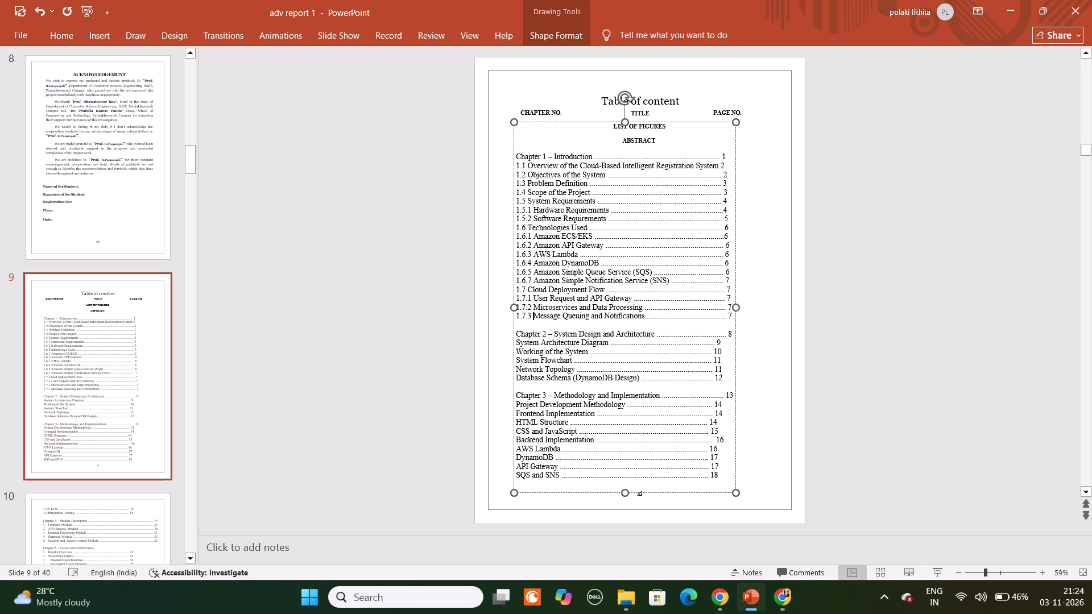
Number the "System Architecture Diagram" entry under Chapter 2 as section 2.1, with a space before the title.
key("Down")
key("Down")
key("Down")
key("Left")
key("Left")
key("Left")
key("Left")
key("Left")
type("2.1")
key("space")
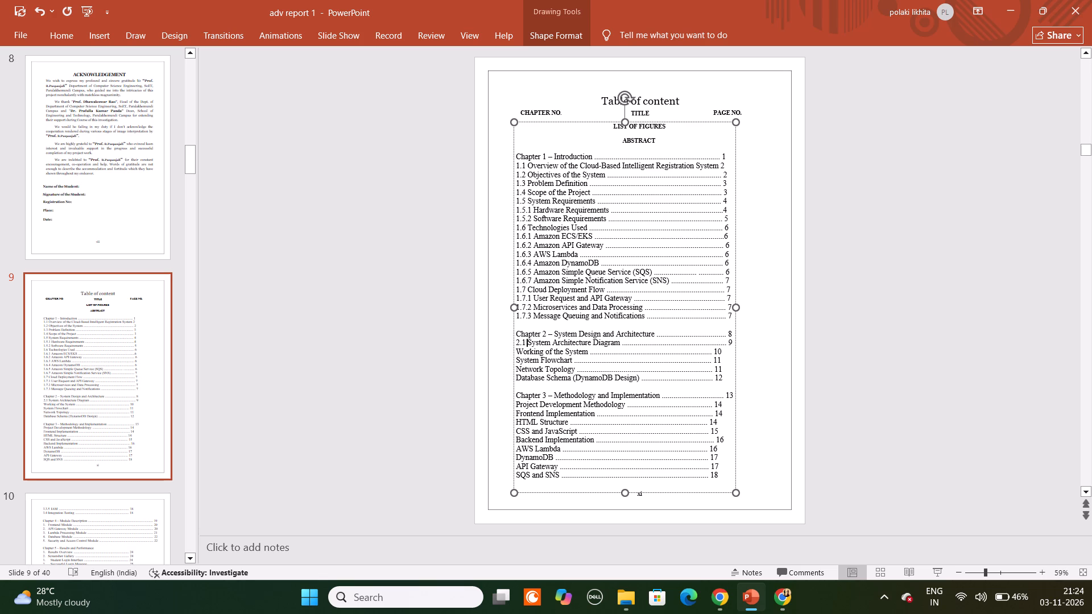
Number the "Working of the System" entry as section 2.2, with a space before the title.
key("Down")
key("Left")
key("Left")
key("2")
type(".2")
key("space")
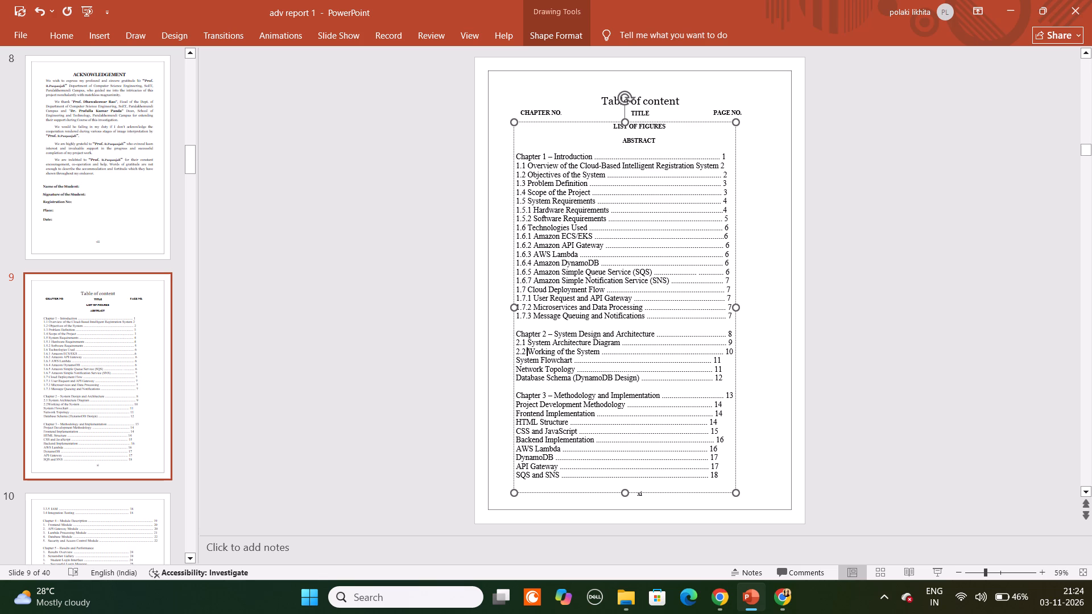
Number the "System Flowchart" entry as section 2.3, with a space before the title.
key("Down")
key("Left")
key("Left")
key("Left")
key("2")
type(".3")
key("space")
Number the "Network Topology" entry as section 2.4, with a space before the title.
key("Down")
key("Left")
key("Left")
key("Left")
type("2.4")
key("space")
Number the "Database Schema (DynamoDB Design)" entry as section 2.5, with a space before the title, and deselect the text box.
key("Down")
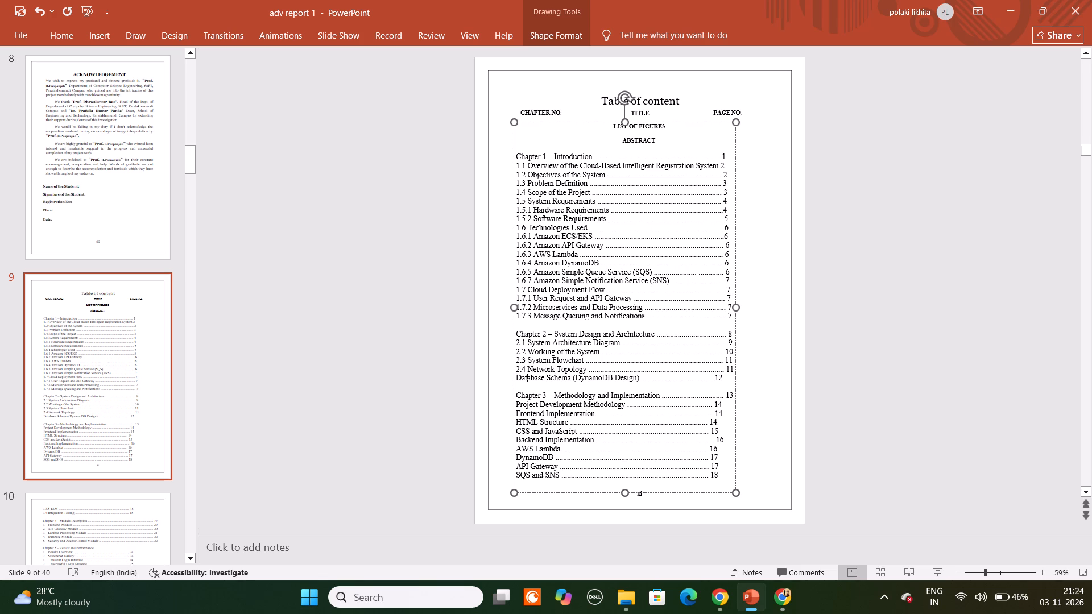
key("Left")
key("Left")
key("Left")
type("2.5")
key("space")
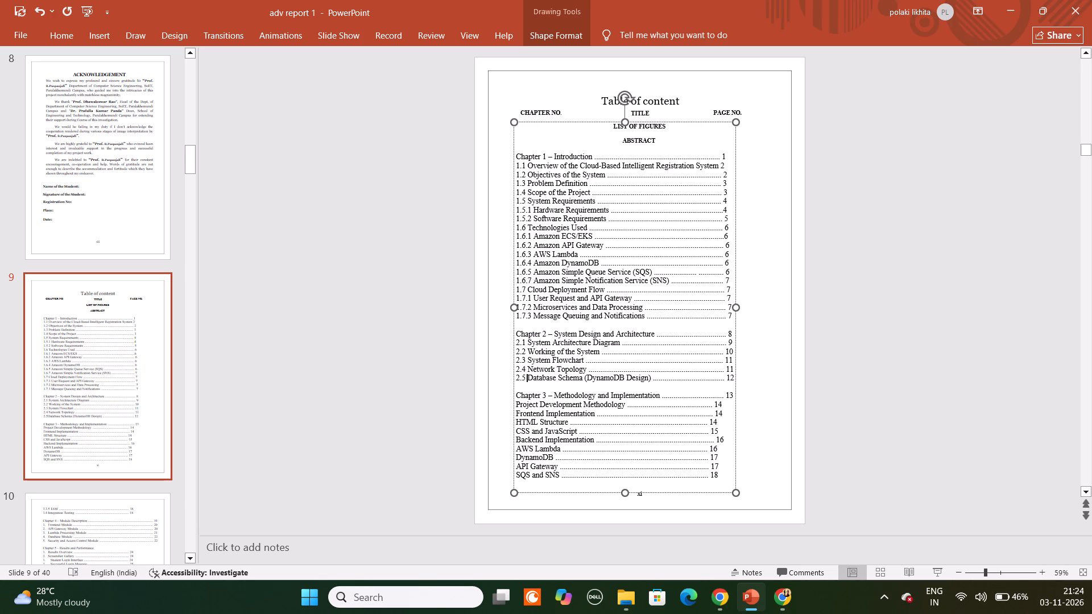
left_click(307, 354)
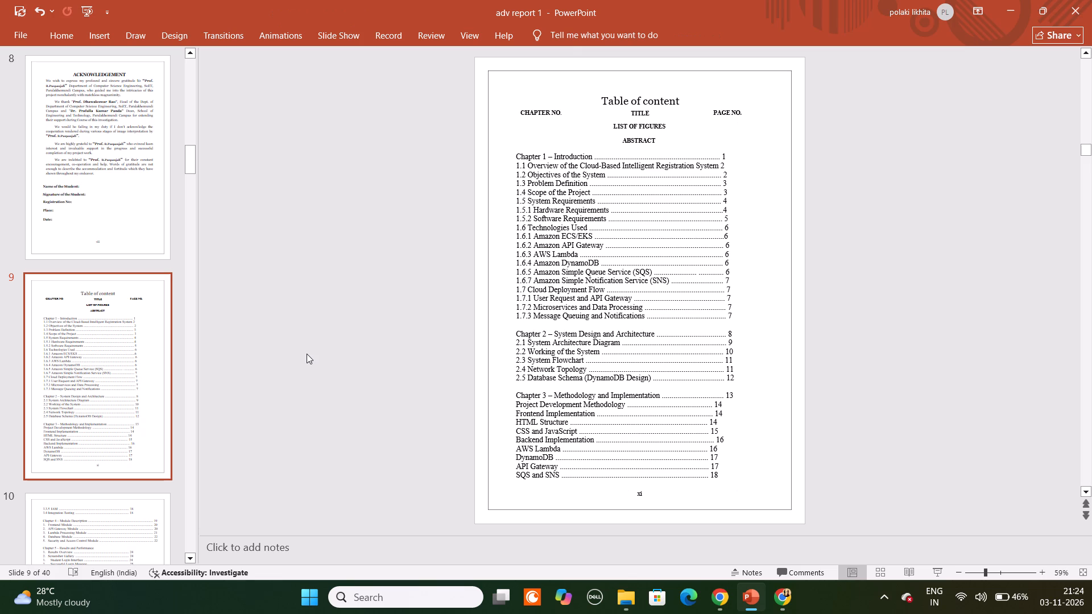
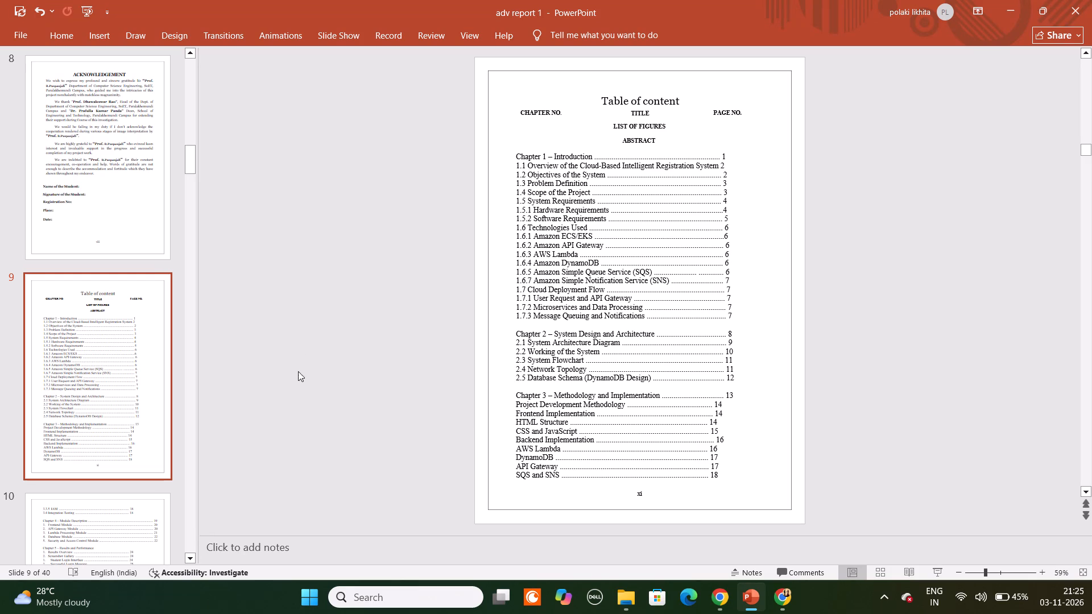
Number the "Project Development Methodology" entry under Chapter 3 as section 3.1, with a space before the title.
left_click(522, 403)
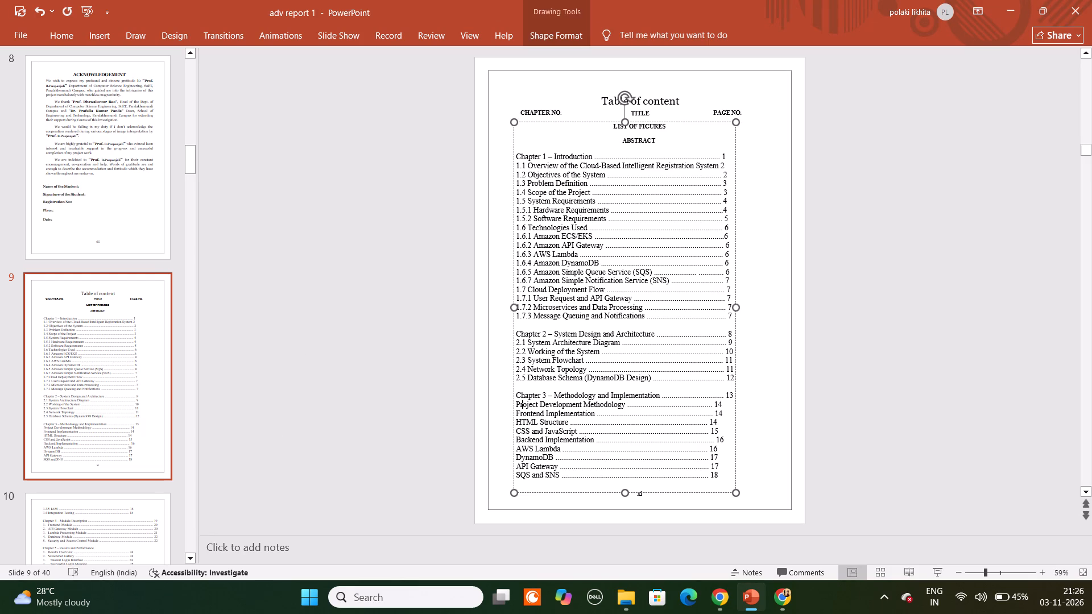
key("Left")
key("Left")
type("3.1")
key("space")
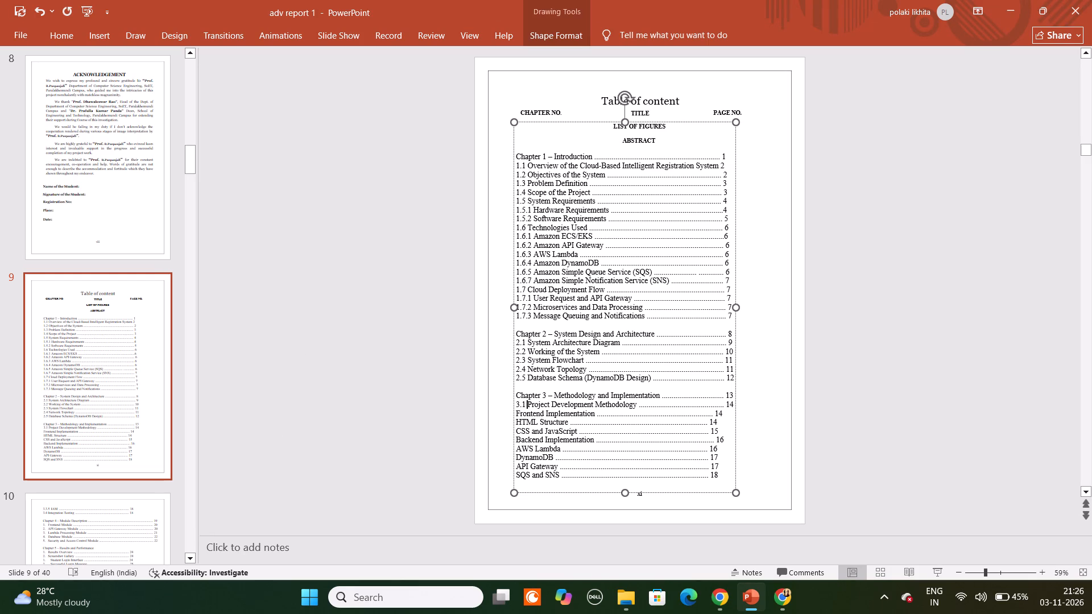
Number the "Frontend Implementation" entry as section 3.2, with a space before the title.
key("Down")
key("Left")
key("Left")
key("Left")
key("3")
type(".2")
key("space")
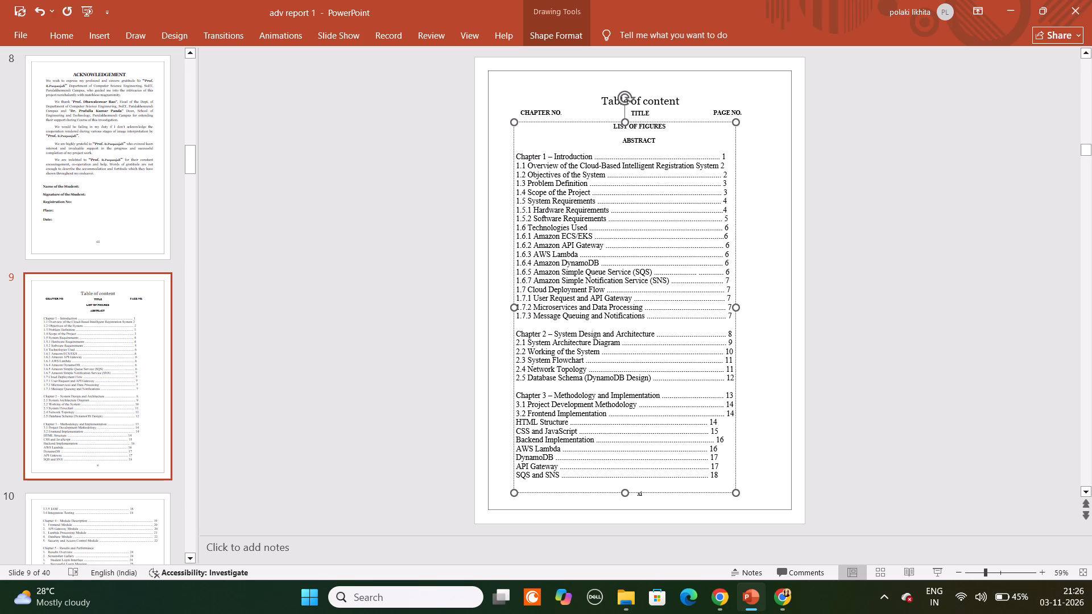
Number the "HTML Structure" entry as subsection 3.2.1, with a space before the title.
key("Down")
key("Left")
key("Left")
key("3")
type(".2.1")
key("space")
Number the "CSS and JavaScript" entry as subsection 3.2.2, with a space before the title.
key("Down")
key("Left")
key("Left")
key("Left")
key("Left")
key("Left")
type("3.2.2")
key("space")
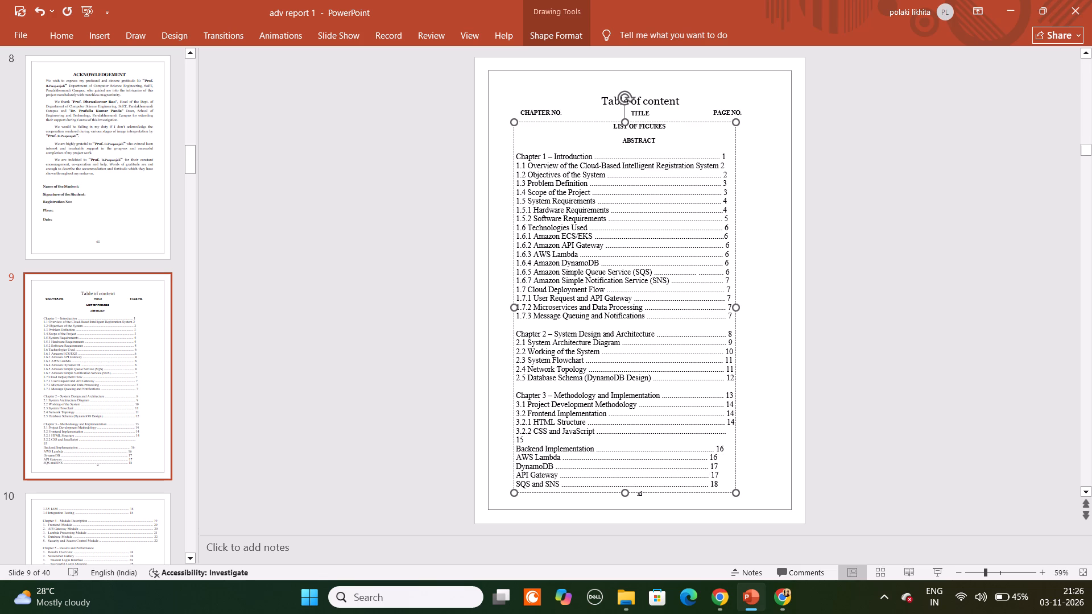
Delete one leader dot from the "CSS and JavaScript" entry to bring its page number back onto the same line.
left_click(636, 438)
left_click(635, 433)
key("BackSpace")
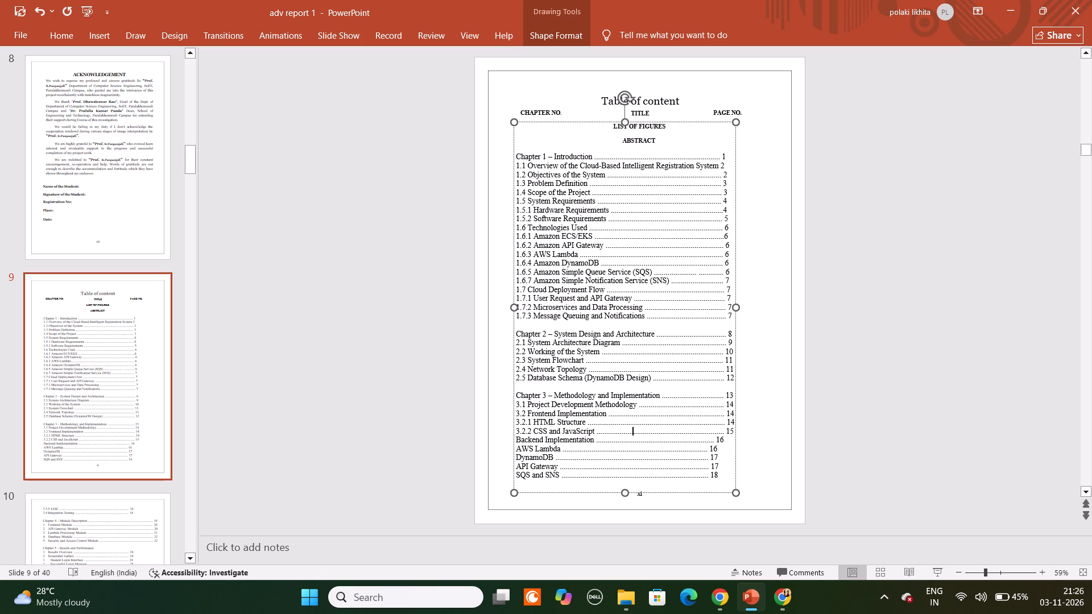
Number the "Backend Implementation" entry as section 3.3, with a space before the title.
key("Down")
key("Left")
key("Left")
key("Left")
key("Left")
key("Left")
key("Left")
key("Left")
key("Left")
key("Left")
key("Left")
key("Left")
key("Left")
key("Left")
key("Left")
key("Left")
key("Left")
key("Left")
key("Left")
key("Left")
key("Left")
key("Left")
type("3.3")
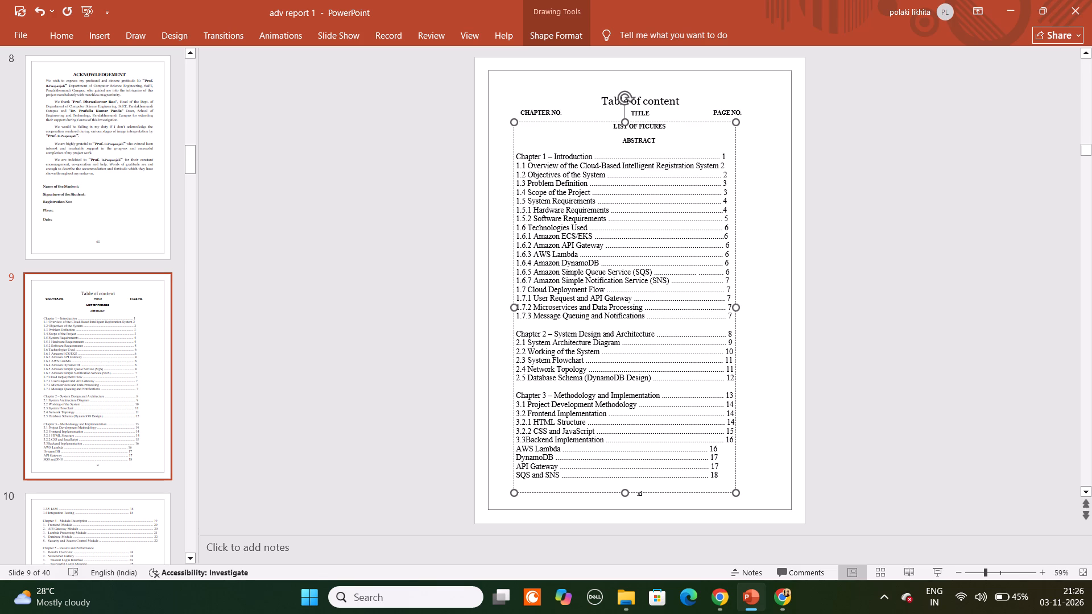
key("space")
Number the "AWS Lambda" entry under Chapter 3 as subsection 3.3.1, with a space before the title.
key("Down")
key("Left")
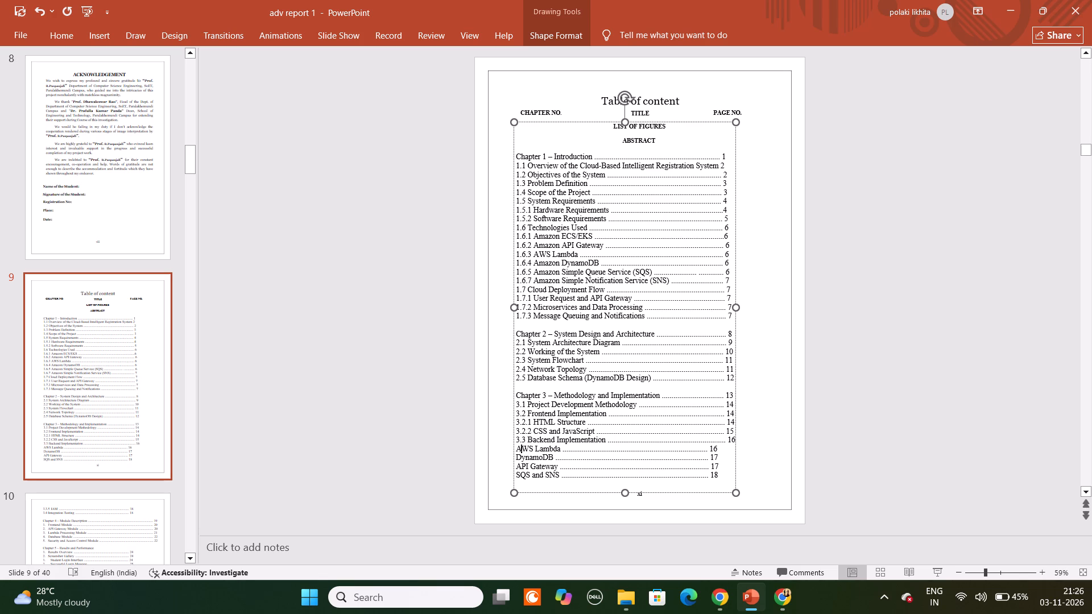
key("Left")
type("3.3.1")
key("space")
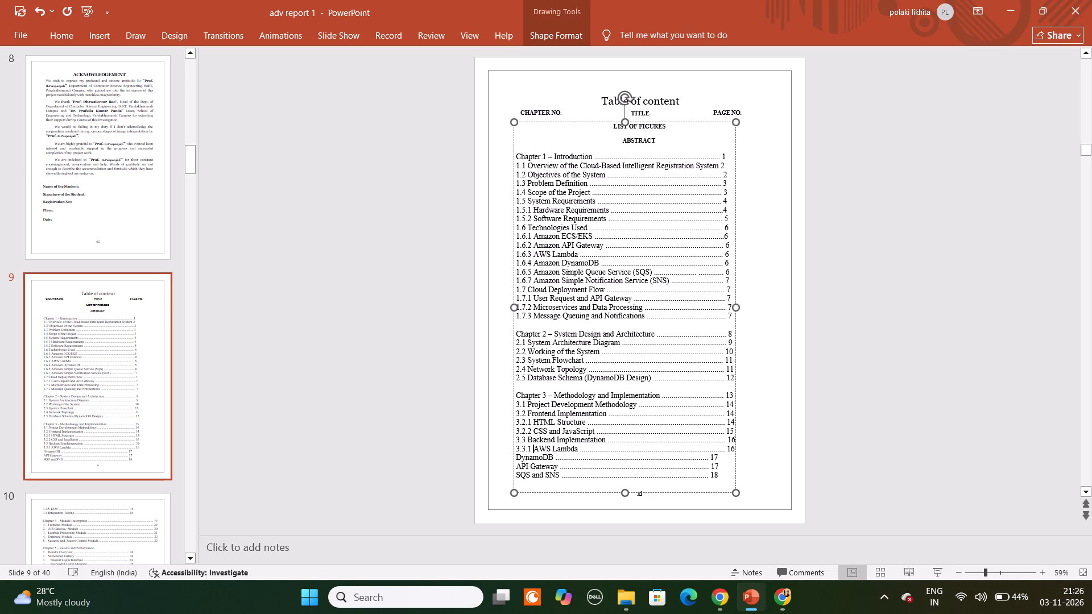
Number the "DynamoDB" entry under Chapter 3 as subsection 3.3.2, with a space before the title.
key("Down")
key("Left")
key("Left")
key("Left")
key("Left")
key("3")
type(".3.2")
key("space")
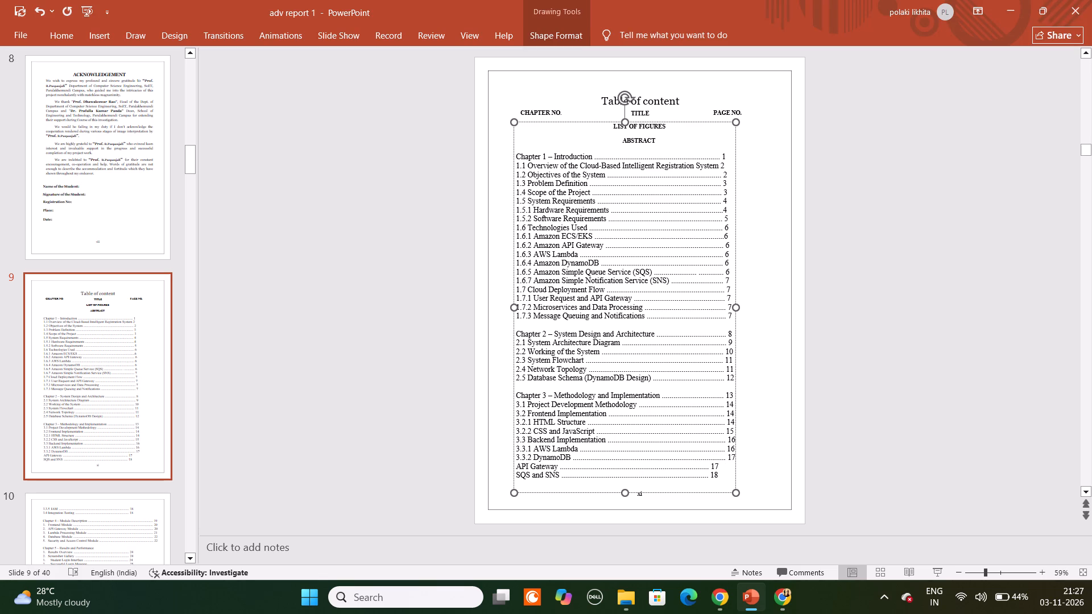
Number the "API Gateway" entry under Chapter 3 as subsection 3.3.4, with a space before the title.
key("Down")
key("Left")
key("Left")
key("Left")
key("Left")
key("Left")
type("3.3.4")
key("space")
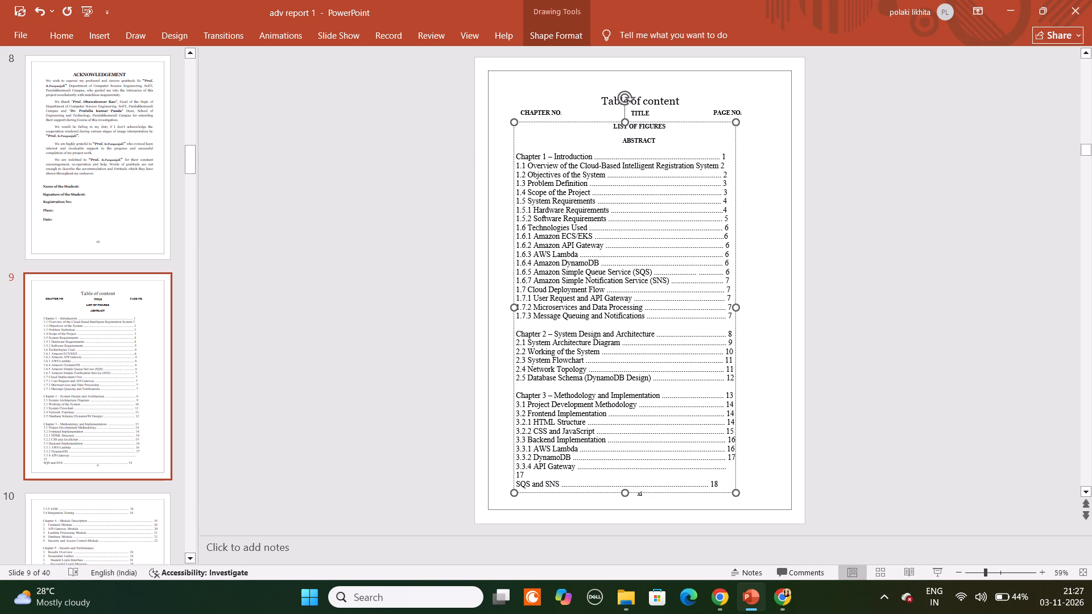
Delete one leader dot from the Chapter 3 "API Gateway" entry to bring its page number back onto the same line.
key("Right")
key("Right")
key("Right")
key("Right")
key("Right")
key("Right")
key("Right")
key("Right")
key("Right")
key("Right")
key("Right")
key("Right")
key("Right")
key("Right")
key("Right")
key("Right")
key("Right")
key("Right")
key("Right")
key("Right")
key("BackSpace")
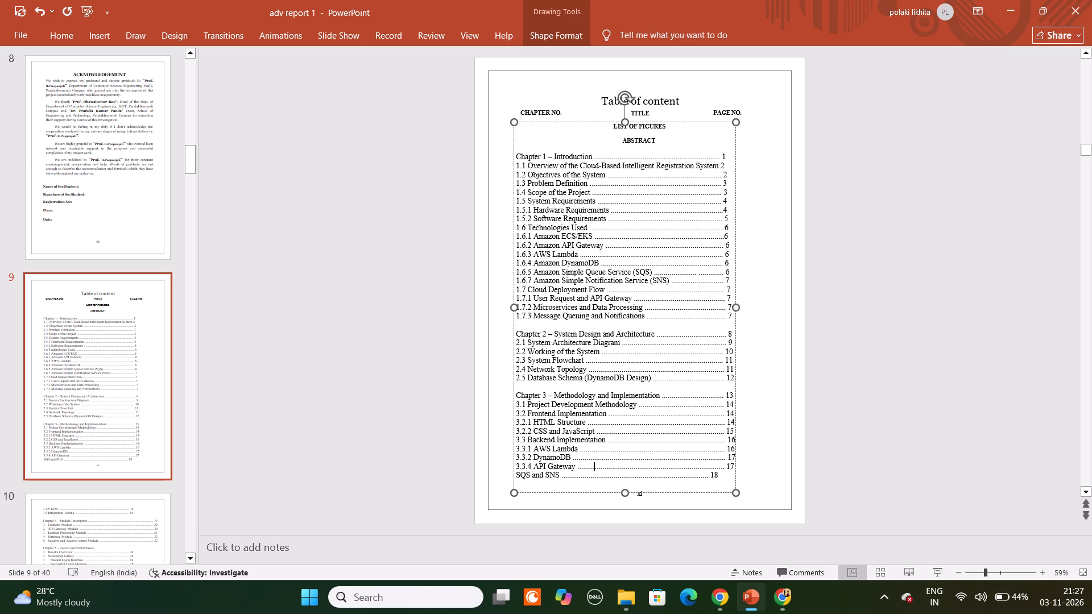
Number the "SQS and SNS" entry as subsection 3.3.4, with a space before the title.
key("Down")
key("Left")
key("Left")
key("Left")
key("Left")
key("Left")
key("Left")
key("Left")
key("Left")
key("Left")
key("Left")
key("Left")
key("Left")
key("Left")
key("Left")
key("Left")
key("Left")
key("Left")
key("Left")
key("Left")
key("Left")
key("Right")
type("3.3.4")
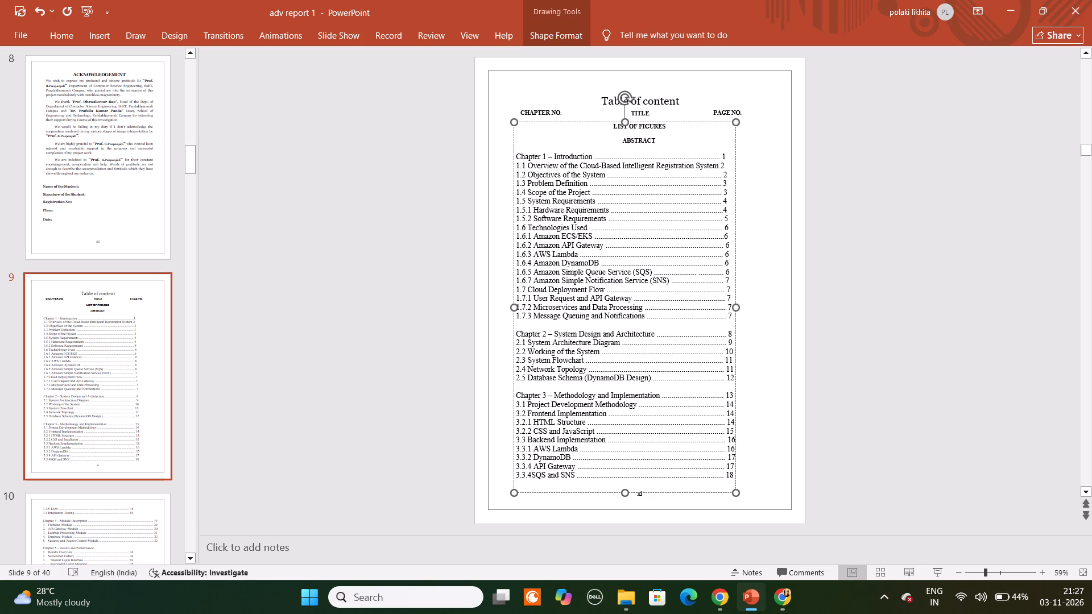
key("space")
Delete one leader dot from the "SQS and SNS" entry to bring its page number back onto the same line.
key("Right")
key("Right")
key("Right")
key("Right")
key("Right")
key("Right")
key("Right")
key("Right")
key("Right")
key("Right")
key("Right")
key("Right")
key("Right")
key("Right")
key("BackSpace")
Correct the Chapter 3 "API Gateway" entry's section number to 3.3.3 and deselect the text box.
key("Up")
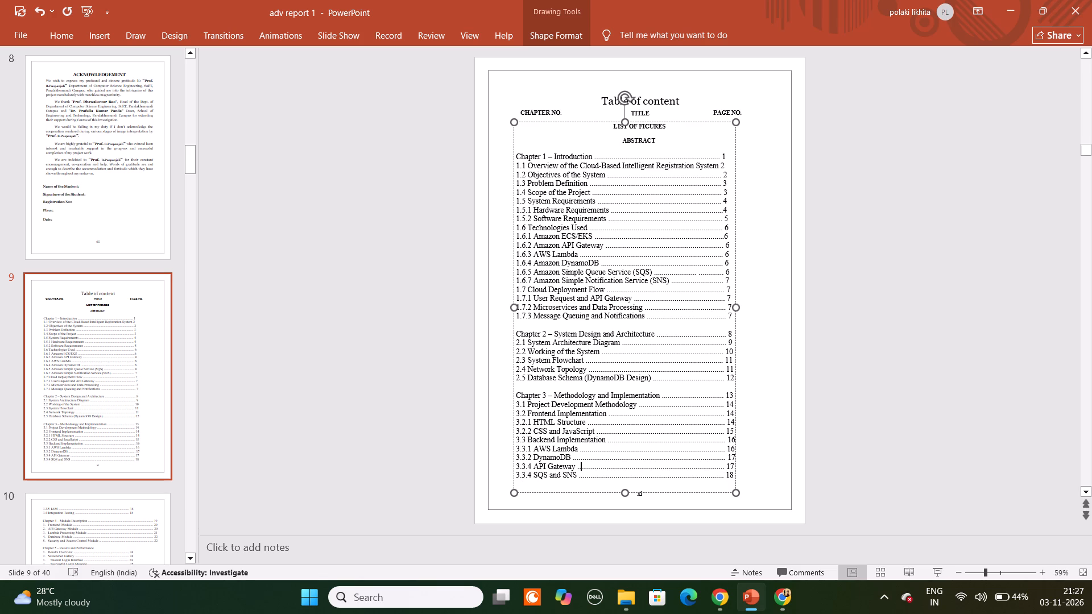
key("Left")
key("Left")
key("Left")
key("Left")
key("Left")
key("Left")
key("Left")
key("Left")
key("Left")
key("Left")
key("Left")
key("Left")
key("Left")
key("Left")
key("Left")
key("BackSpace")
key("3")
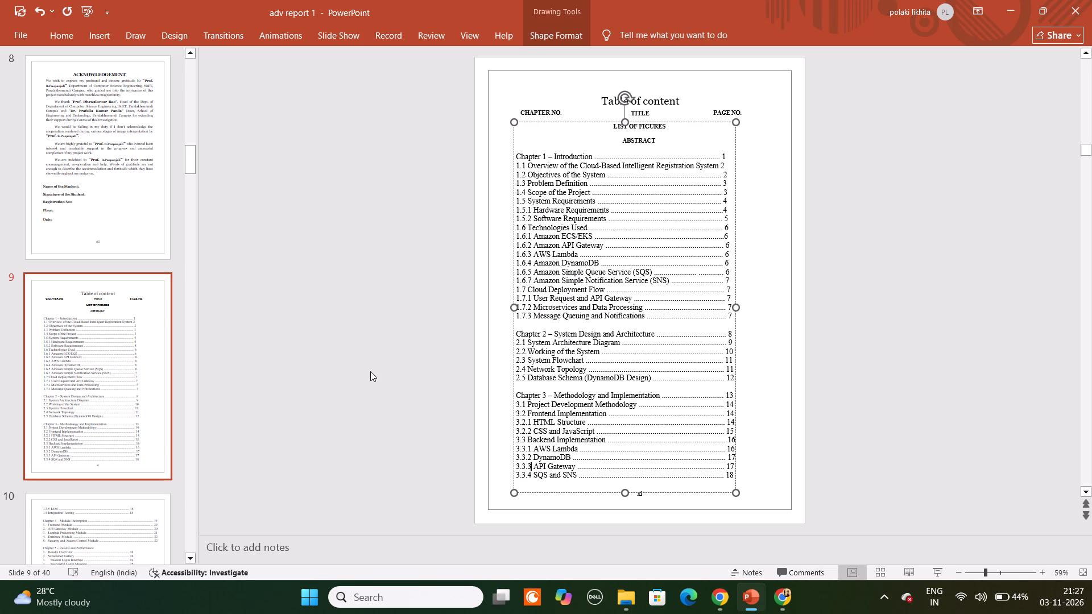
left_click(370, 371)
Select the entire continued table of contents text on slide 10, from the "3.3.5 IAM" entry through "References".
left_click(143, 534)
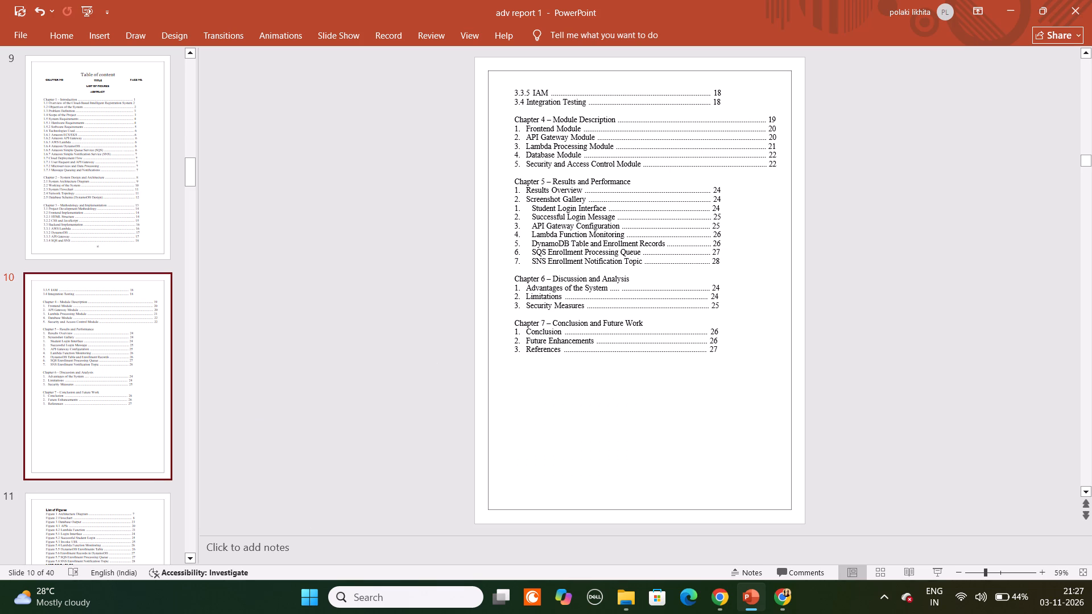
left_click(519, 130)
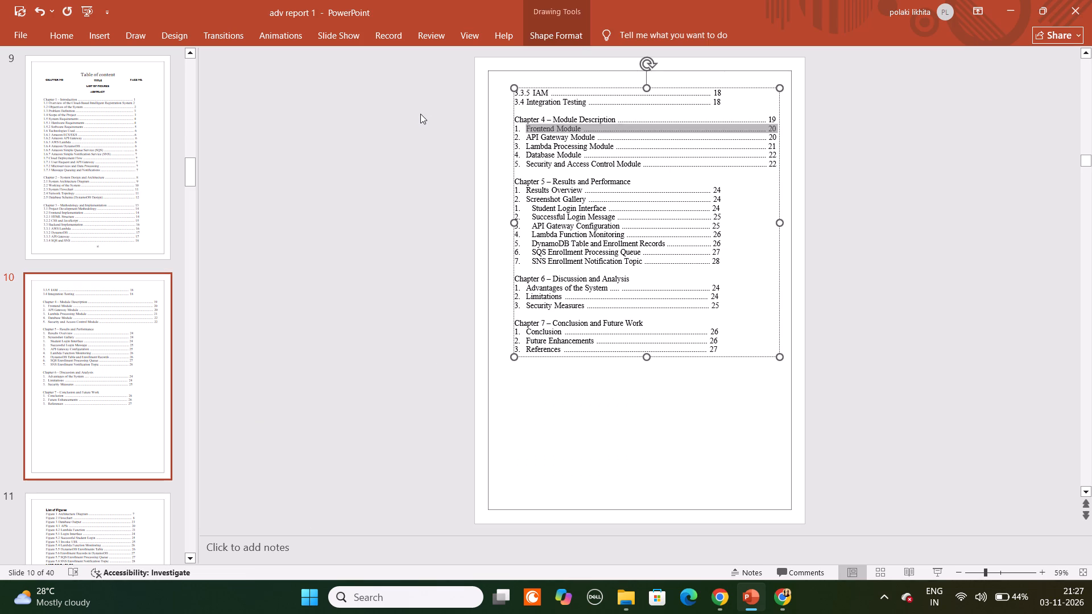
left_click(420, 114)
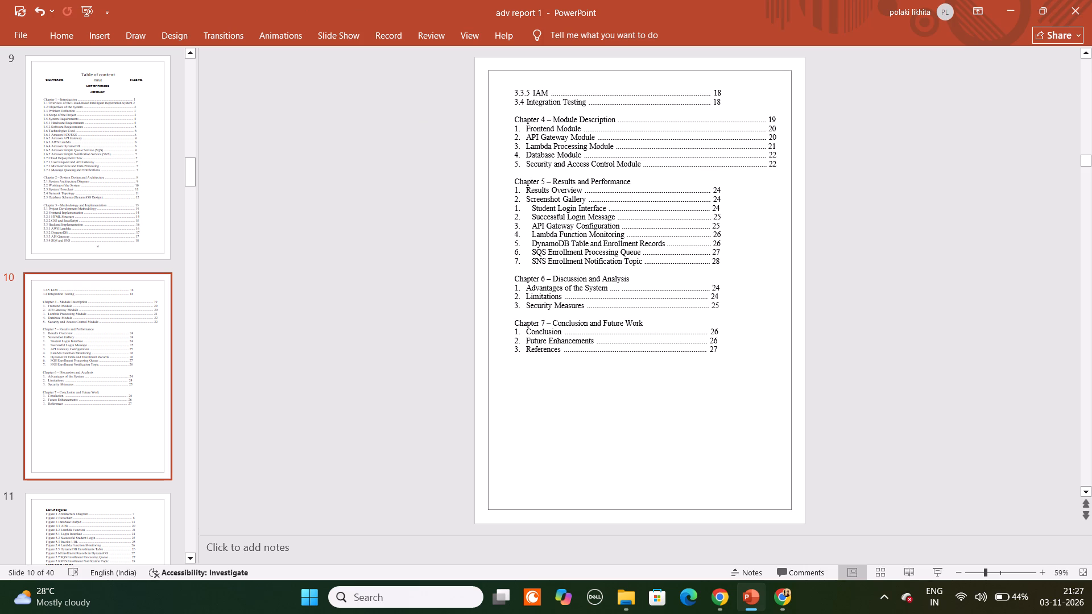
left_click_drag(515, 90, 548, 122)
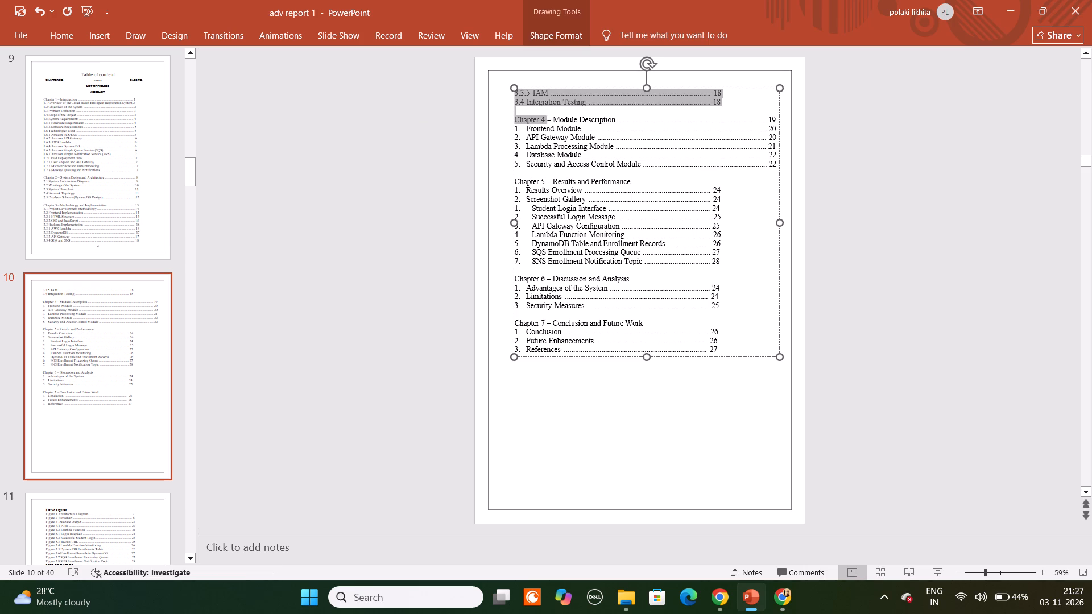
left_click_drag(548, 122, 583, 352)
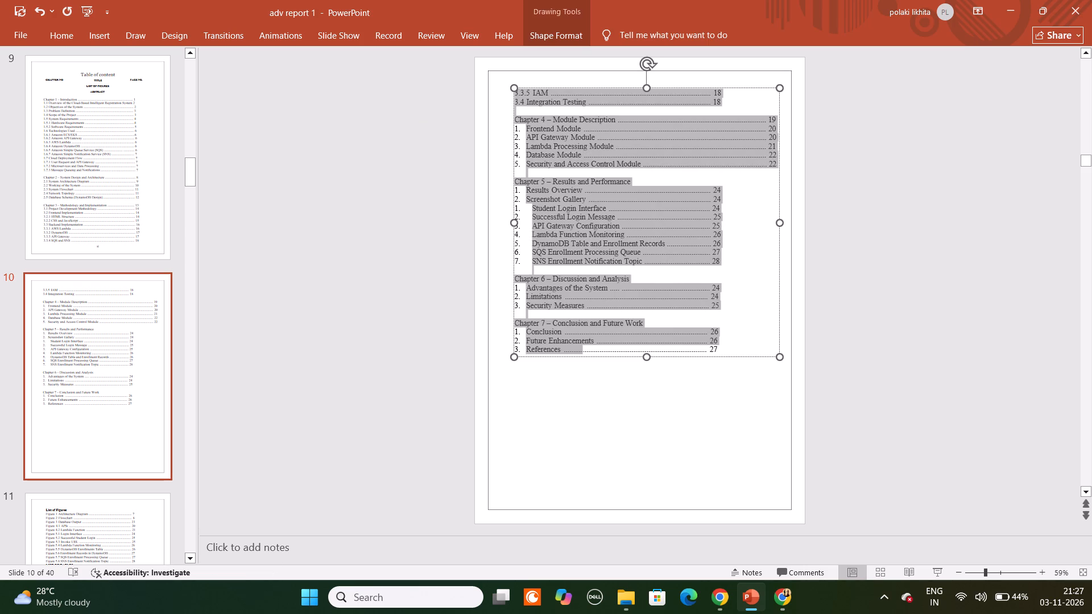
left_click_drag(583, 352, 799, 354)
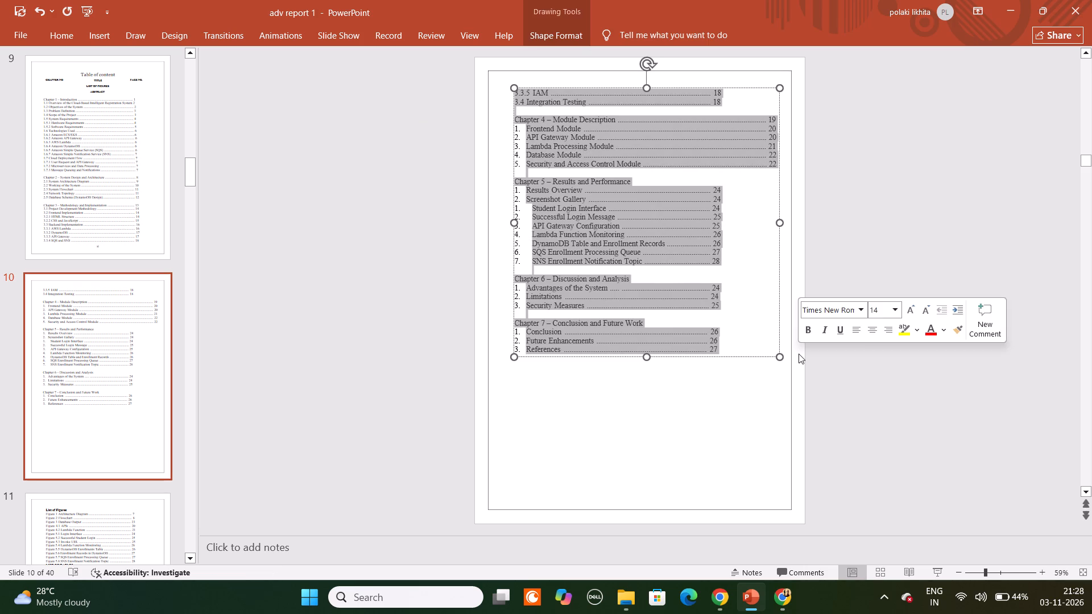
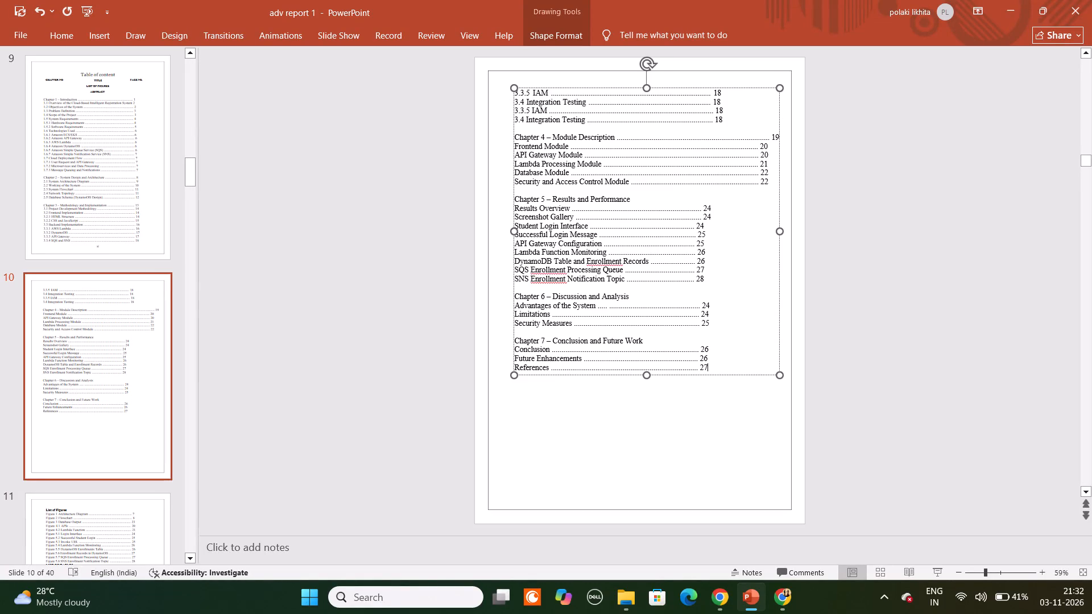
Number the Chapter 4 "Frontend Module" entry on slide 10 as section 4.1, with a space before the title.
left_click(537, 147)
key("Left")
key("Left")
key("Left")
key("Left")
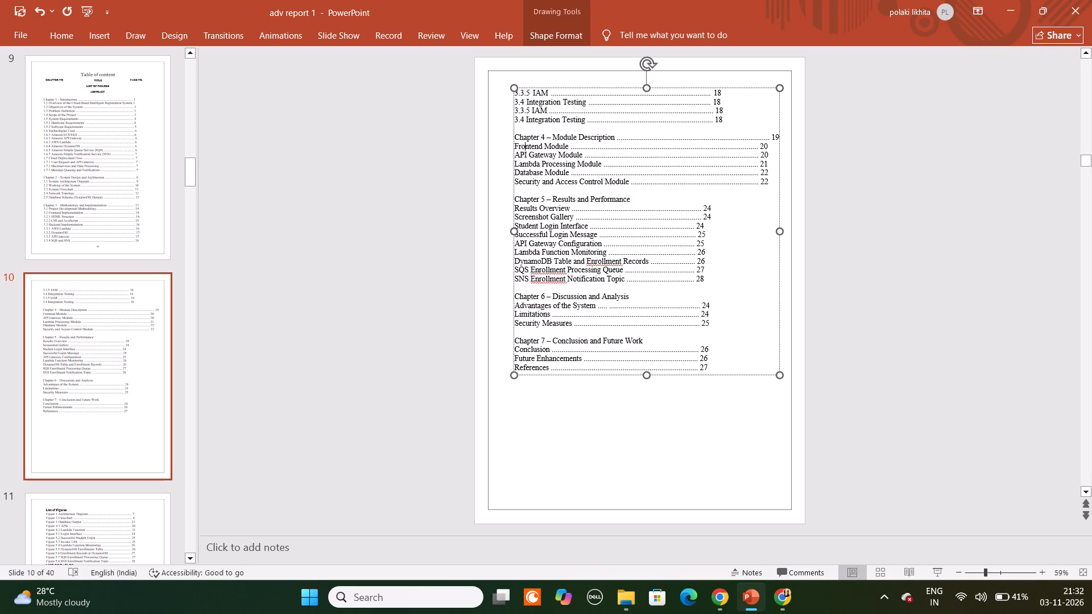
key("Left")
key("Left")
key("Left")
type("4.1")
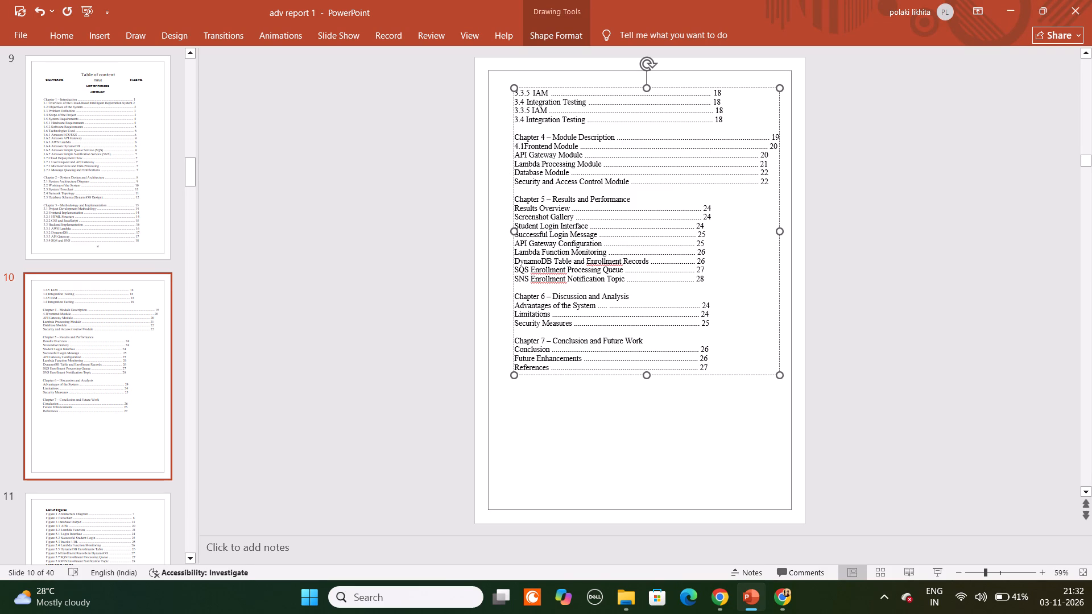
key("space")
Delete one leader dot from the "Frontend Module" entry to bring its page number back onto the same line.
key("Right")
key("Right")
key("Right")
key("Right")
key("Right")
key("Right")
key("Right")
key("Right")
key("Right")
key("Right")
key("Right")
key("Right")
key("Right")
key("Right")
key("Right")
key("Right")
key("Right")
key("Right")
key("Right")
key("Right")
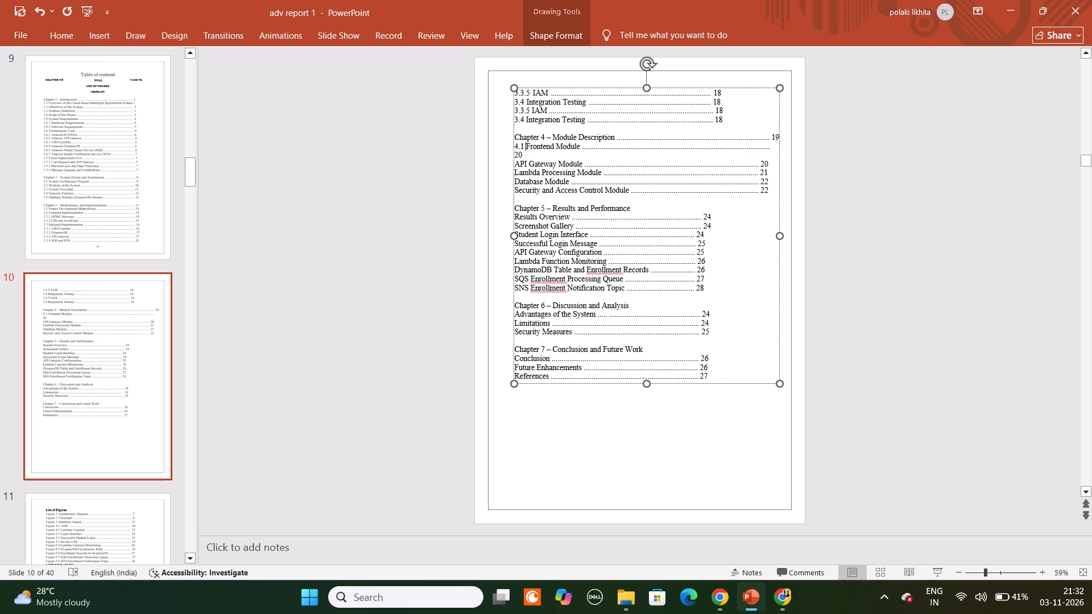
key("BackSpace")
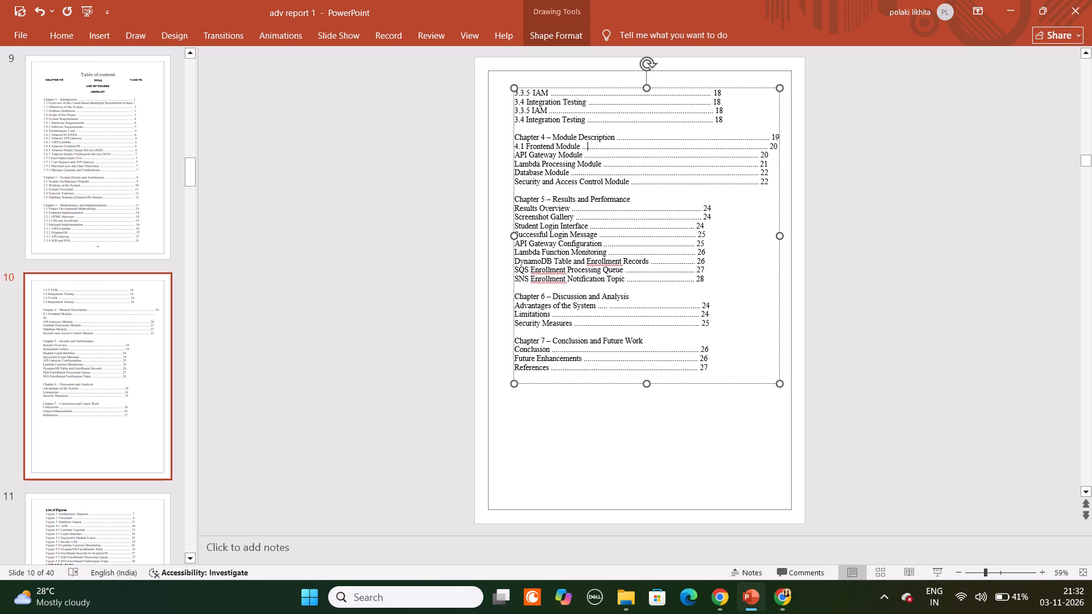
Number the Chapter 4 "API Gateway Module" entry as section 4.2, with a space before the title.
key("Down")
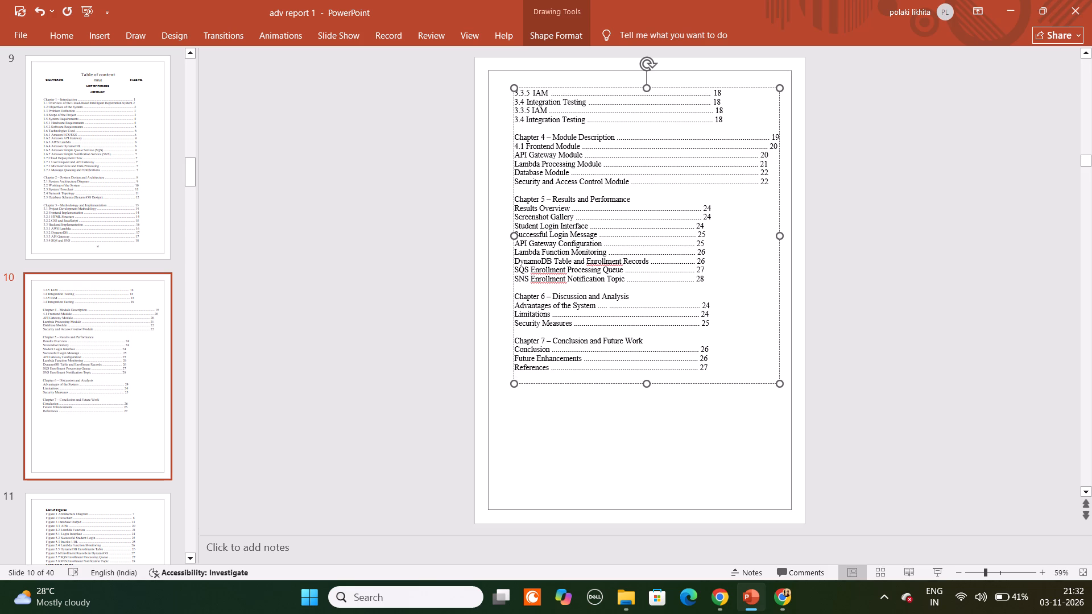
key("Down")
key("Right")
key("Right")
key("Right")
key("Right")
key("Right")
key("Right")
key("Right")
key("Right")
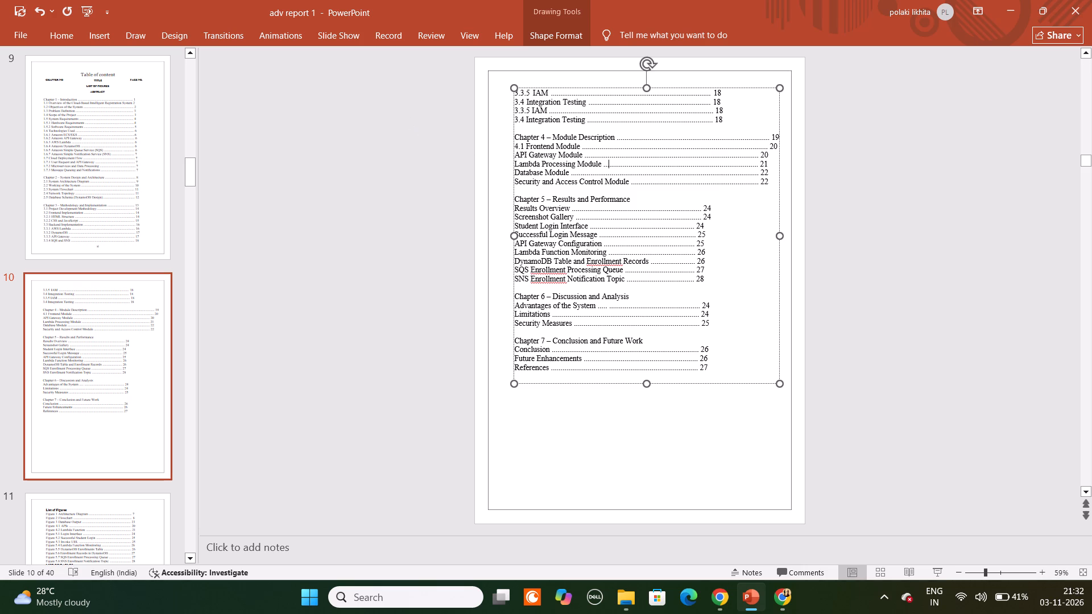
left_click(518, 156)
key("Left")
type("4.2")
key("space")
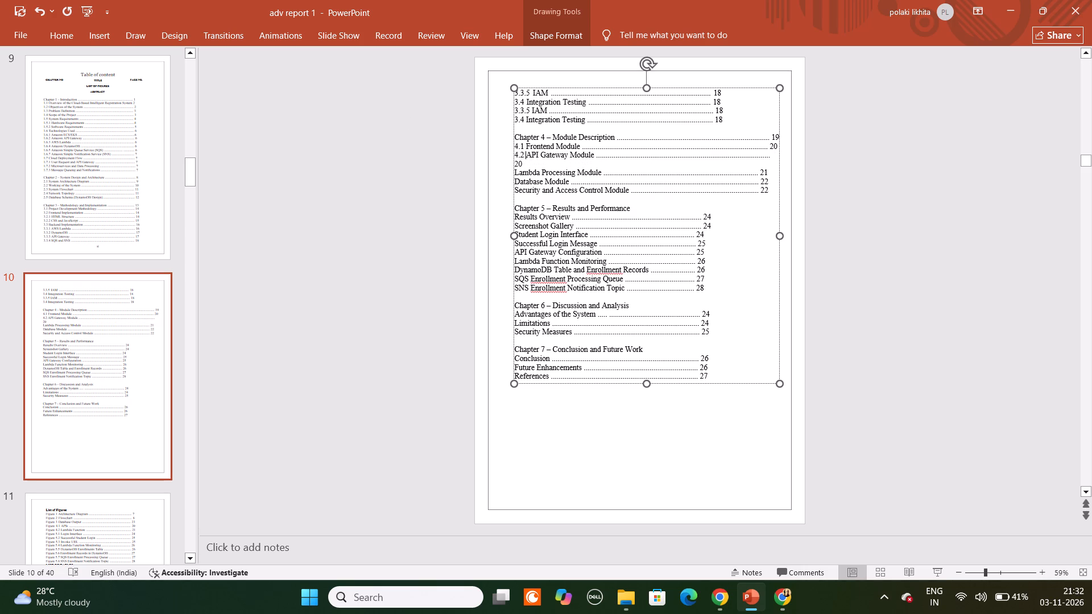
Number the "Lambda Processing Module" entry as section 4.3, with a space before the title.
left_click(520, 173)
key("Left")
type("4.3")
key("space")
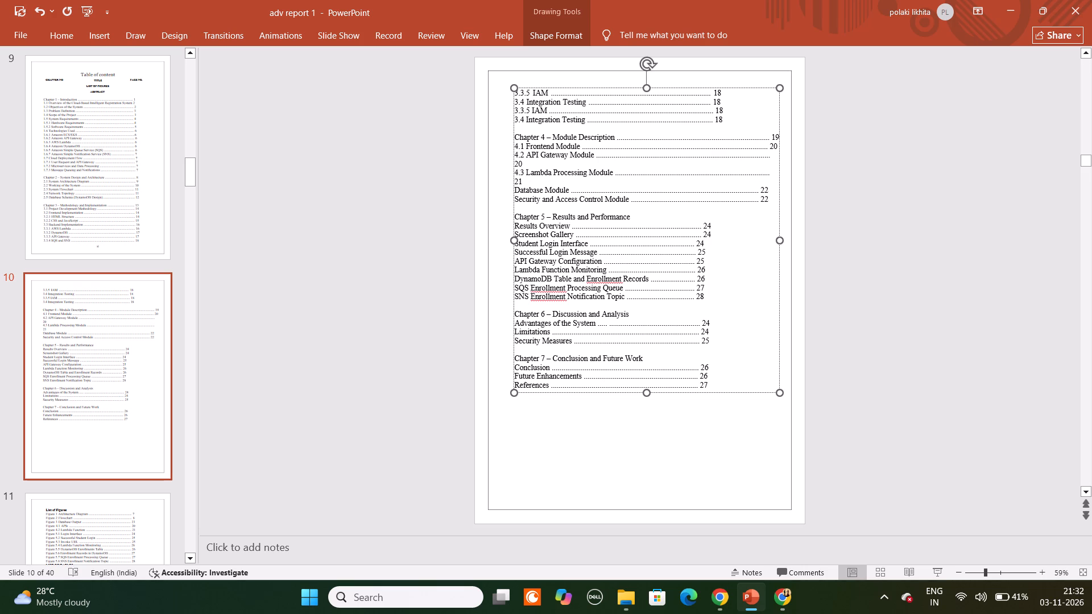
Number the "Database Module" entry as section 4.4, with a space before the title.
left_click(526, 188)
key("Left")
key("Left")
key("Left")
type("4.4")
key("space")
Number the "Security and Access Control Module" entry as section 4.5, with a space before the title.
key("Left")
key("Down")
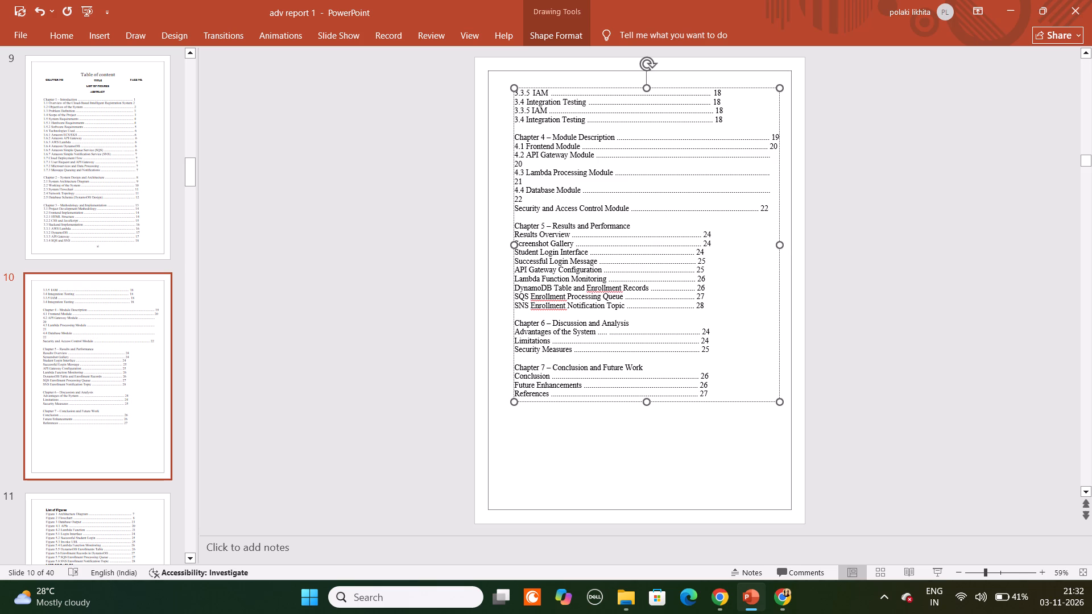
key("Down")
key("Left")
key("Left")
key("Left")
key("Left")
key("Left")
key("Right")
key("Right")
type("4.5")
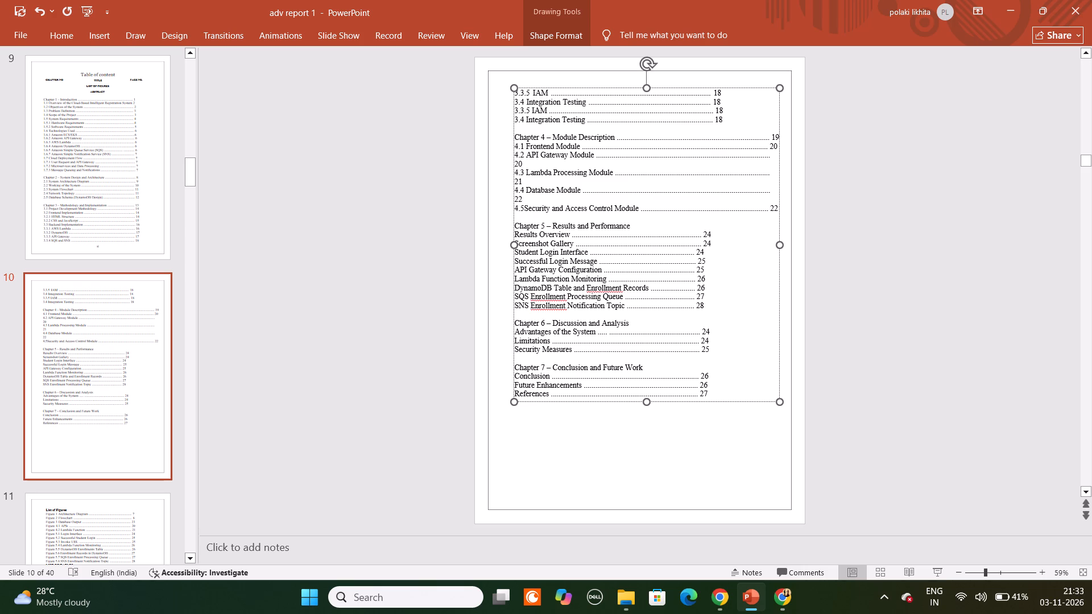
key("space")
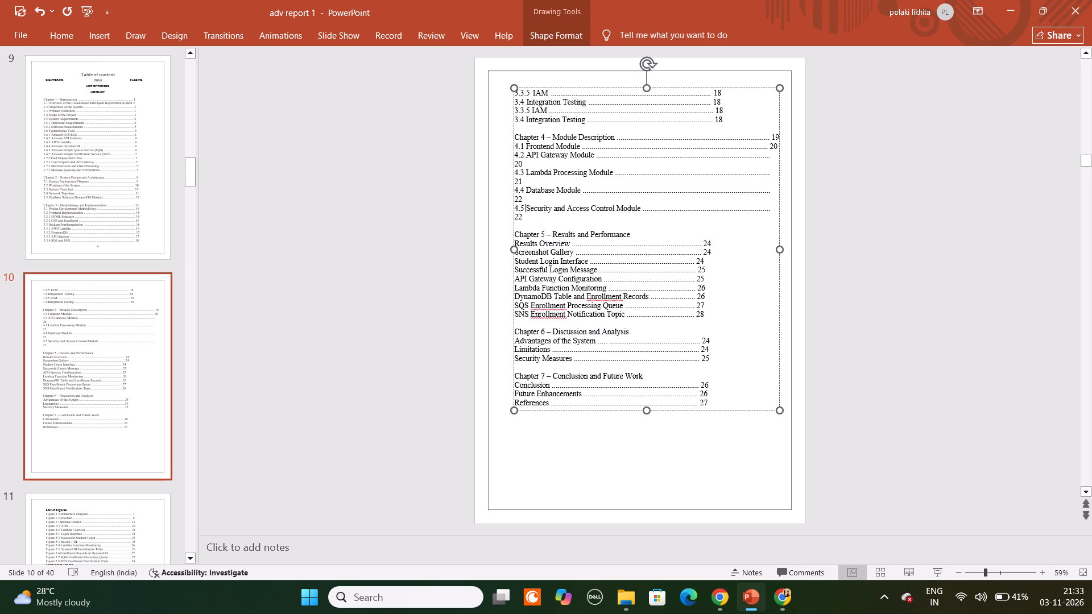
Widen the contents text box slightly at its left edge so the wrapped Chapter 4 page numbers fit on their entries' lines.
left_click(510, 248)
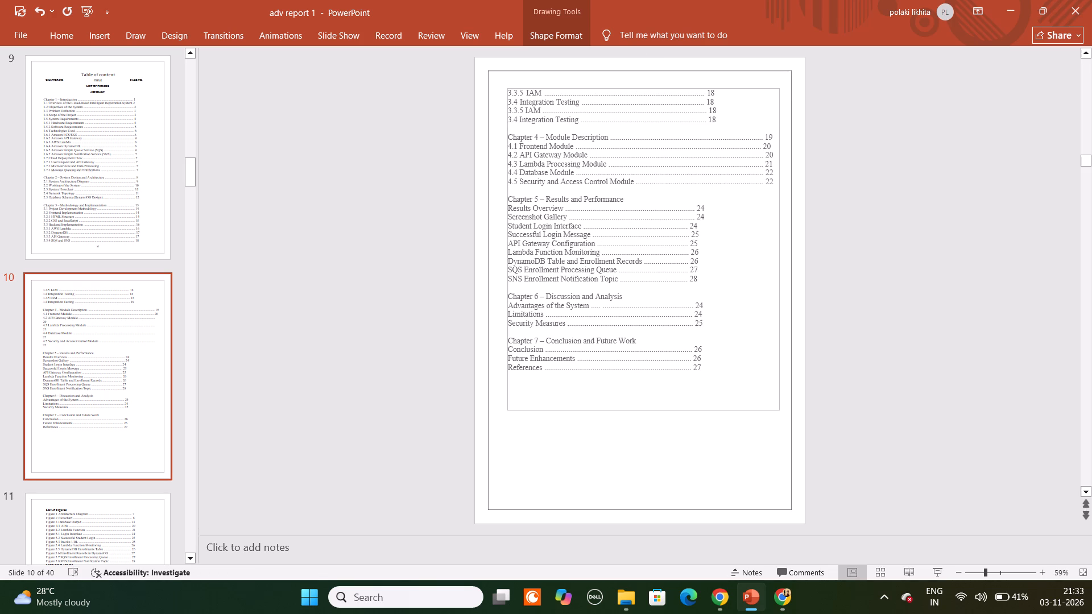
left_click(346, 234)
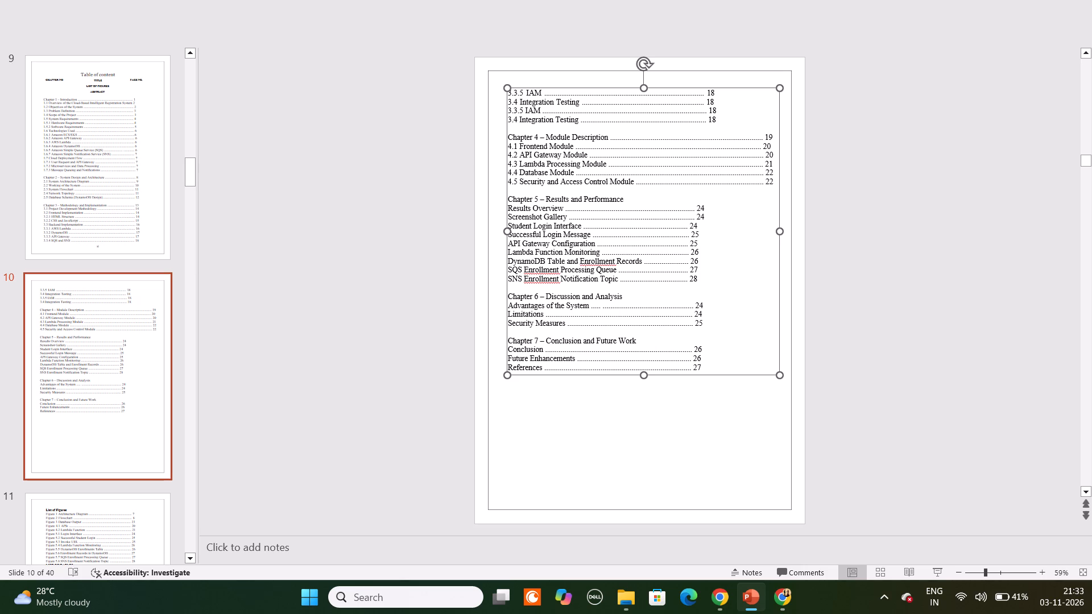
Number the Chapter 5 "Results Overview" entry as section 5.1, with a space before the title.
left_click(512, 213)
key("Up")
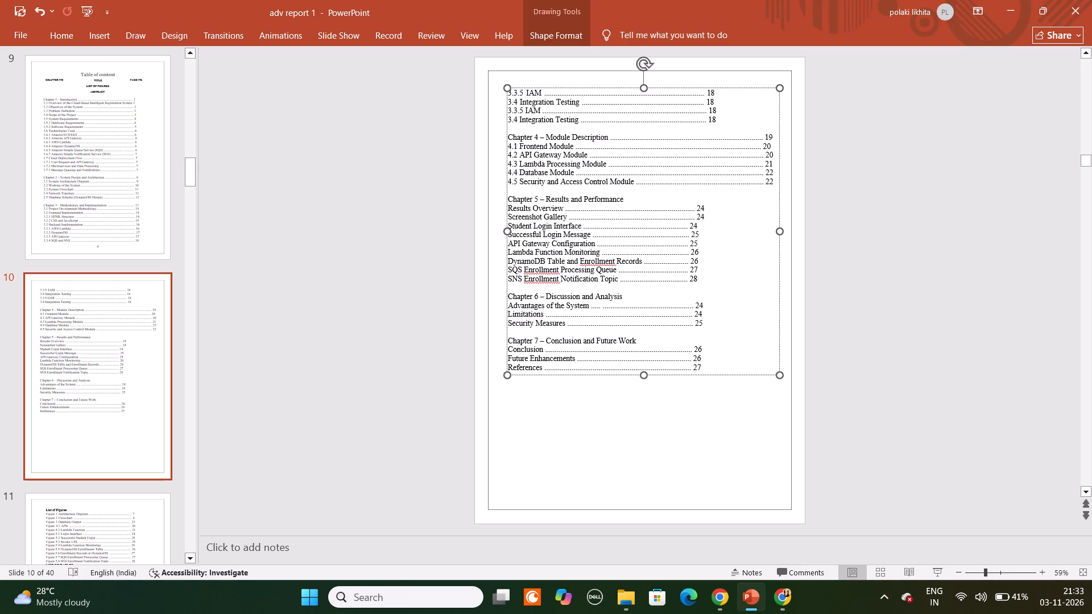
key("Left")
type("5.1")
key("space")
Number the "Screenshot Gallery" entry as section 5.2, with a space before the title.
key("Down")
key("Left")
key("Left")
key("Left")
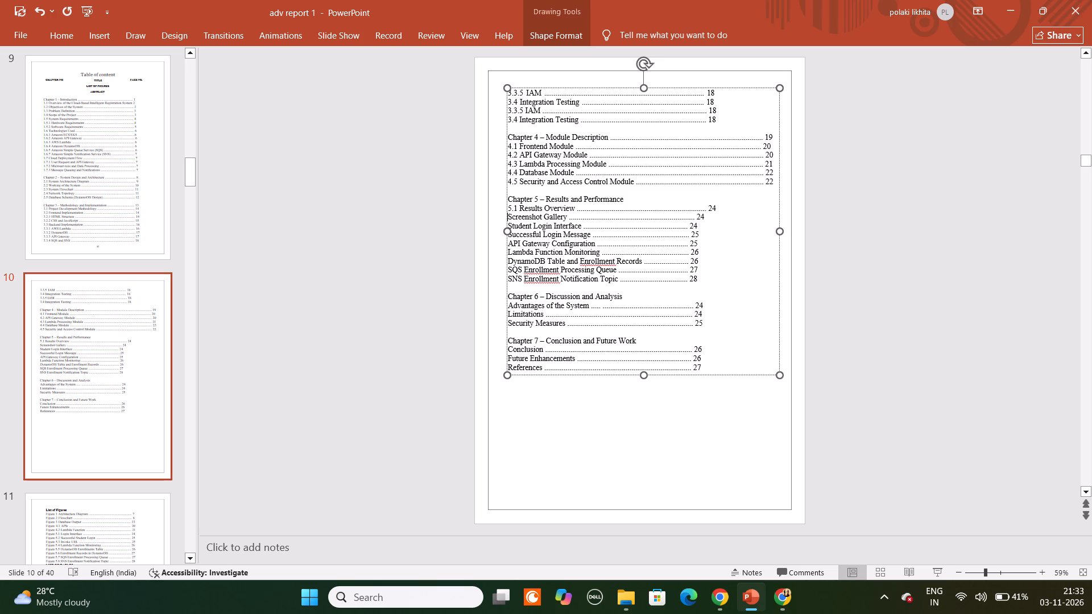
type("5.2")
key("space")
Number the "Student Login Interface" entry as subsection 5.2.1, with a space before the title.
key("Left")
key("Left")
key("Left")
key("Left")
key("Down")
key("5")
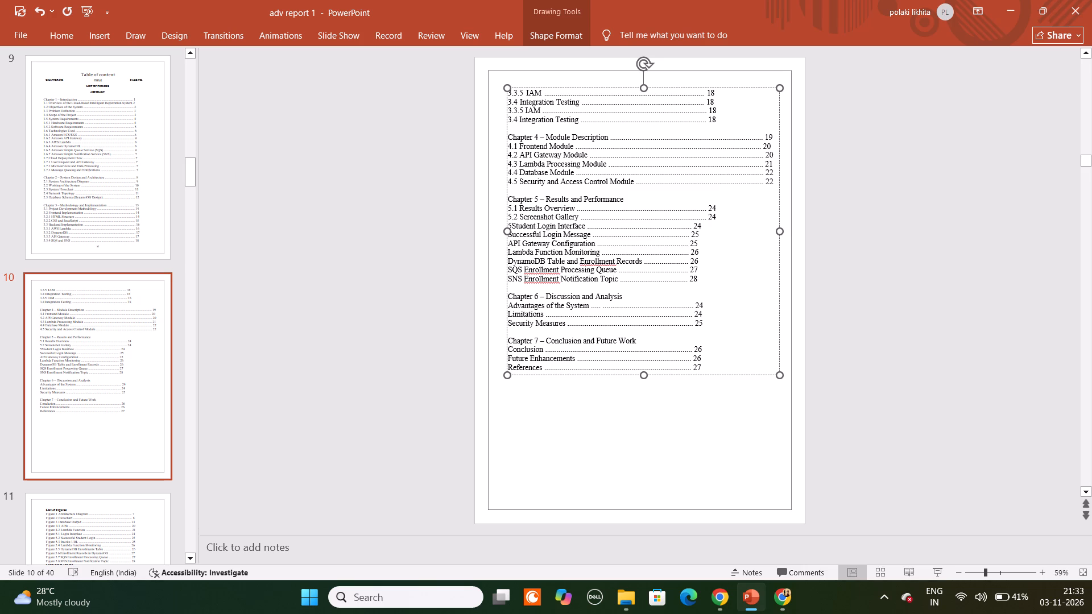
type(".2.1")
key("space")
Number the "Successful Login Message" entry as subsection 5.2.2, with a space before the title.
key("Down")
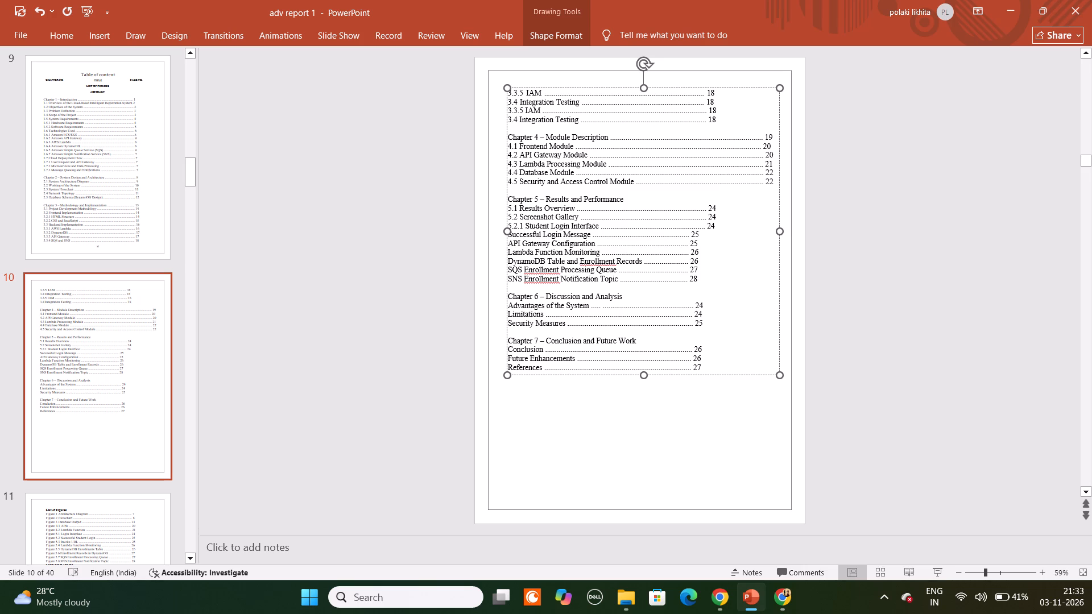
key("Left")
key("Left")
key("Left")
key("Left")
key("Left")
type("5.2.2")
key("space")
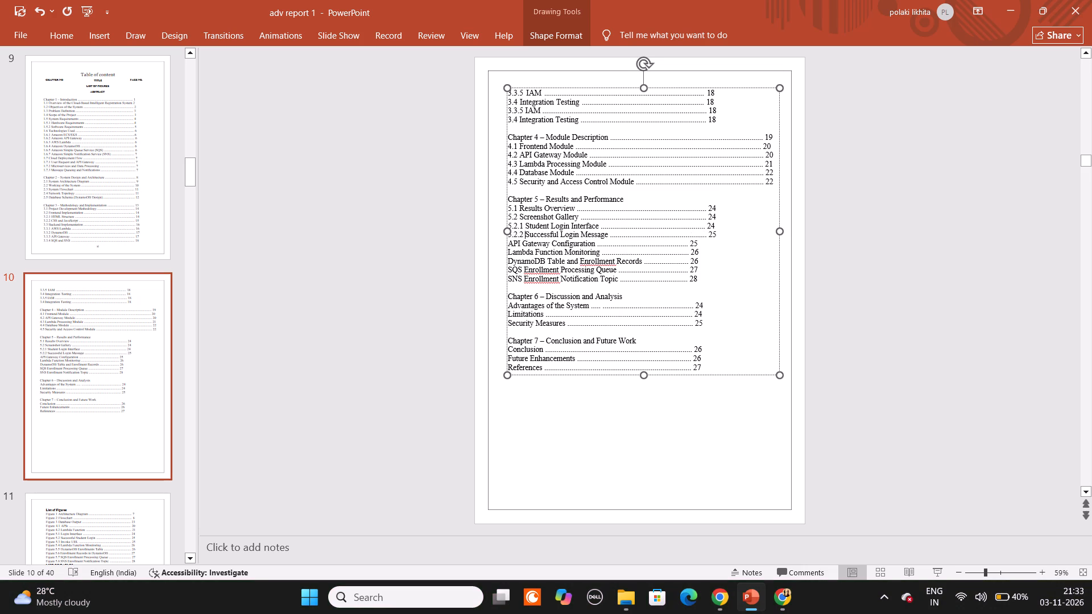
Number the "API Gateway Configuration" entry as subsection 5.2.3, with a space before the title.
left_click(515, 245)
key("Left")
type("5.2.3")
key("space")
Number the "Lambda Function Monitoring" entry as subsection 5.2.4, directly before its title.
key("Down")
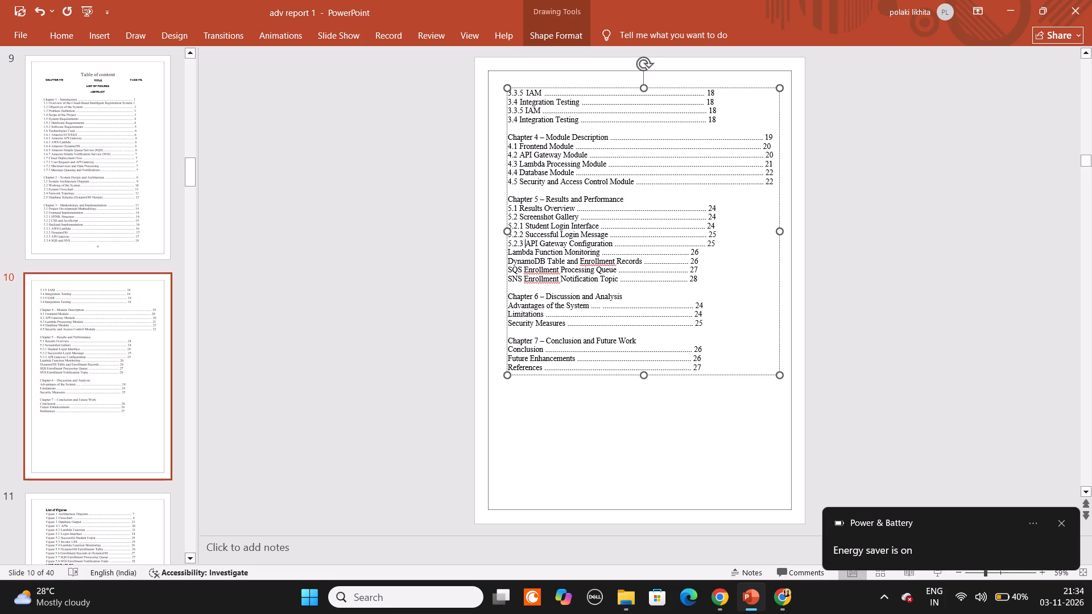
key("Left")
key("Left")
key("Left")
key("Left")
type("5.2")
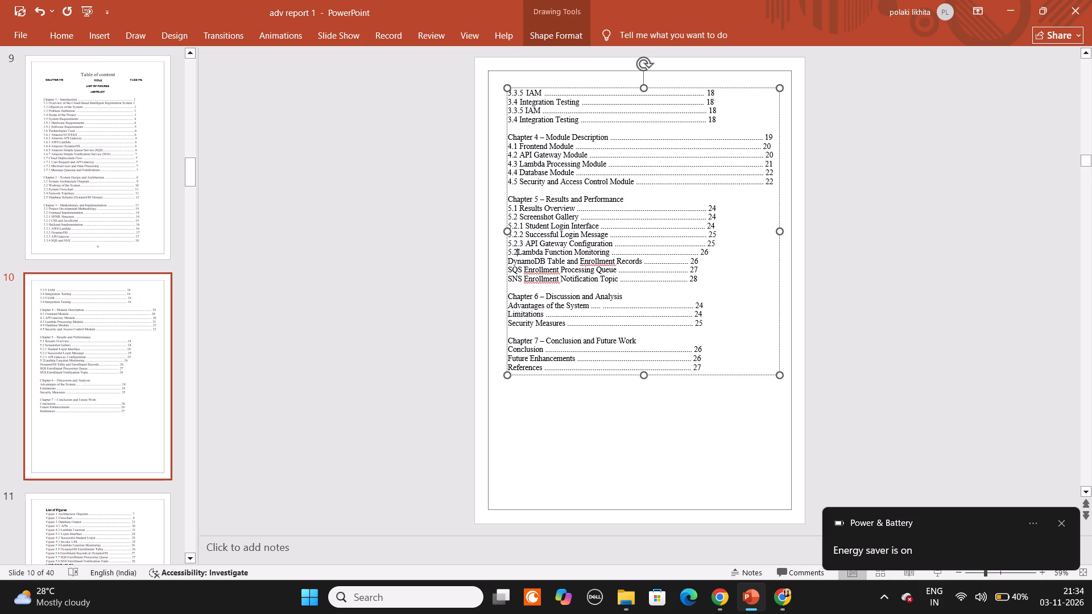
key("period")
key("4")
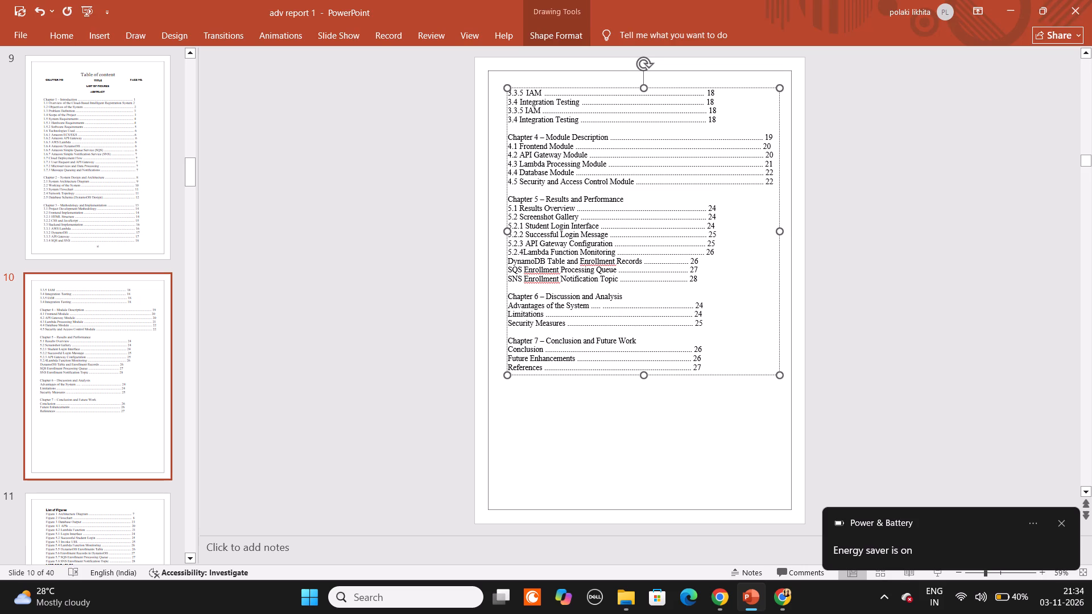
Number the "DynamoDB Table and Enrollment Records" entry as subsection 5.2.5, with a space before the title.
key("Down")
key("Left")
key("Left")
key("Left")
key("Left")
type("5.")
type("2.3")
key("BackSpace")
key("5")
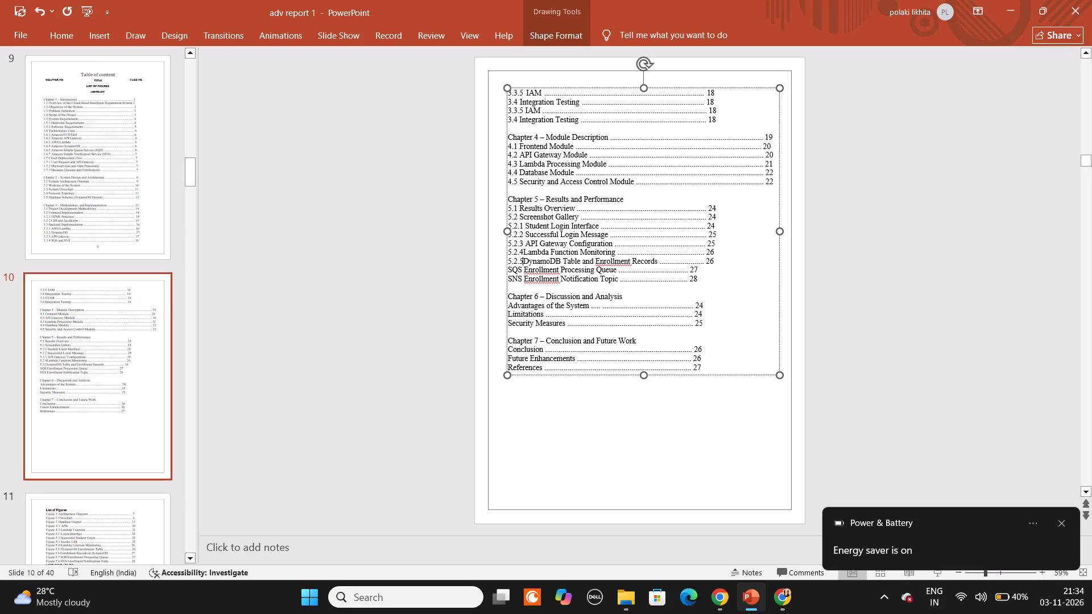
key("space")
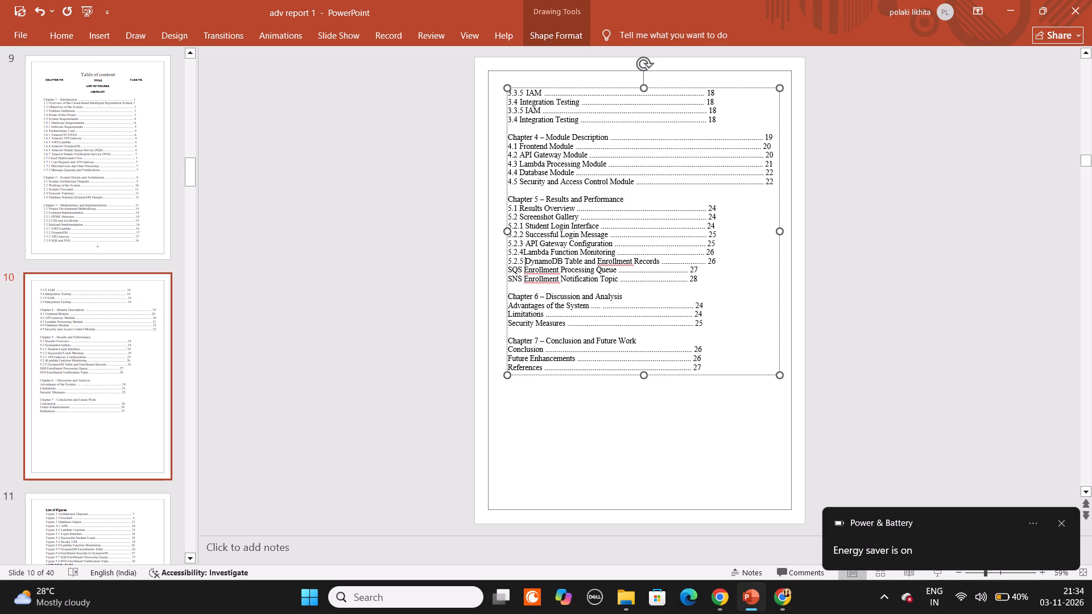
Insert the missing space between 5.2.4 and the "Lambda Function Monitoring" title.
key("Up")
key("space")
Number the "SQS Enrollment Processing Queue" entry as subsection 5.2.6, with a space before the title.
key("Down")
key("Down")
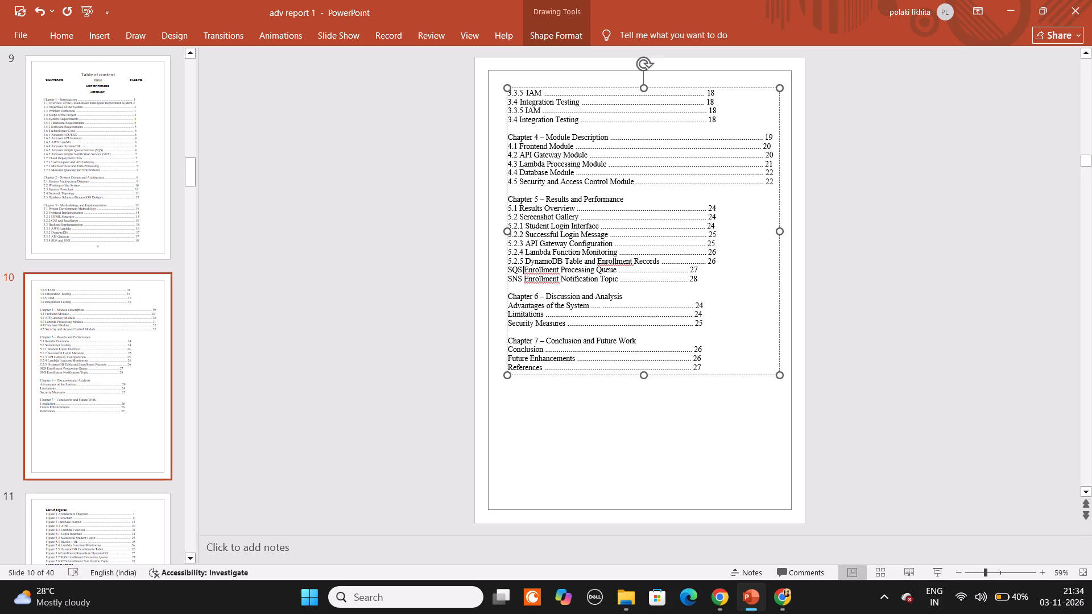
key("Left")
key("Left")
key("Left")
key("Left")
key("5")
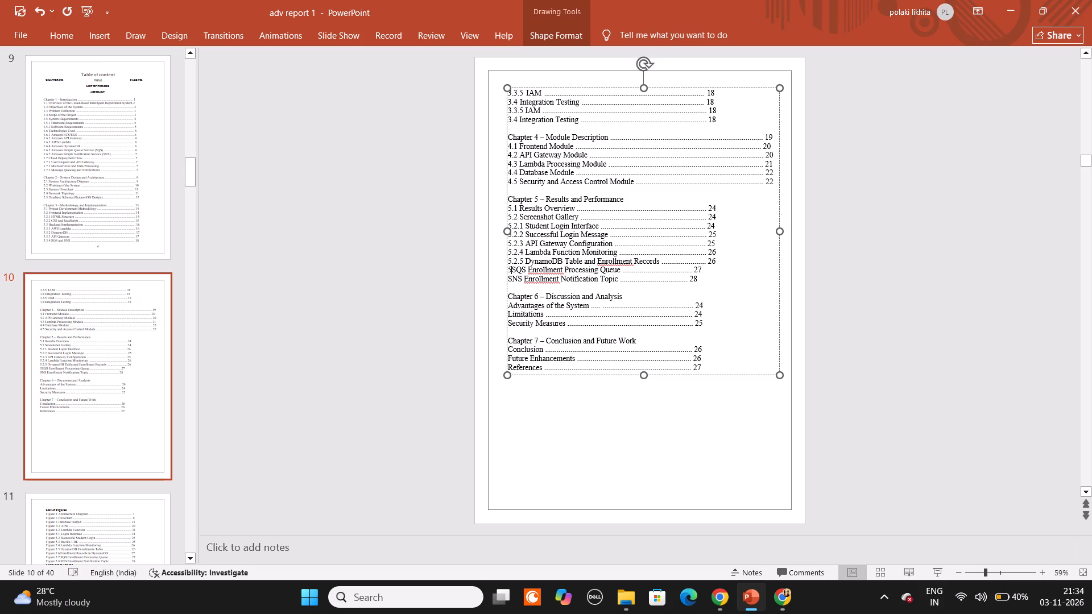
key("period")
type("2.")
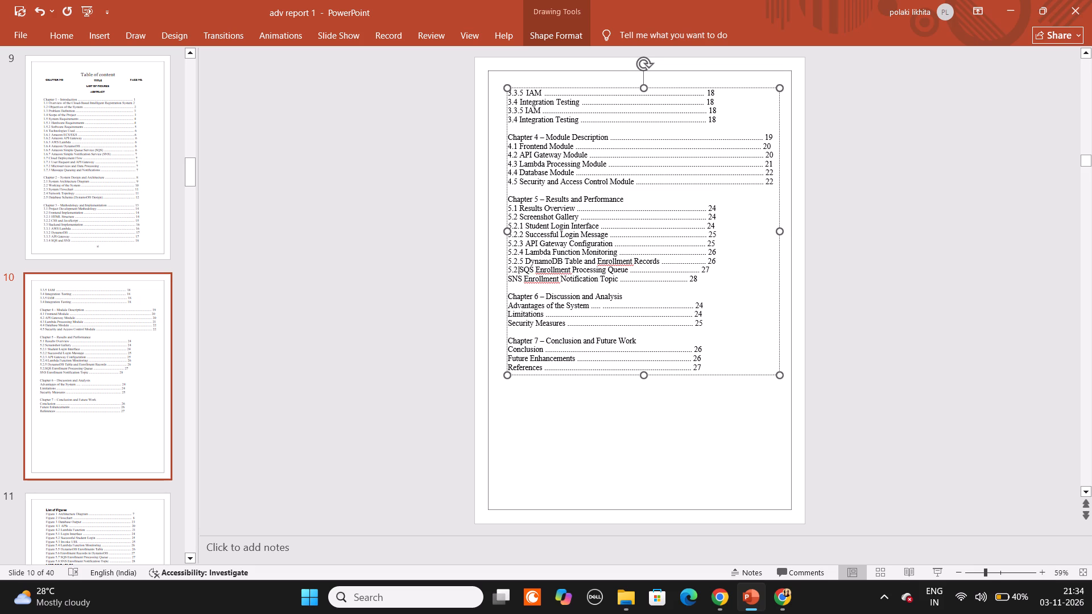
type("6")
key("space")
Number the "SNS Enrollment Notification Topic" entry as subsection 5.2.7, with a space before the title.
key("Down")
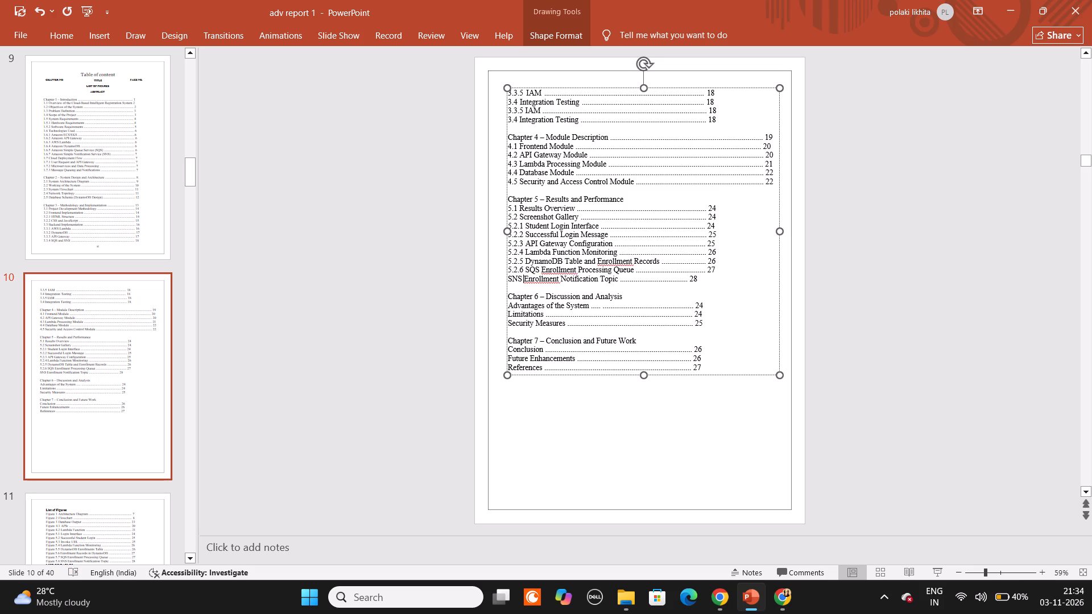
key("Left")
key("Left")
key("Left")
key("Left")
type("5.2.7")
key("space")
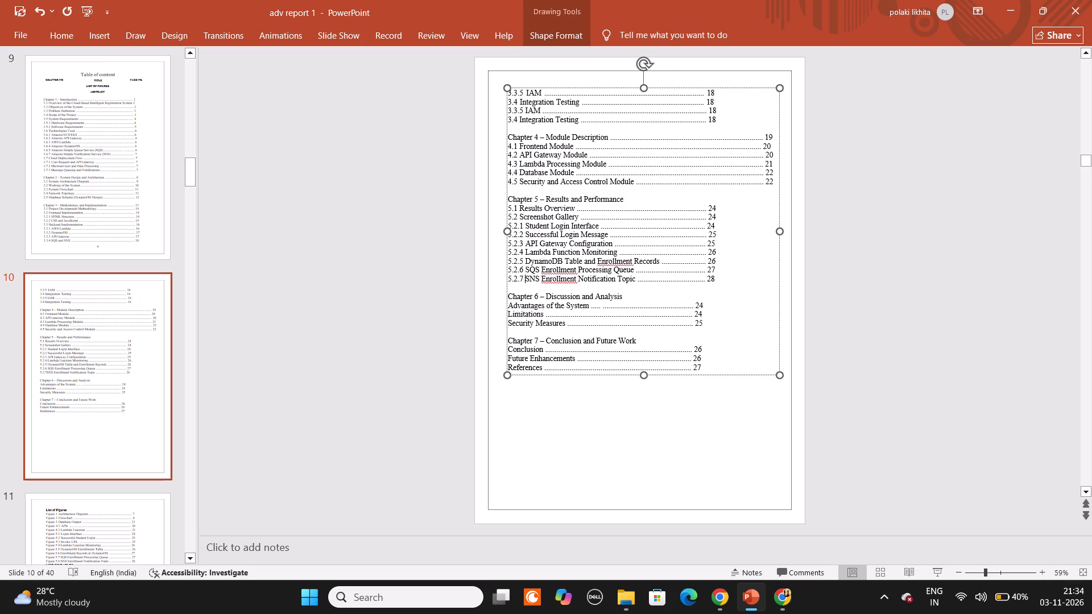
Number the "Advantages of the System" entry under Chapter 6 as section 6.1, with a space before the title.
key("Down")
key("Down")
key("Down")
key("Left")
key("Left")
key("Left")
key("Left")
type("6.1")
key("space")
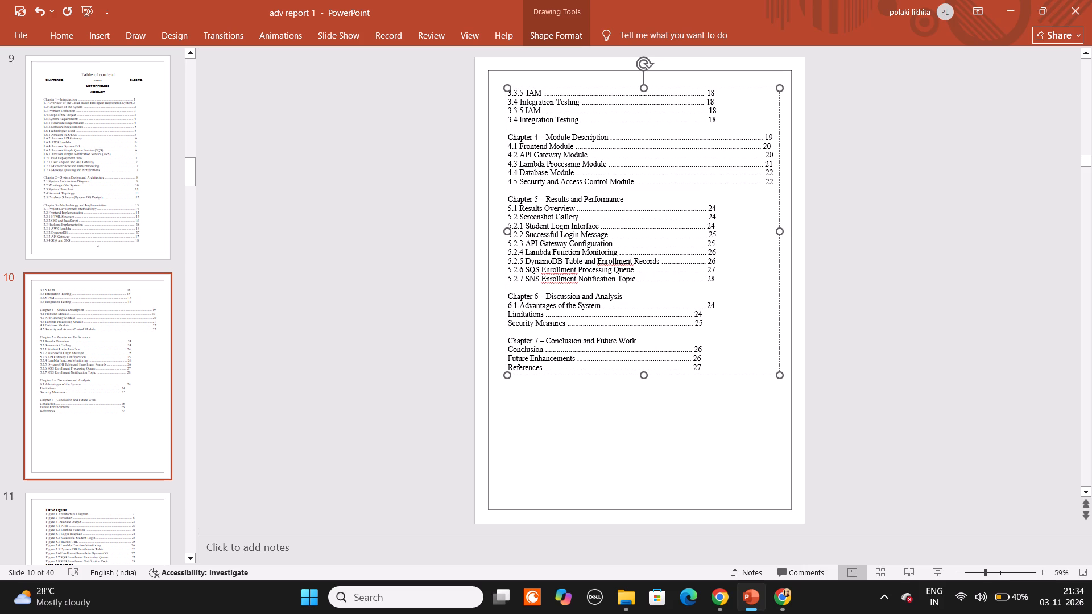
Number the "Limitations" entry under Chapter 6 as section 6.2, with a space before the title.
key("Down")
key("Left")
key("Left")
key("Left")
type("6,")
key("BackSpace")
type(".2")
key("space")
Number the "Security Measures" entry under Chapter 6 as section 6.3, with a space before the title.
key("Down")
key("Left")
key("Left")
key("Left")
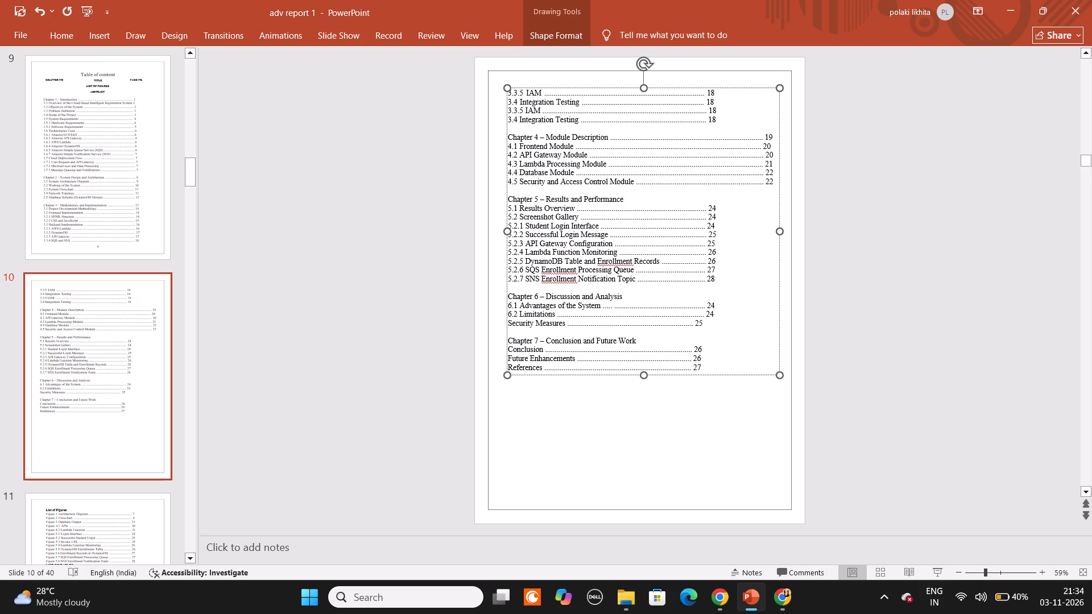
type("6.3")
key("space")
Number the "Conclusion" entry under Chapter 7 as section 7.1, with a space before the title.
key("Down")
key("Down")
key("Down")
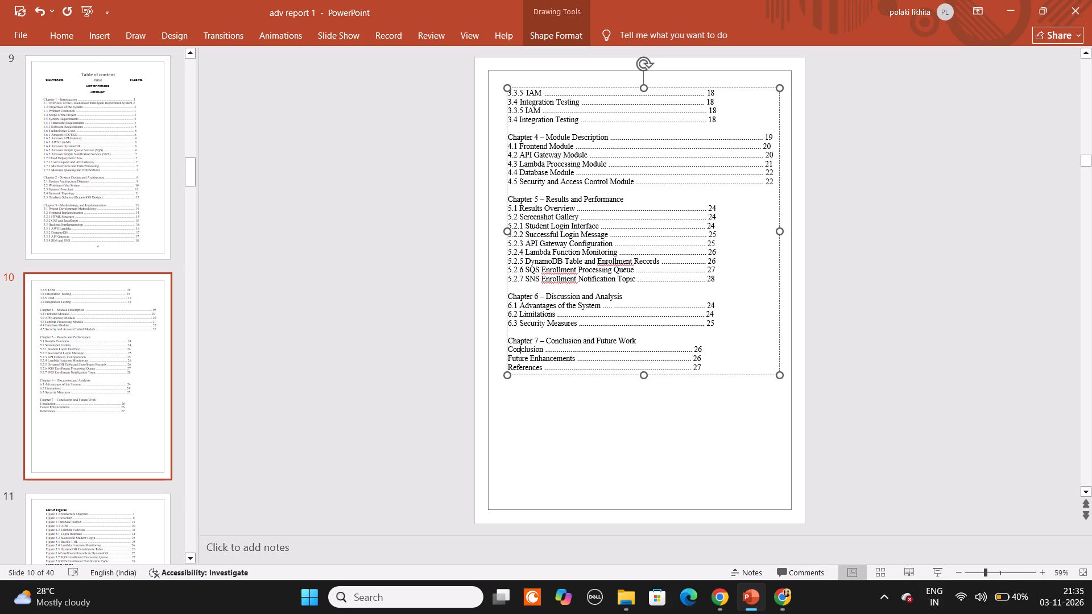
key("Left")
key("Left")
key("Left")
type("7.1")
key("space")
Number the "Future Enhancements" entry under Chapter 7 as section 7.2, with a space before the title.
key("Down")
key("Left")
key("Left")
key("Left")
type("7.")
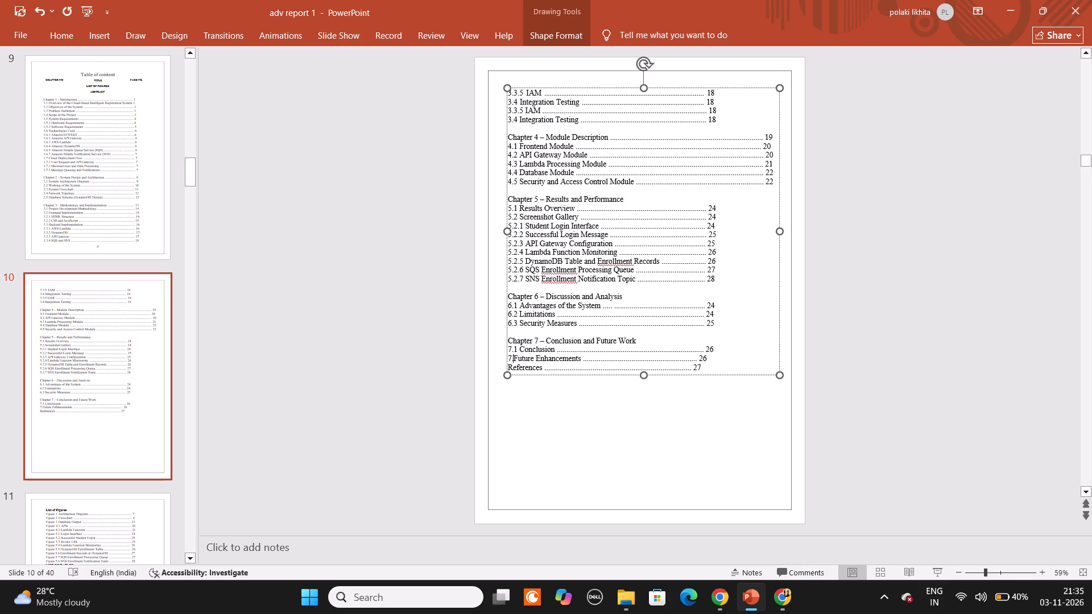
type("2")
key("space")
Number the "References" entry under Chapter 7 as section 7.3, with a space before the title, and leave the text box.
key("Down")
key("Left")
key("Left")
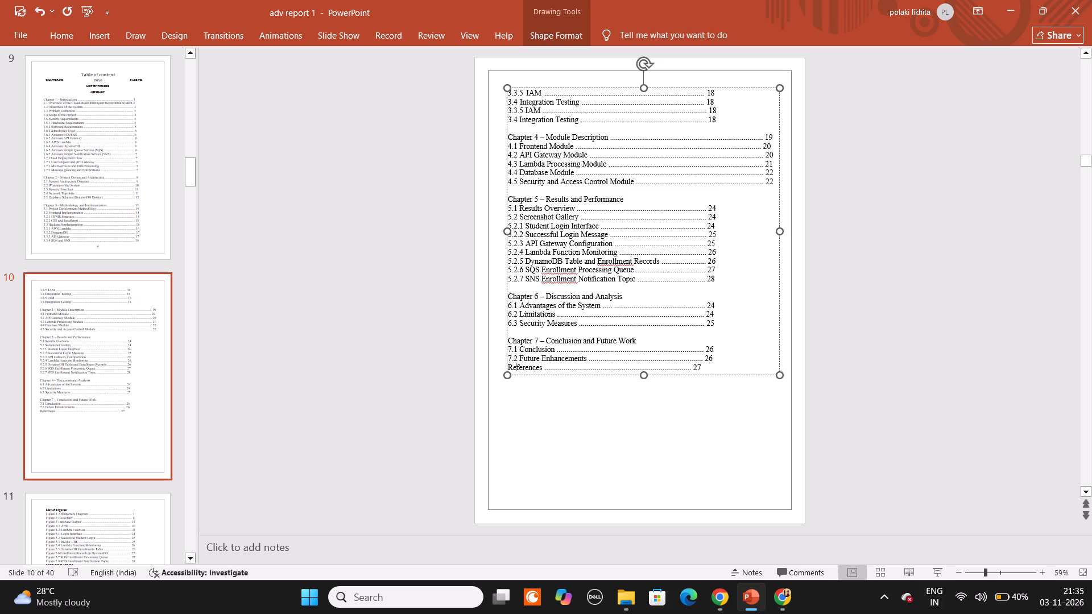
key("Left")
type("7.3")
key("space")
left_click(365, 249)
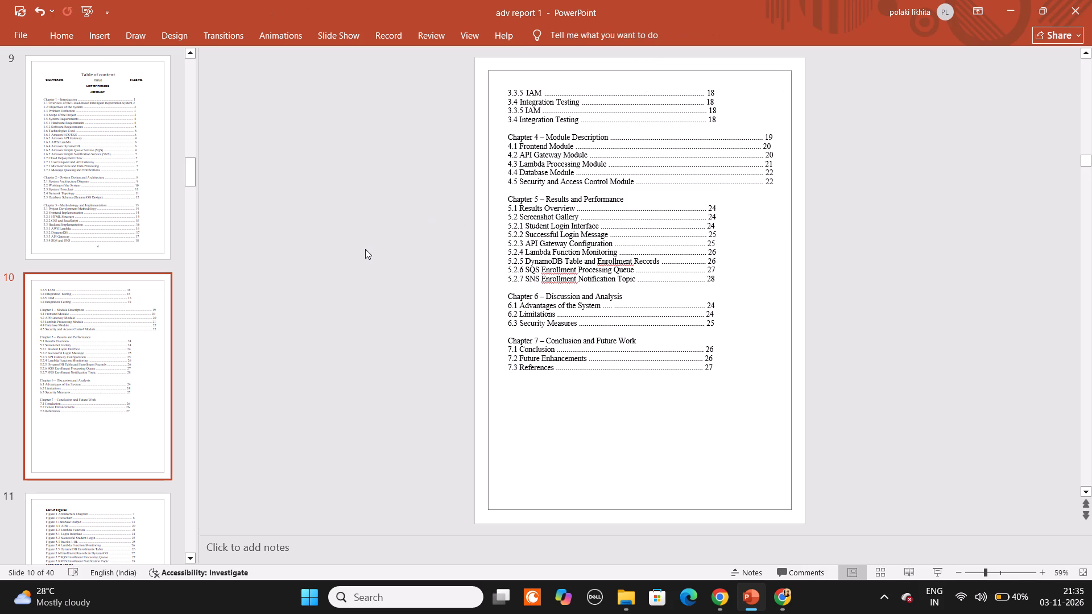
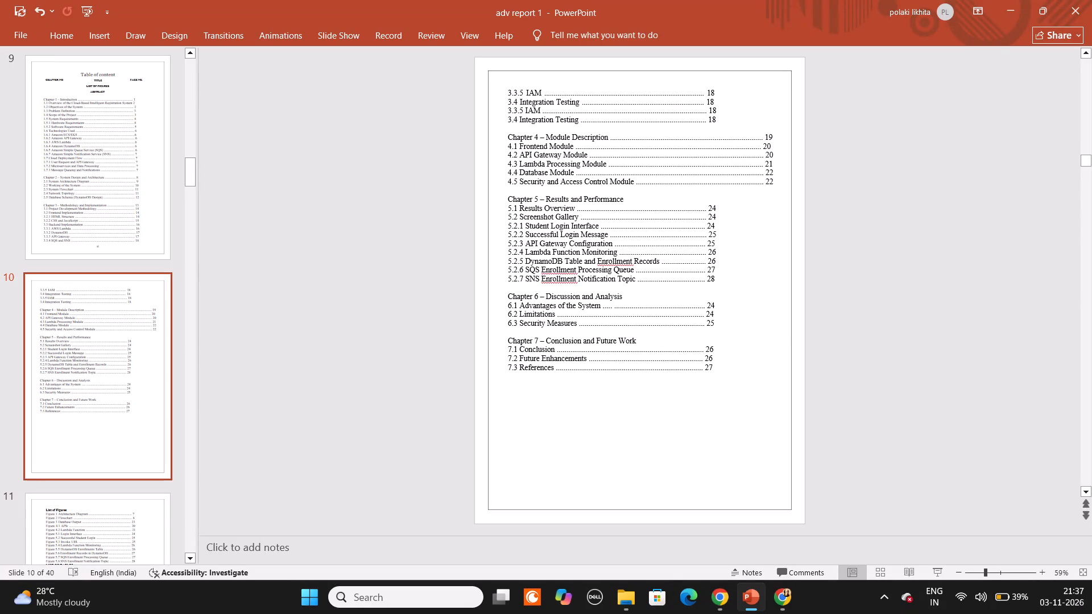
Extend the dot leader of the 7.1 Conclusion entry so its page number moves out towards the page's right margin.
left_click(626, 349)
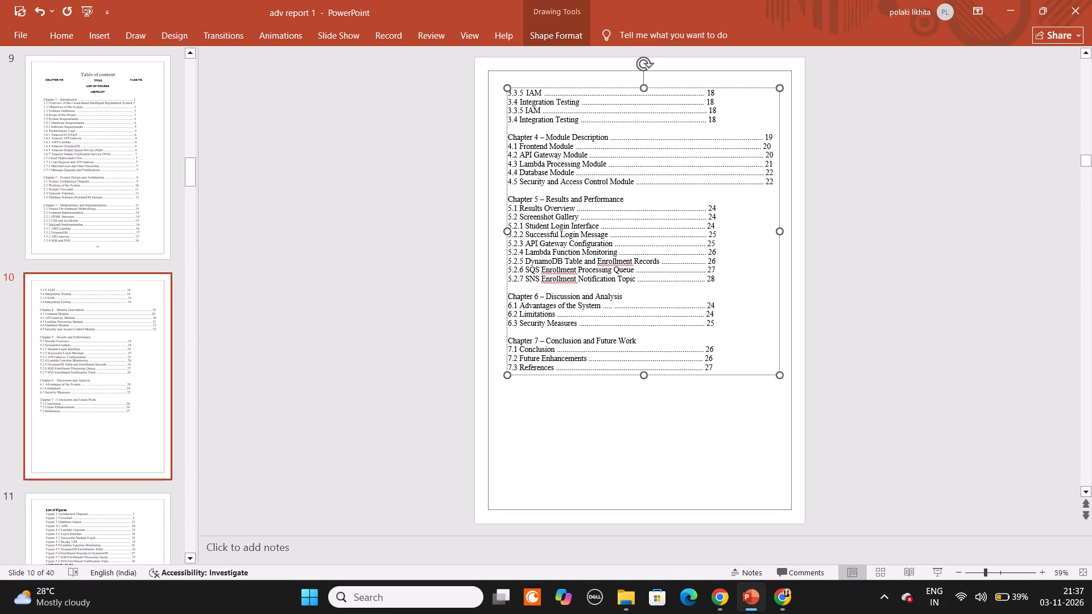
key("period")
key("period")
key("period")
key("period")
key("period")
key("period")
key("period")
key("period")
key("period")
key("period")
key("period")
key("period")
key("period")
key("period")
key("period")
key("period")
key("period")
key("period")
key("period")
key("period")
type(".......")
Extend the dot leader of the 7.2 Future Enhancements entry so its page number lines up with that of 7.1.
key("Down")
key("period")
key("period")
key("period")
key("period")
key("period")
key("period")
key("period")
key("period")
key("period")
key("period")
key("period")
key("period")
key("period")
key("period")
key("period")
key("period")
key("period")
key("period")
key("period")
key("period")
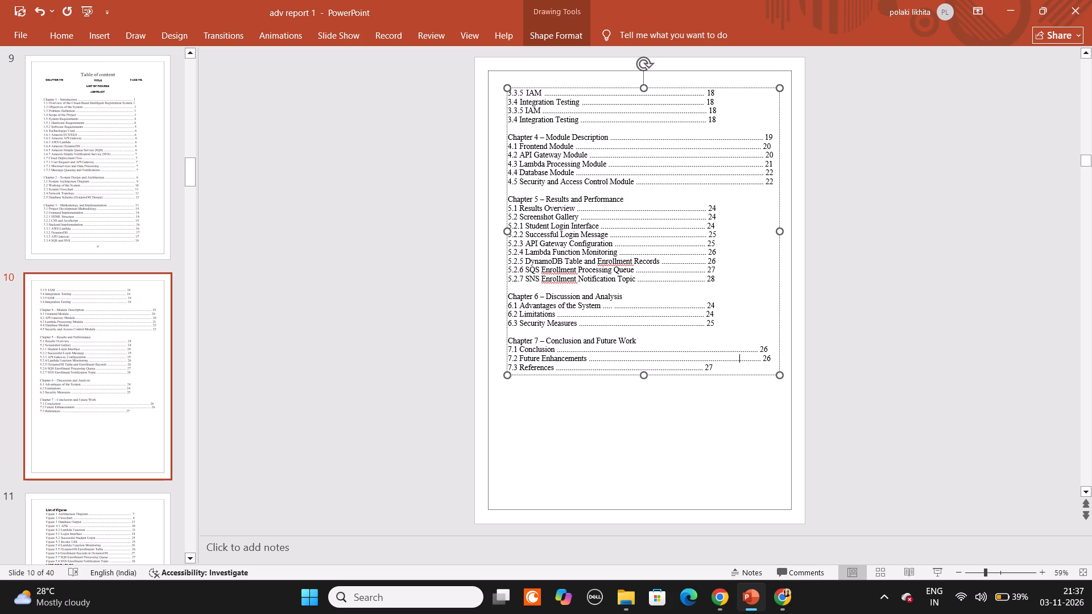
key("BackSpace")
key("BackSpace")
Extend the dot leader of the 7.3 References entry so its page number lines up with those of 7.1 and 7.2.
key("Down")
key("Left")
key("Left")
key("Left")
key("Left")
key("period")
key("period")
key("period")
key("period")
key("period")
key("period")
key("period")
key("period")
key("period")
key("period")
key("period")
key("period")
key("period")
key("period")
key("period")
key("period")
key("period")
key("period")
key("period")
key("period")
type("....")
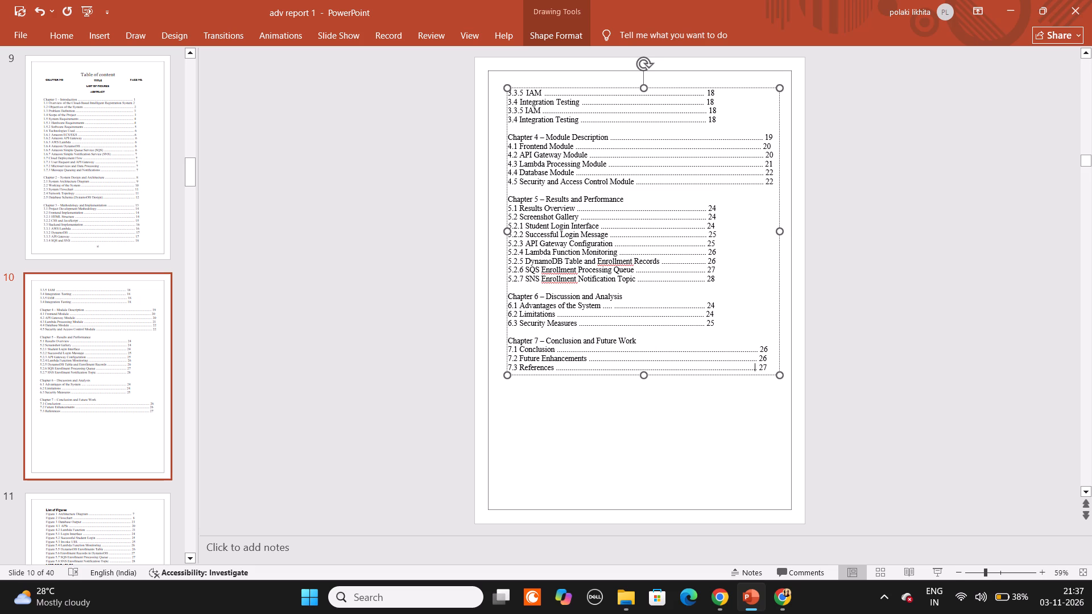
Change the last word of the Chapter 7 heading so it reads "Conclusion and Future Enhancements", with a capital E.
key("Up")
key("Up")
key("Up")
key("BackSpace")
key("BackSpace")
key("BackSpace")
key("BackSpace")
type("enhancements")
key("Left")
key("Left")
key("Left")
key("Left")
key("Left")
key("Left")
key("Left")
key("Left")
key("Left")
key("Left")
key("Left")
key("Left")
key("Left")
key("Left")
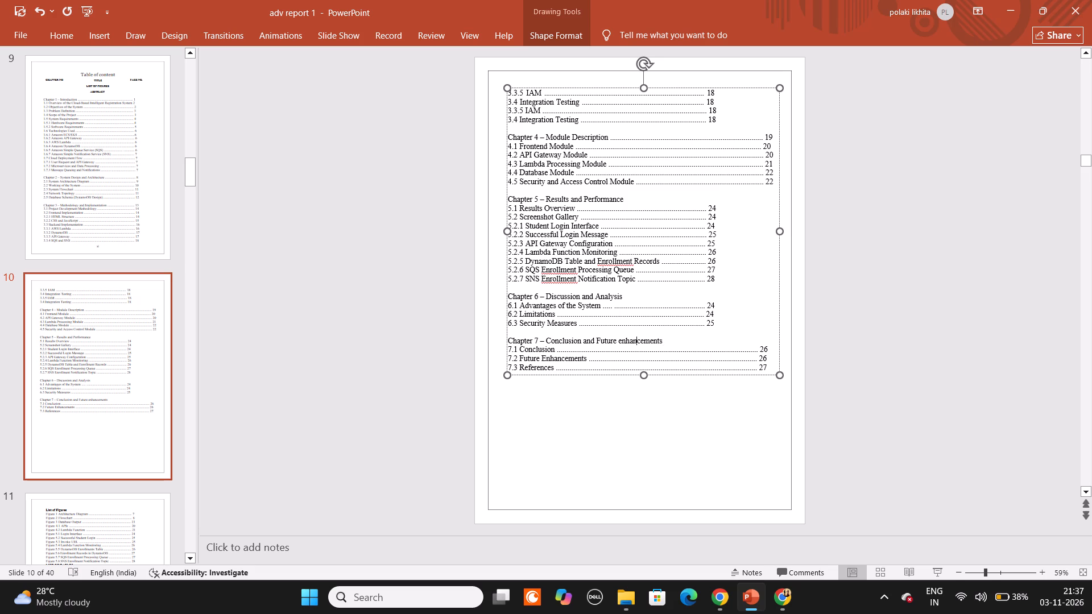
key("Right")
key("Right")
key("Right")
key("BackSpace")
key("shift+e")
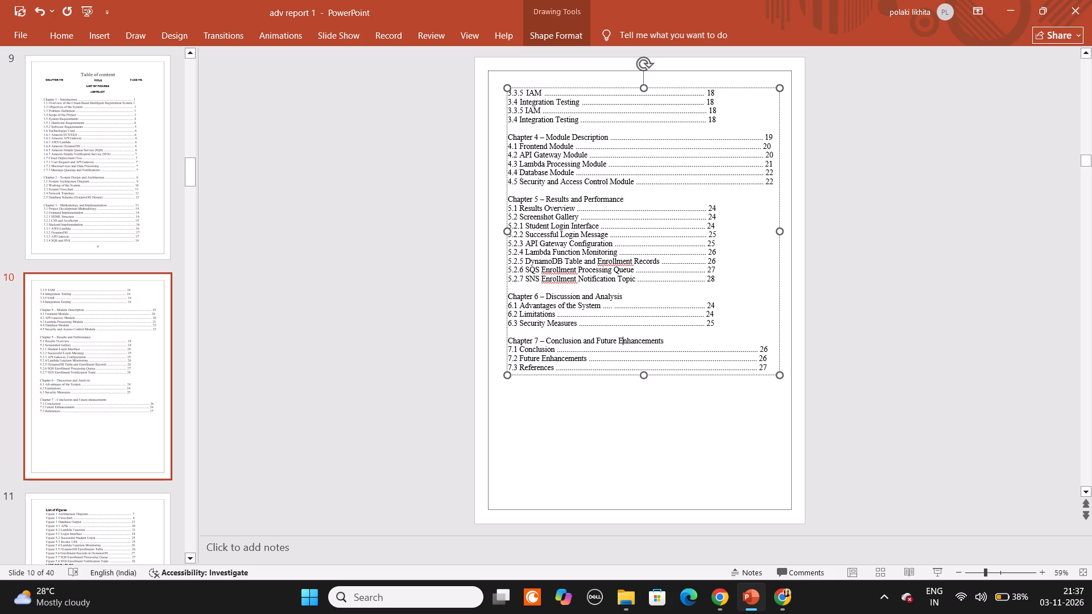
Add the page range 26-27 after the Chapter 7 heading, spaced out to align with the page numbers below it.
left_click(671, 341)
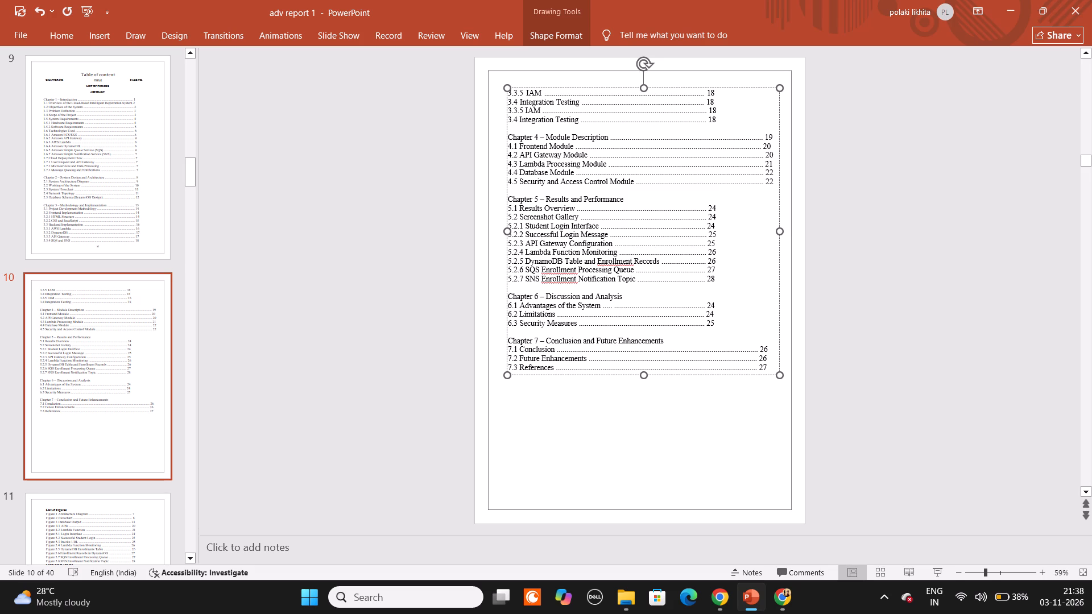
key("space")
key("space")
key("space")
key("space")
key("space")
key("space")
key("space")
key("space")
key("space")
key("space")
key("space")
key("space")
key("space")
key("space")
key("space")
key("space")
key("space")
key("space")
key("space")
key("space")
key("space")
key("space")
key("space")
key("space")
key("space")
key("space")
key("space")
type("26-")
type("27")
key("Left")
key("Left")
key("Left")
key("Left")
key("Left")
key("space")
Extend the dot leader of the 6.3 Security Measures entry so its page number lines up with the Chapter 7 entries.
key("Up")
key("Up")
key("Left")
key("Left")
key("Left")
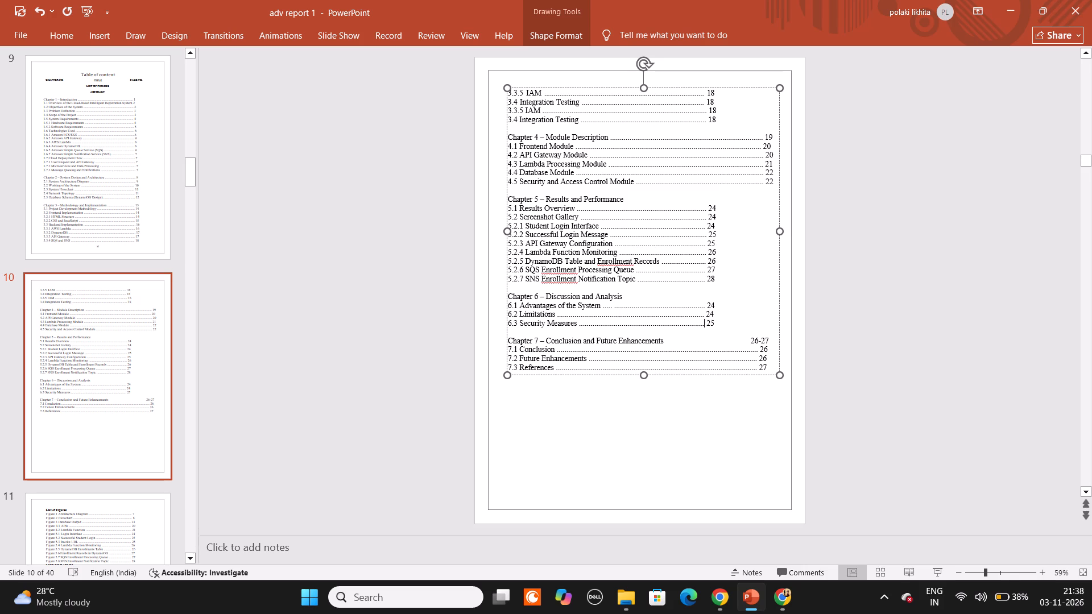
key("Left")
key("Left")
key("Left")
key("period")
key("period")
key("period")
key("period")
key("period")
key("period")
key("period")
key("period")
key("period")
key("period")
key("period")
key("period")
key("period")
key("period")
key("period")
key("period")
key("period")
key("period")
key("period")
type("........")
Extend the dot leader of the 6.2 Limitations entry so its page number lines up with that of 6.3.
key("Up")
key("Left")
key("Left")
key("Left")
key("Left")
key("Left")
key("Left")
key("Left")
key("Left")
key("Left")
key("Left")
key("Left")
key("Left")
key("Left")
key("Left")
key("Left")
key("period")
key("period")
key("period")
key("period")
key("period")
key("period")
key("period")
key("period")
key("period")
key("period")
key("period")
key("period")
key("period")
key("period")
key("period")
key("period")
key("period")
key("period")
key("period")
key("period")
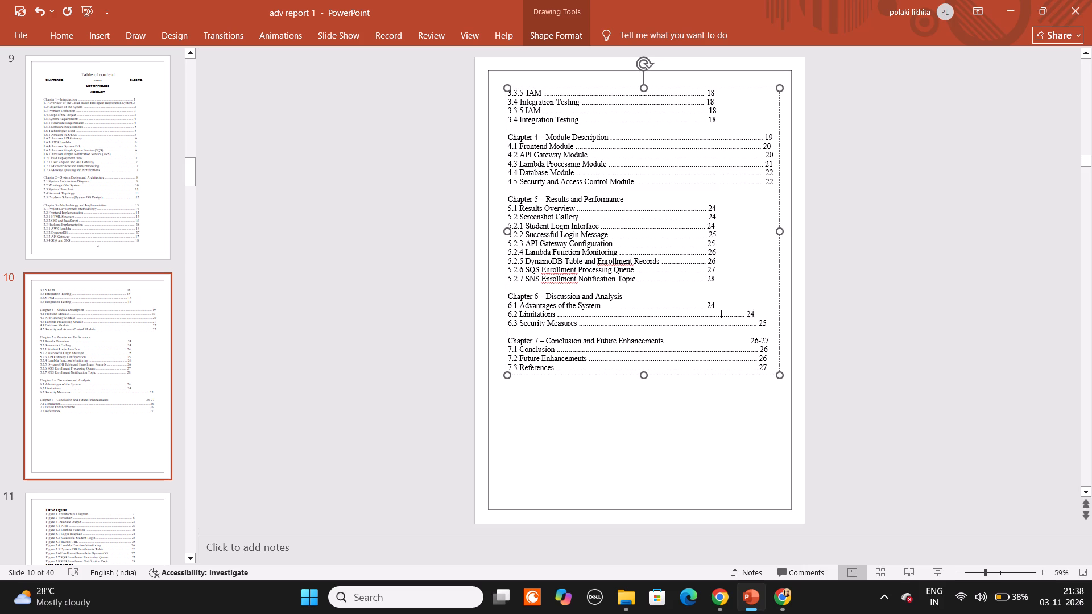
type(".....")
Extend the dot leader of the 6.1 Advantages of the System entry so its page number lines up with those of 6.2 and 6.3.
key("Up")
key("Left")
key("Left")
key("Left")
key("Left")
key("Left")
key("period")
key("period")
key("period")
key("period")
key("period")
key("period")
key("period")
key("period")
key("period")
key("period")
key("period")
key("period")
key("period")
key("period")
key("period")
type(".......")
key("period")
Add the page range 24-25 after the Chapter 6 heading, spaced out to align with the page numbers below it.
key("Up")
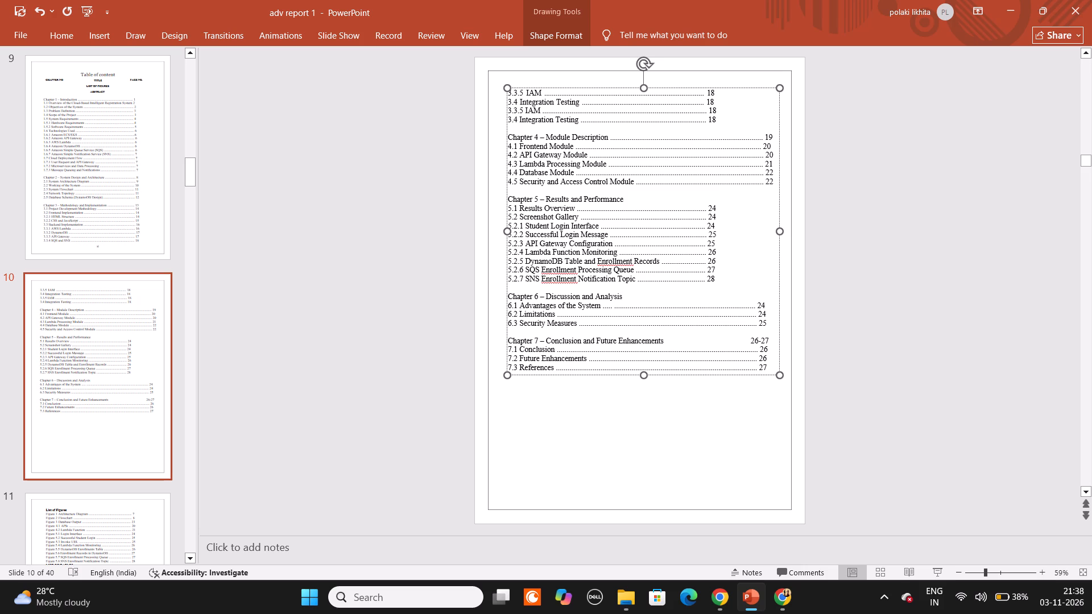
key("space")
key("space")
key("space")
key("space")
key("space")
key("space")
key("space")
key("space")
key("space")
key("space")
key("space")
key("space")
key("space")
key("space")
key("space")
key("space")
key("space")
key("space")
key("space")
key("space")
type("24-25")
key("Left")
key("Left")
key("Left")
key("Left")
key("Left")
key("space")
key("space")
key("space")
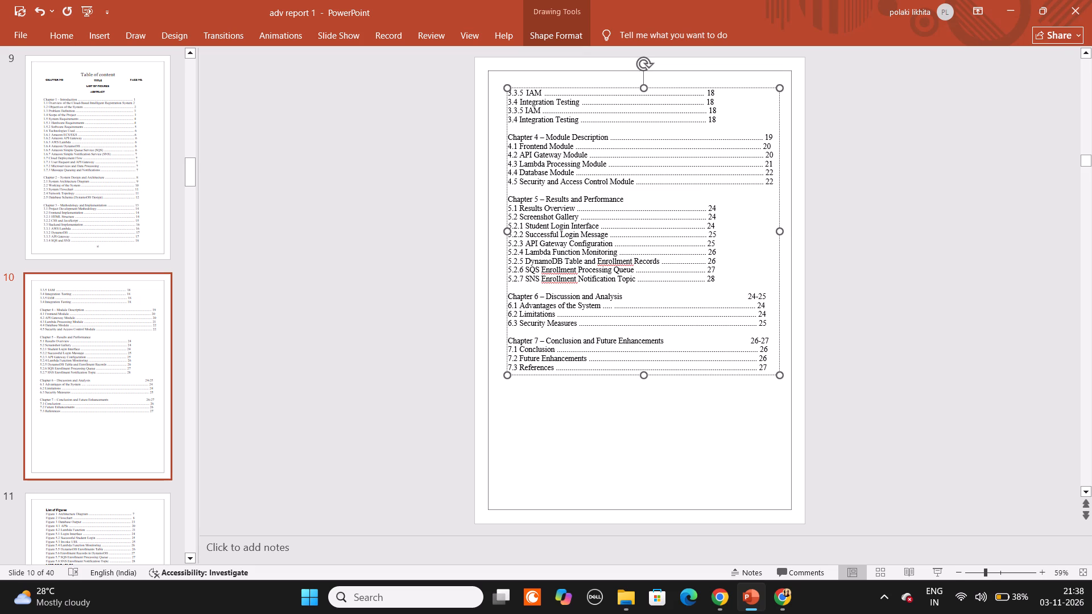
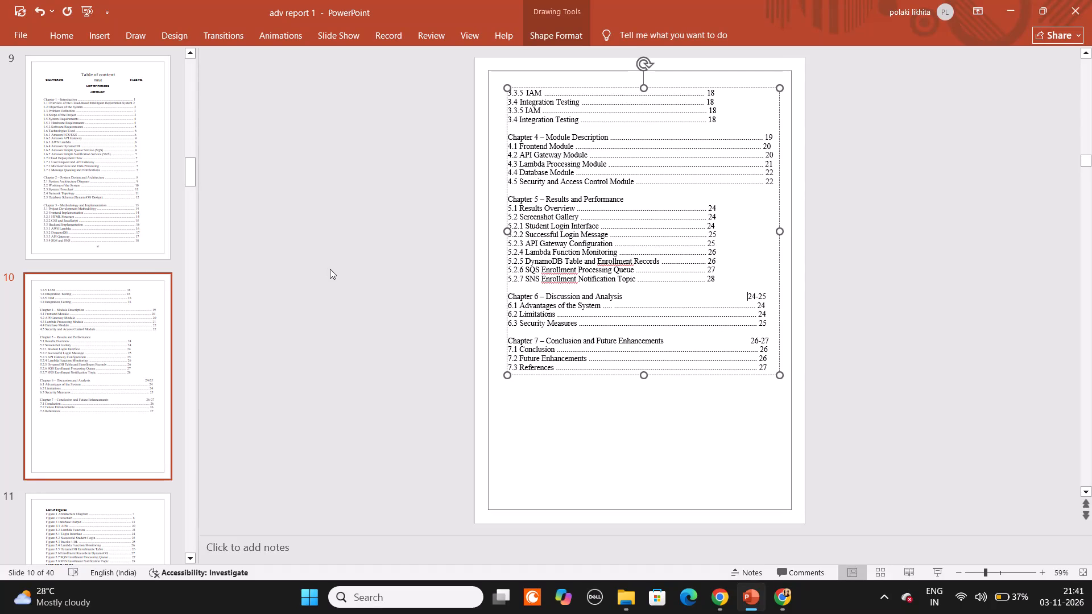
Change the Chapter 5 title on slide 31 to RESULTS AND PERFORMANCE, replacing the word TESTINGS.
left_click(354, 358)
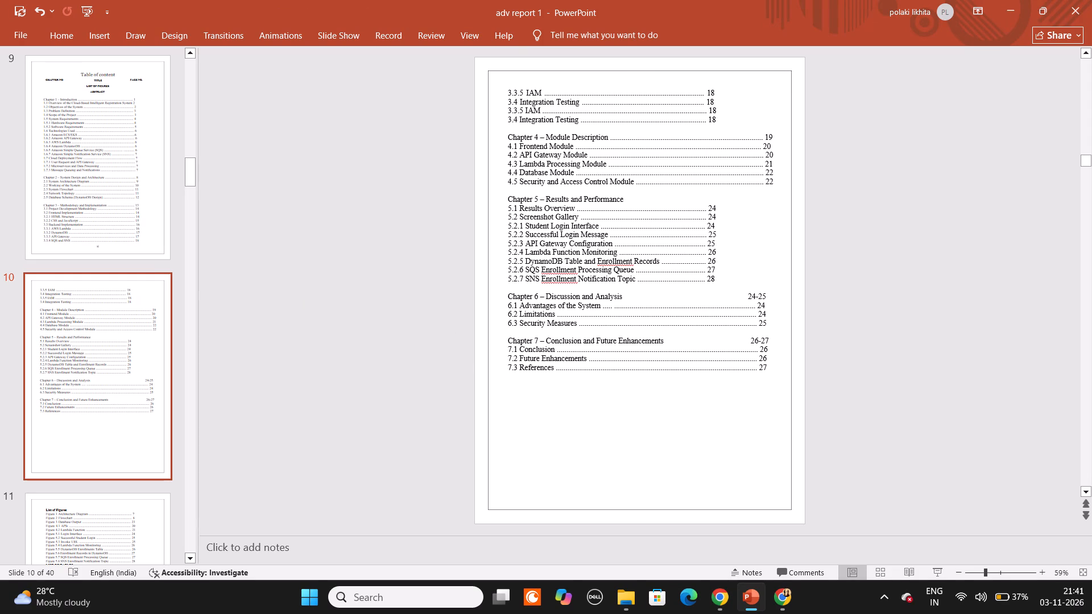
key("Down")
key("Down")
key("Down")
key("Down")
key("Down")
key("Down")
key("Down")
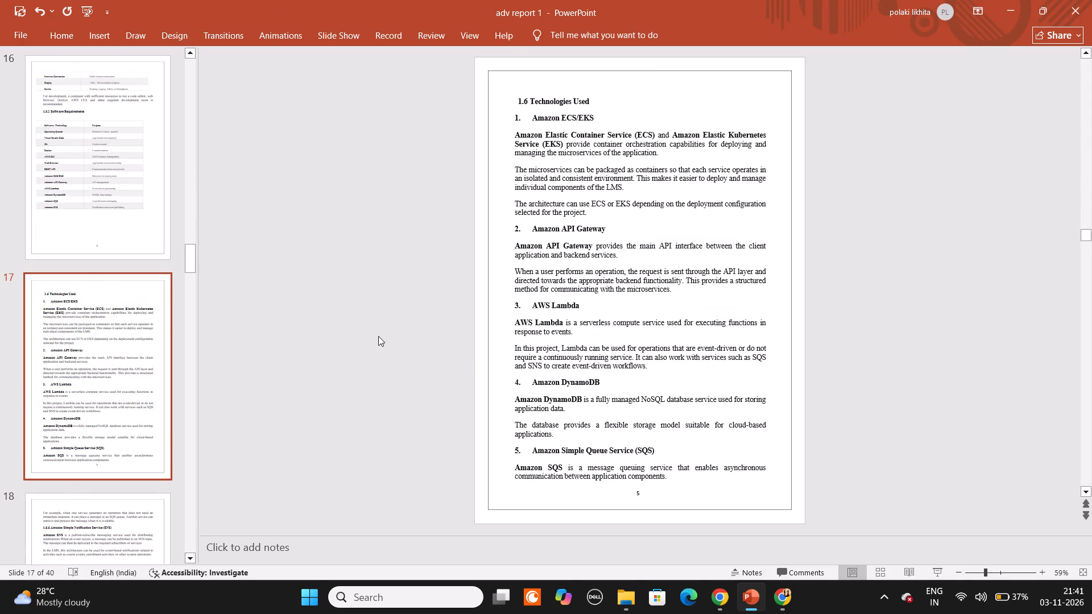
key("Down")
key("Down")
key("Down")
key("Down")
key("Down")
key("Down")
key("Down")
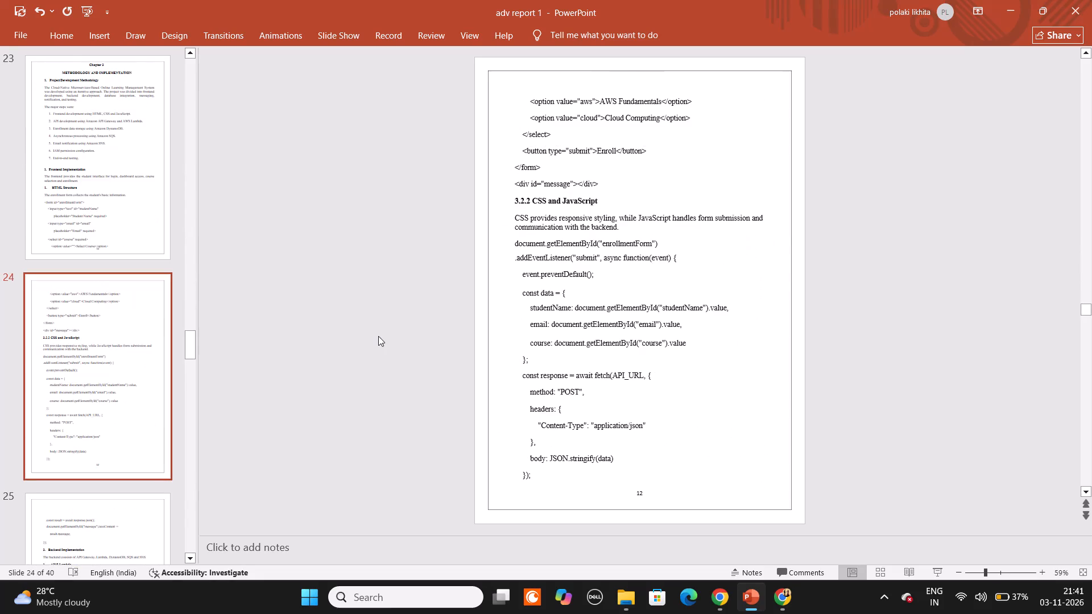
key("Down")
key("Down")
key("Down")
key("Down")
key("Down")
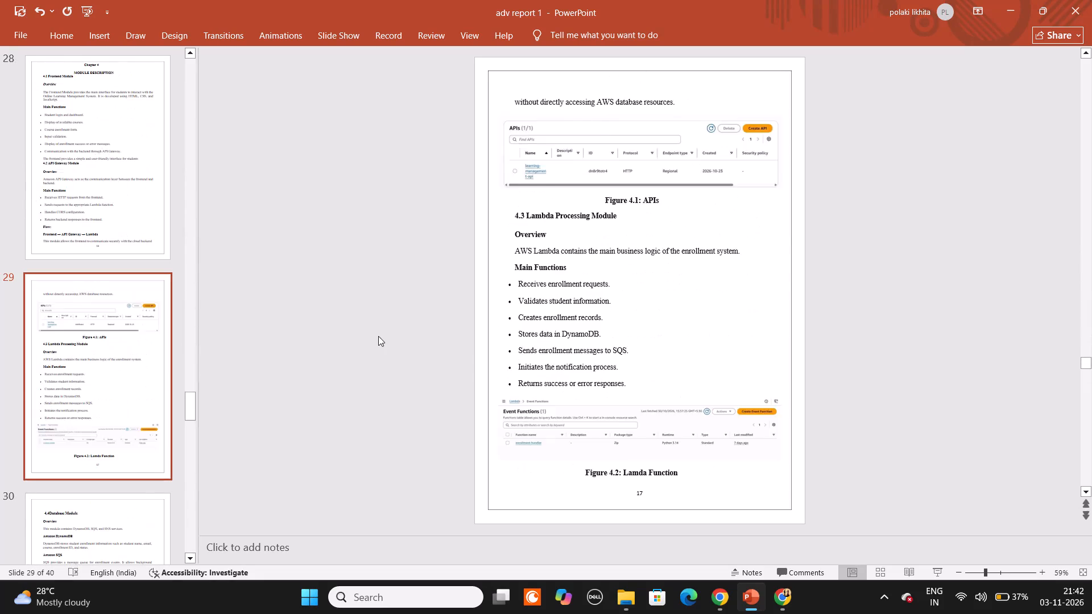
key("Down")
key("Down")
key("Down")
key("Up")
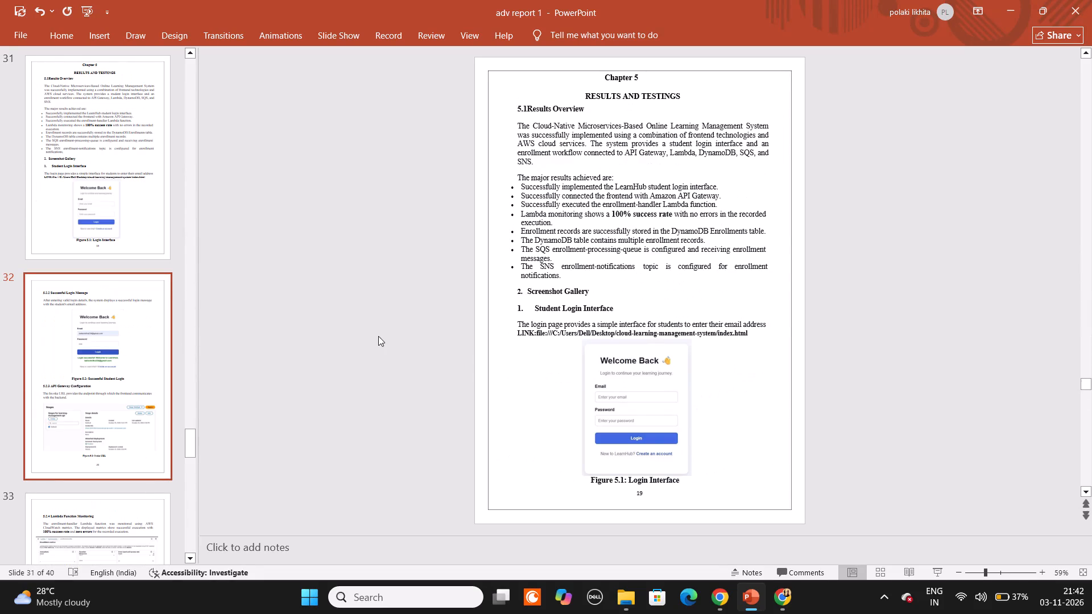
left_click(680, 96)
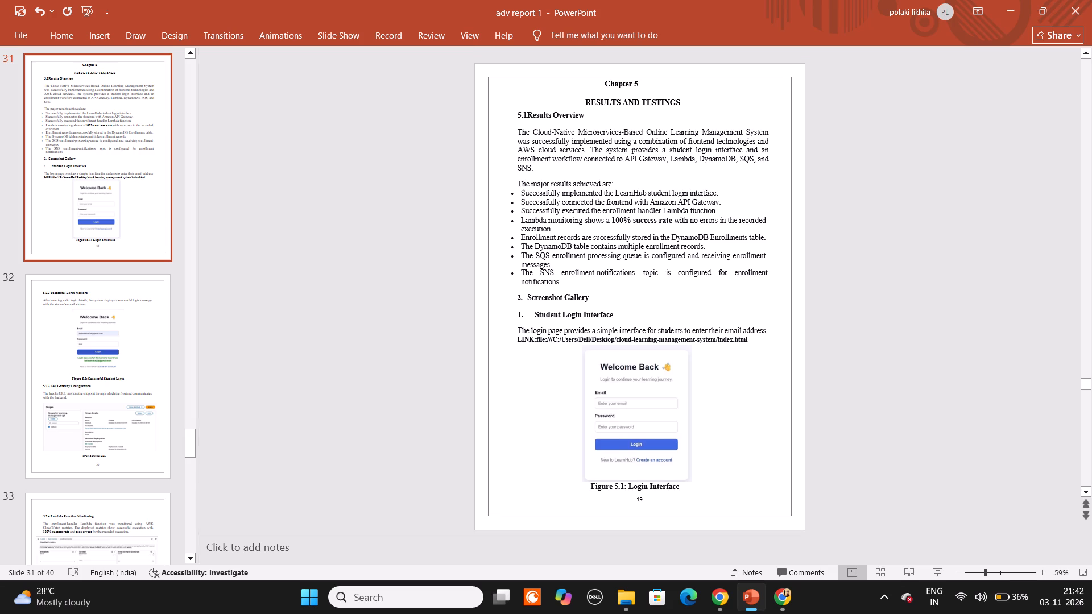
left_click(679, 102)
key("BackSpace")
key("BackSpace")
key("BackSpace")
key("BackSpace")
key("BackSpace")
key("BackSpace")
key("BackSpace")
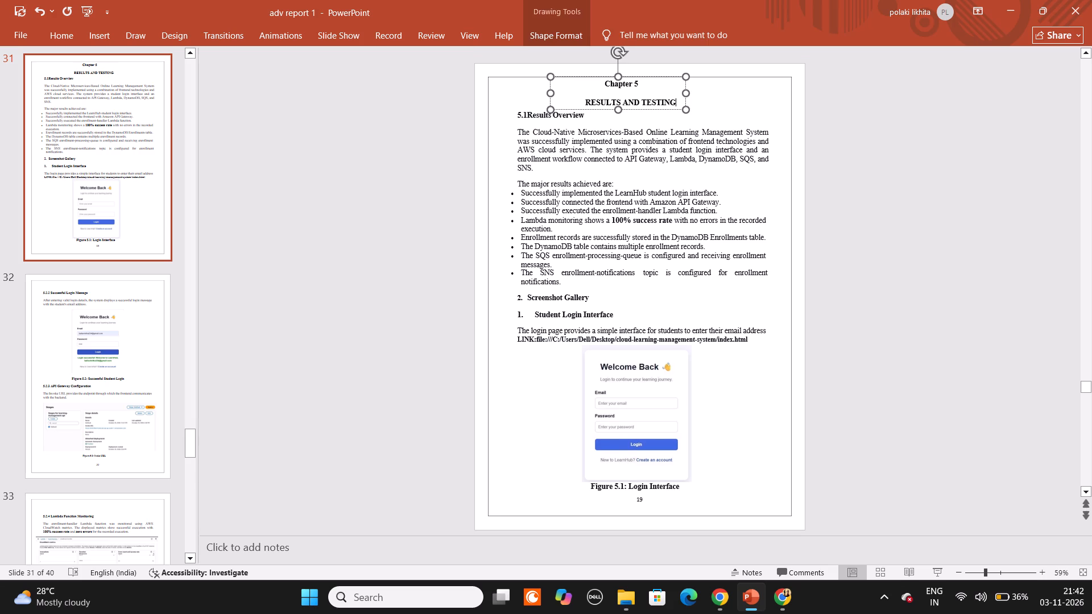
key("BackSpace")
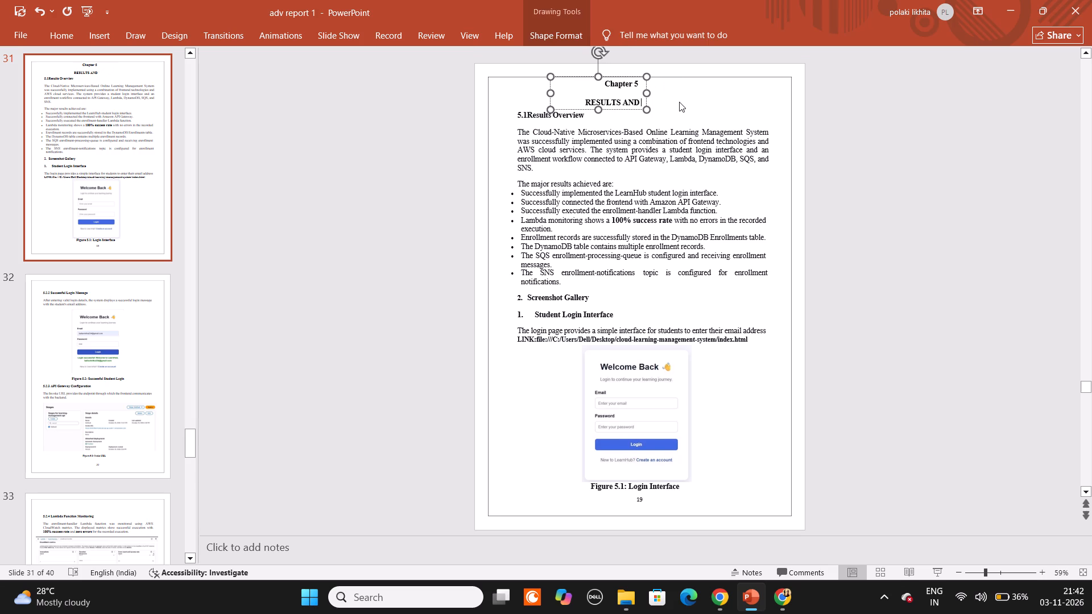
type("Performance")
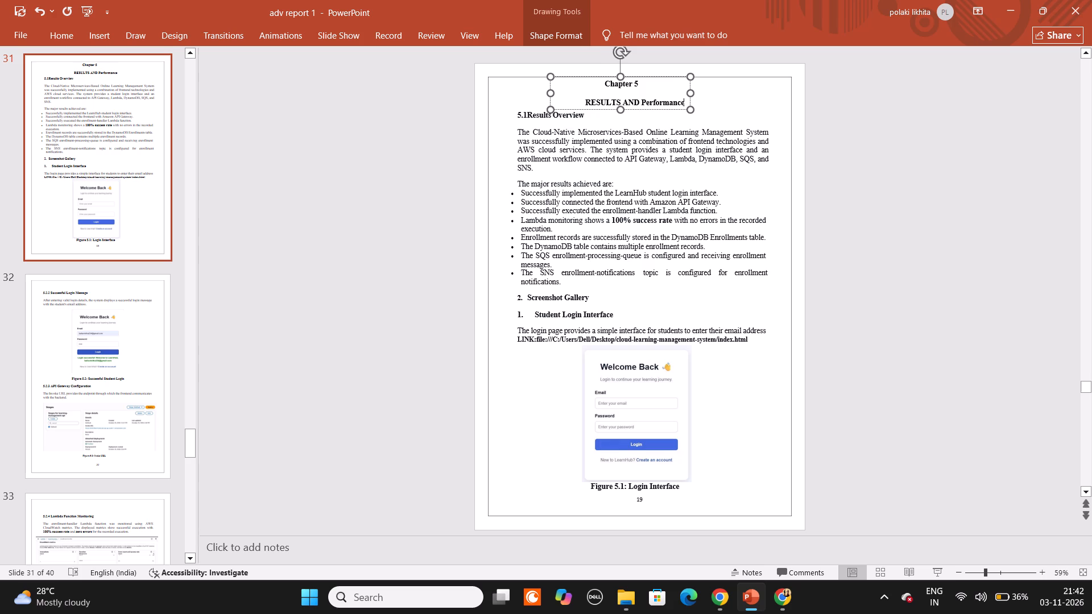
key("BackSpace")
key("BackSpace")
key("BackSpace")
key("BackSpace")
key("BackSpace")
key("BackSpace")
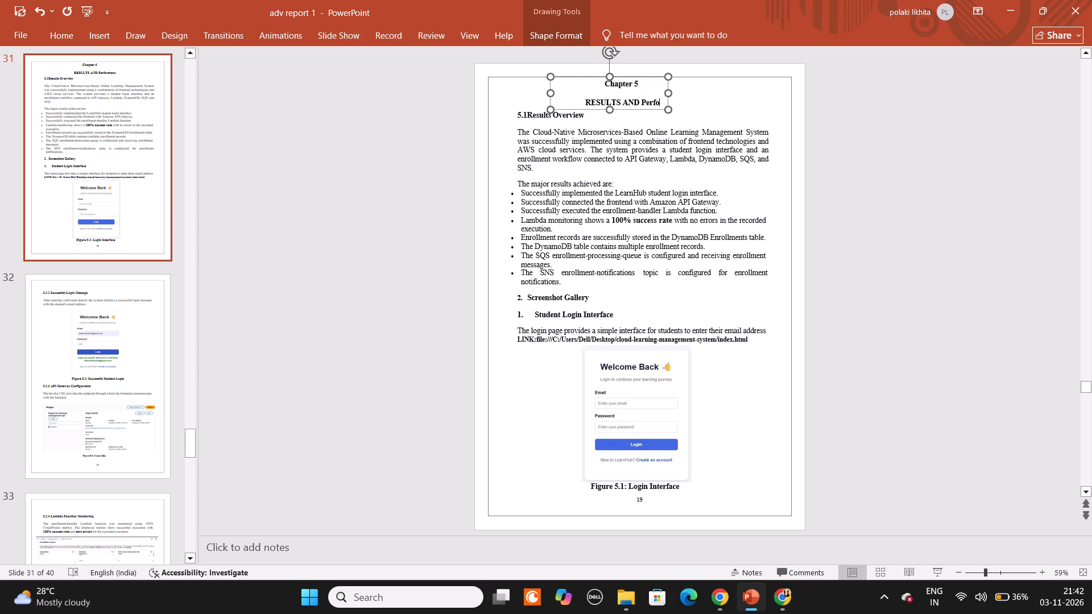
key("BackSpace")
key("BackSpace")
key("BackSpace")
key("BackSpace")
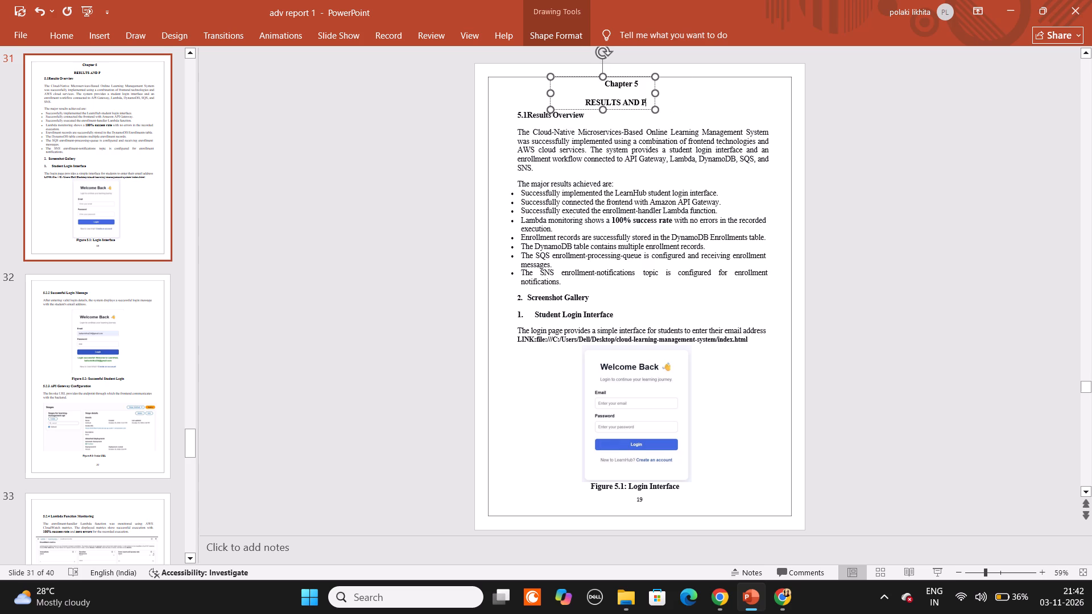
type("ERFORMANCE")
left_click(407, 192)
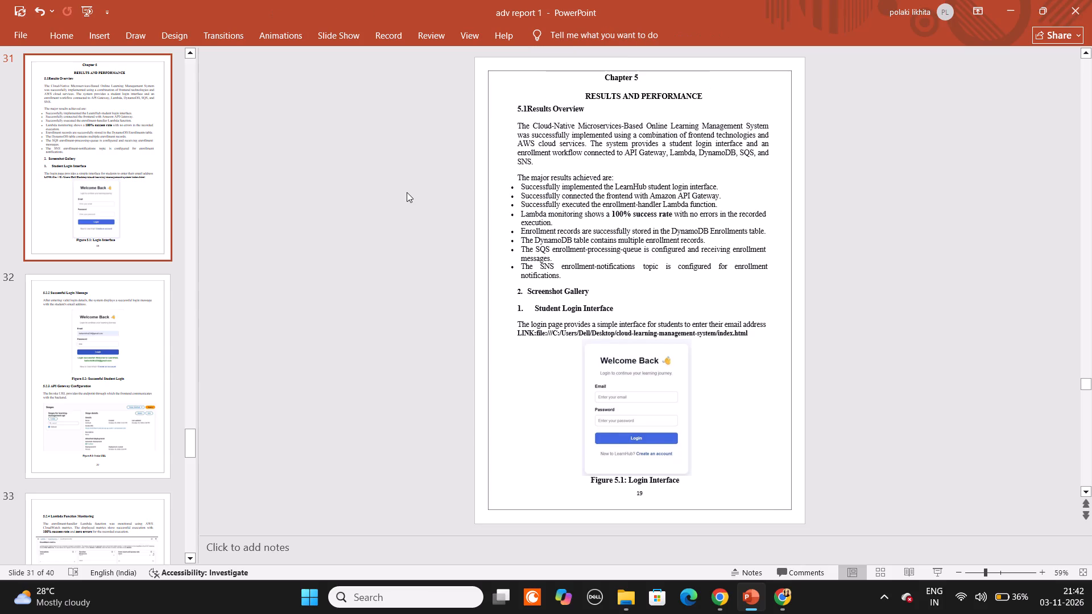
Check on which pages the Chapter 5 sections fall by reviewing slides 31 to 36.
key("Down")
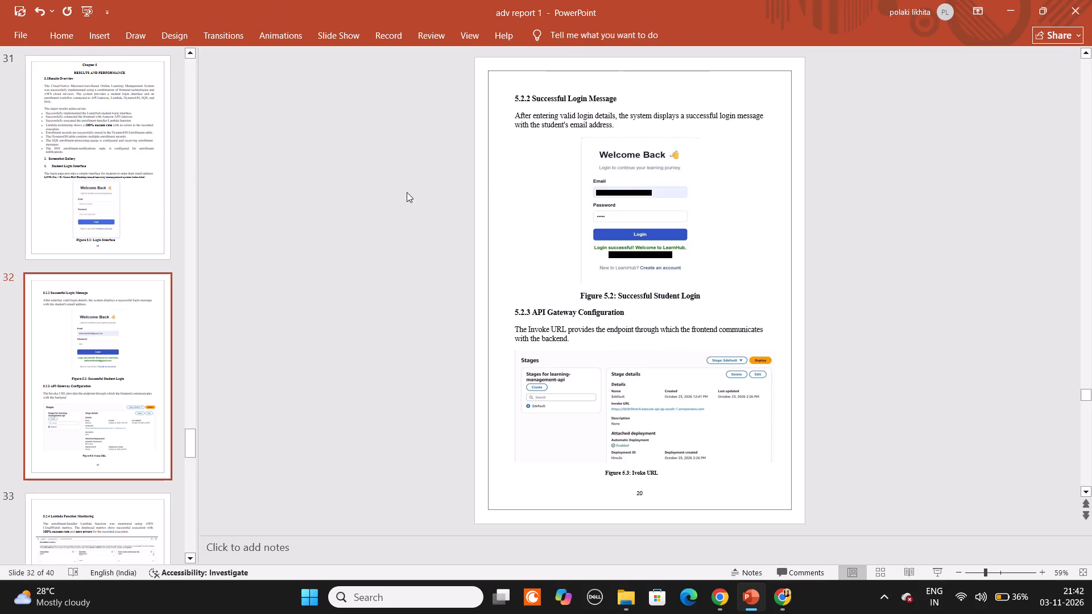
key("Down")
key("Down")
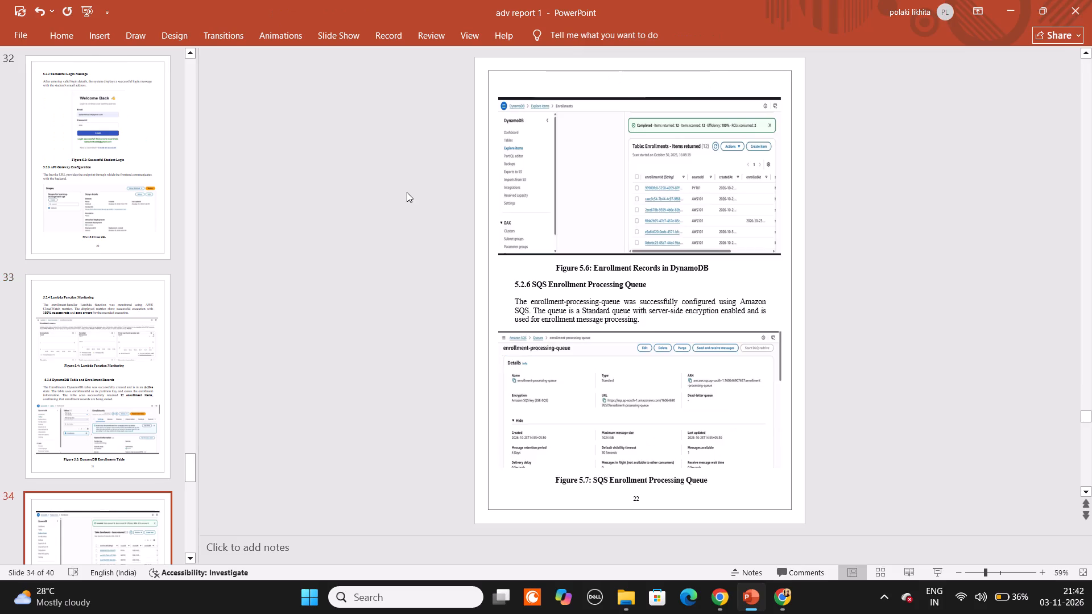
key("Down")
key("Down")
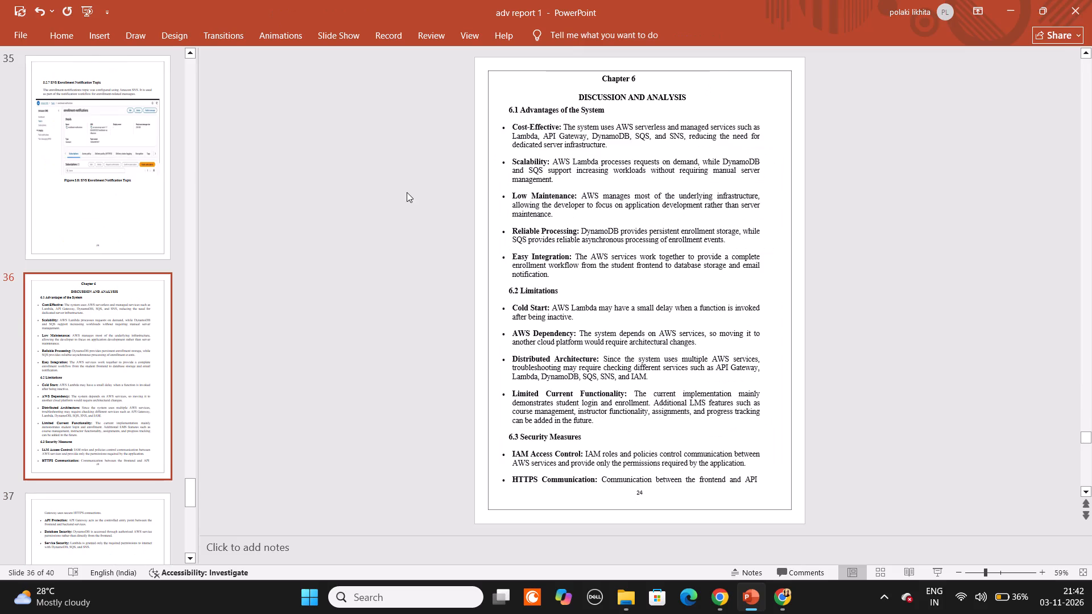
key("Up")
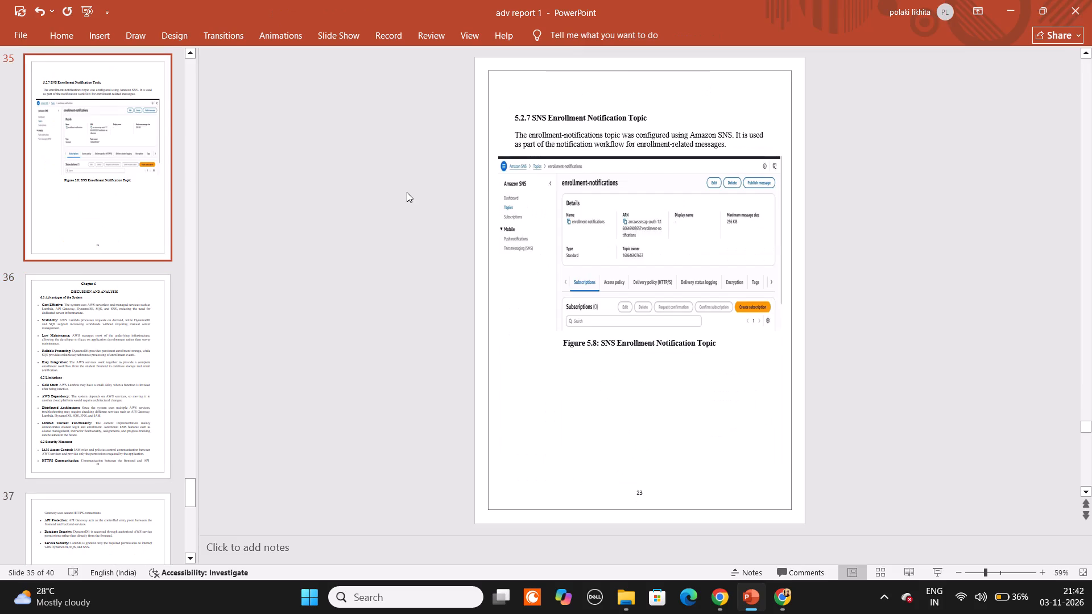
key("Up")
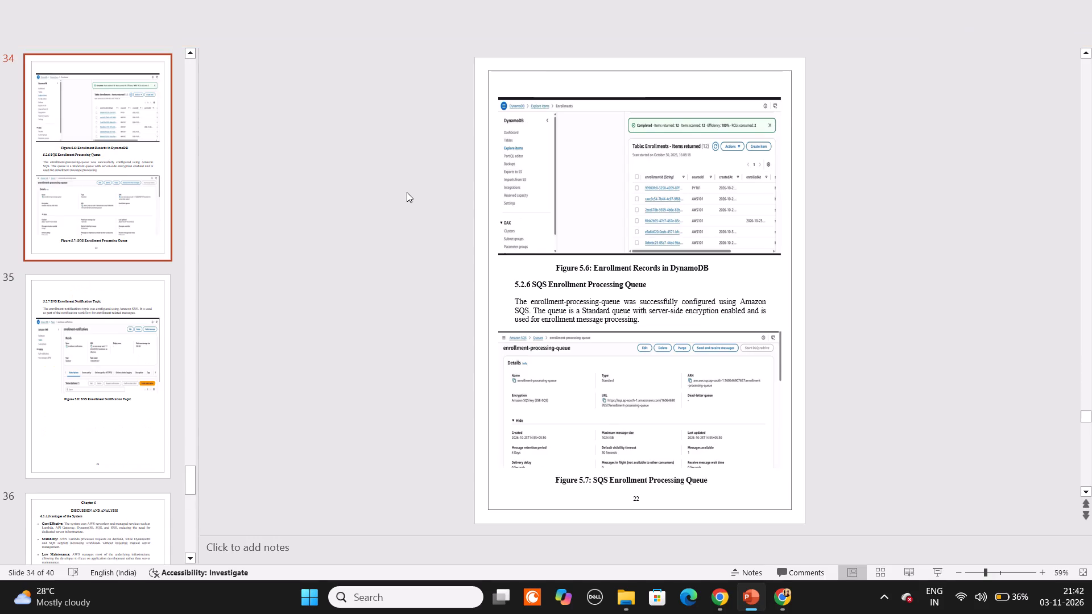
key("Up")
key("Up")
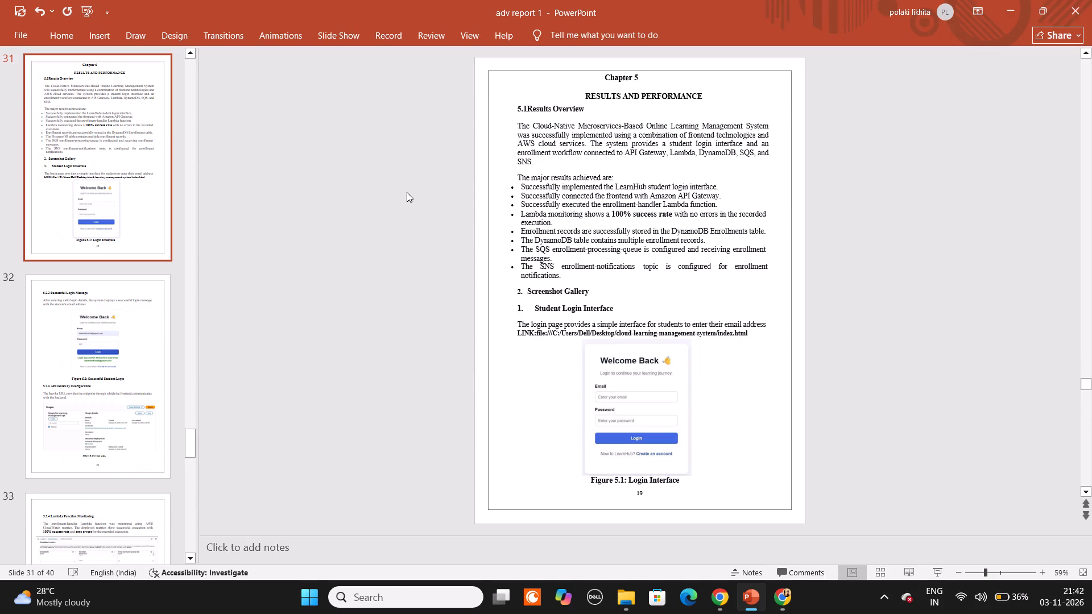
key("Down")
key("Down")
key("Down")
key("Down")
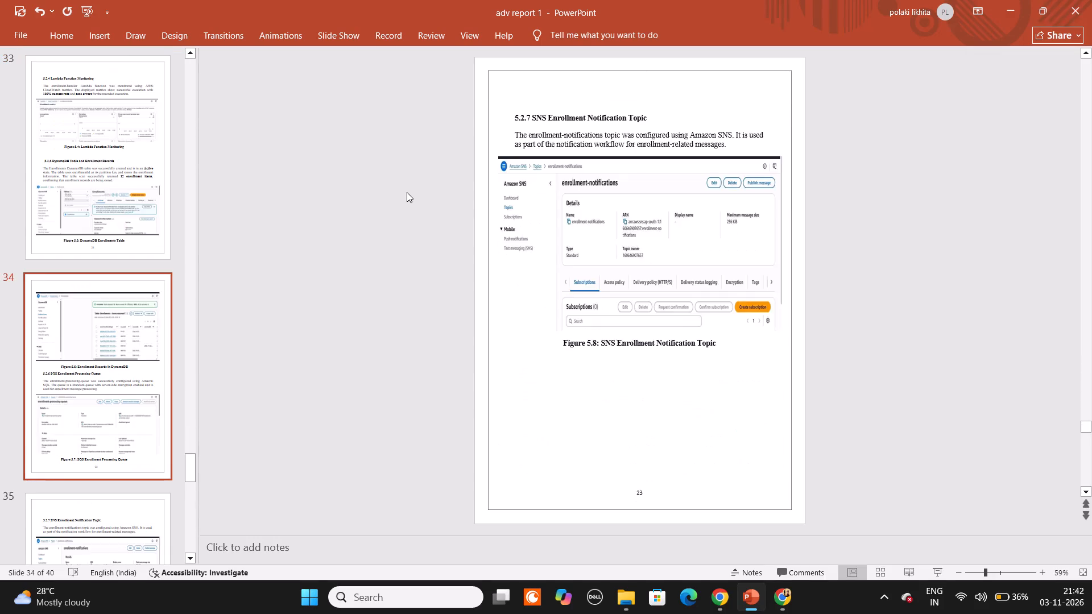
key("Down")
key("Up")
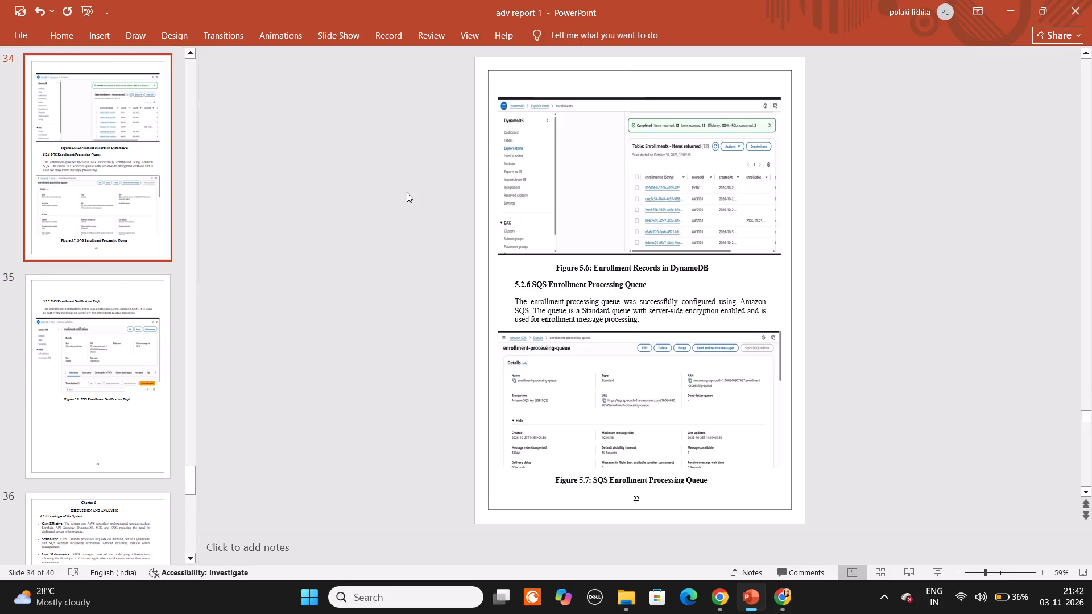
In the contents on slide 10, set the page numbers of entries 5.1, 5.2 and 5.2.1 to 19, 20 and 21.
key("Up")
key("Up")
key("Up")
key("Up")
key("Up")
key("Up")
key("Up")
key("Up")
key("Up")
key("Up")
key("Up")
key("Up")
key("Up")
key("Up")
key("Up")
key("Up")
key("Up")
key("Up")
key("Up")
key("Up")
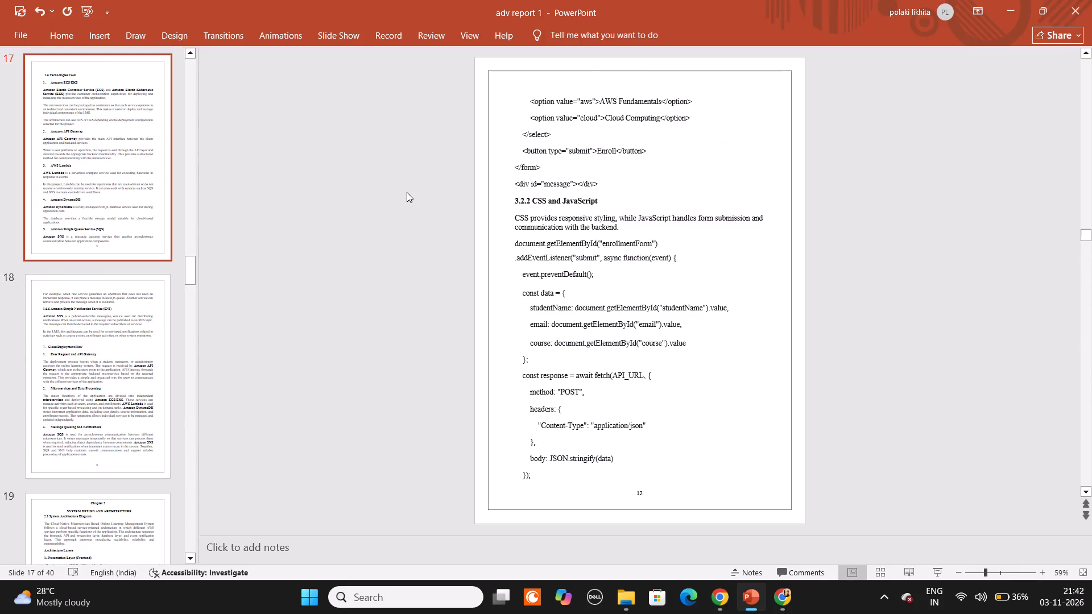
key("Up")
key("Up")
key("Up")
key("Up")
key("Up")
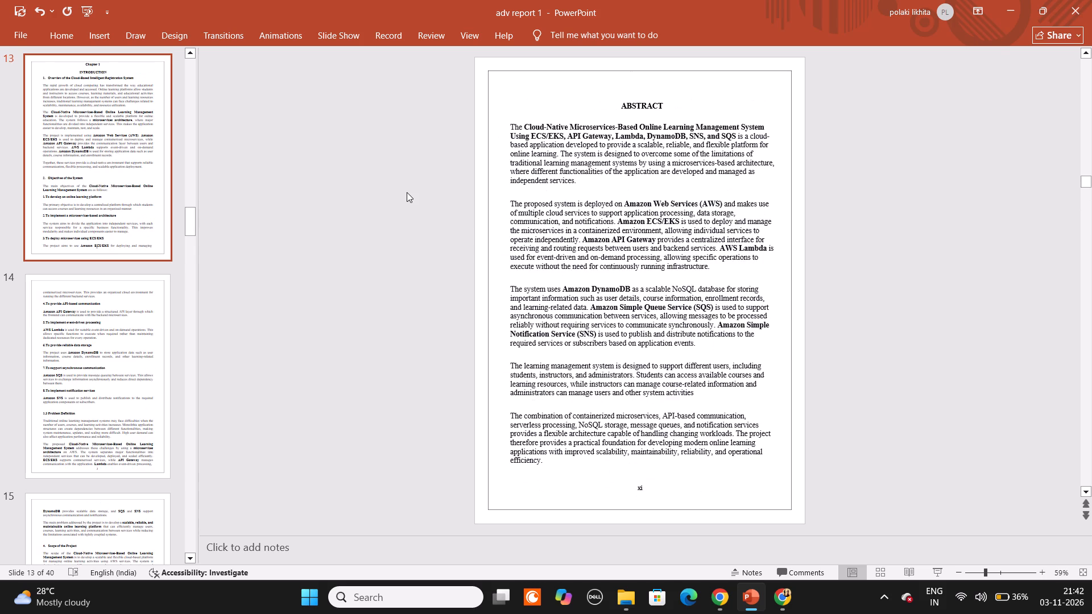
key("Up")
key("Up")
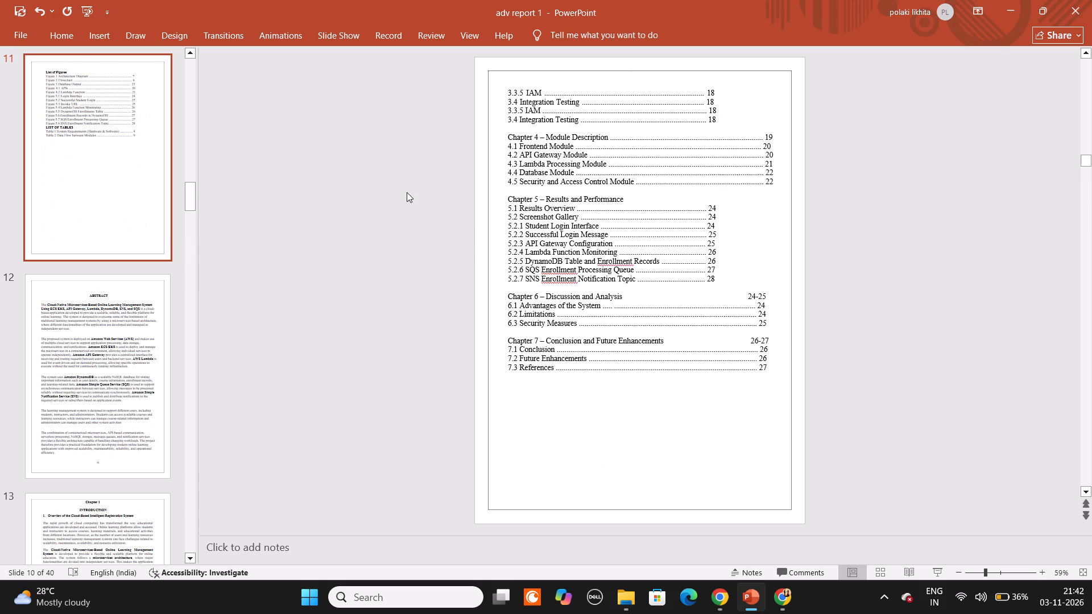
left_click(717, 210)
key("BackSpace")
key("BackSpace")
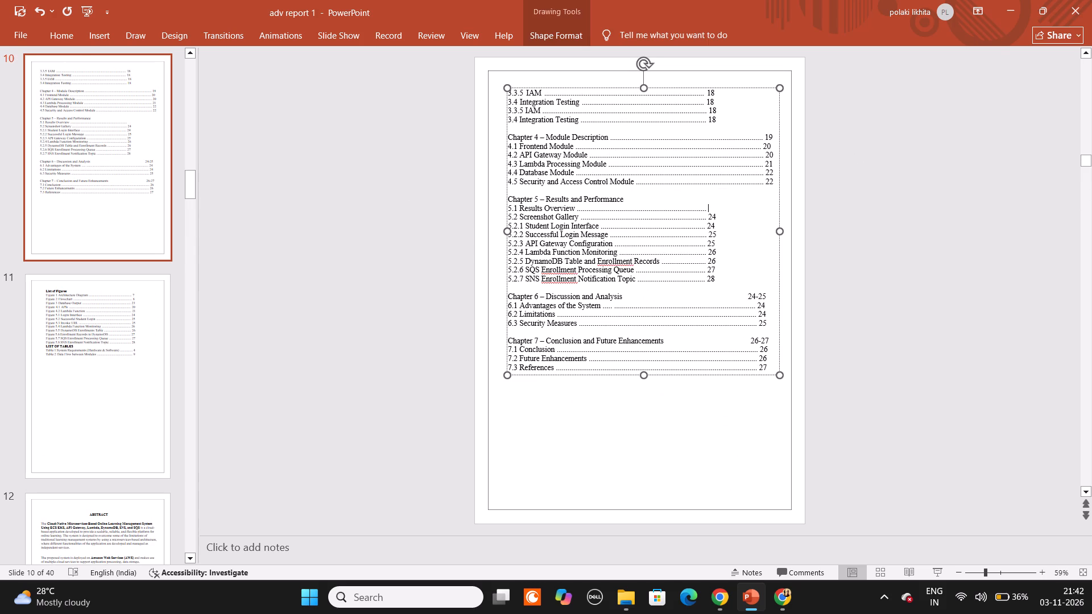
type("19")
key("Down")
key("BackSpace")
key("BackSpace")
type("20")
key("Down")
key("BackSpace")
key("1")
Remove the last digit of the page number in the 5.2.2 Successful Login Message entry.
key("Down")
key("BackSpace")
left_click(235, 290)
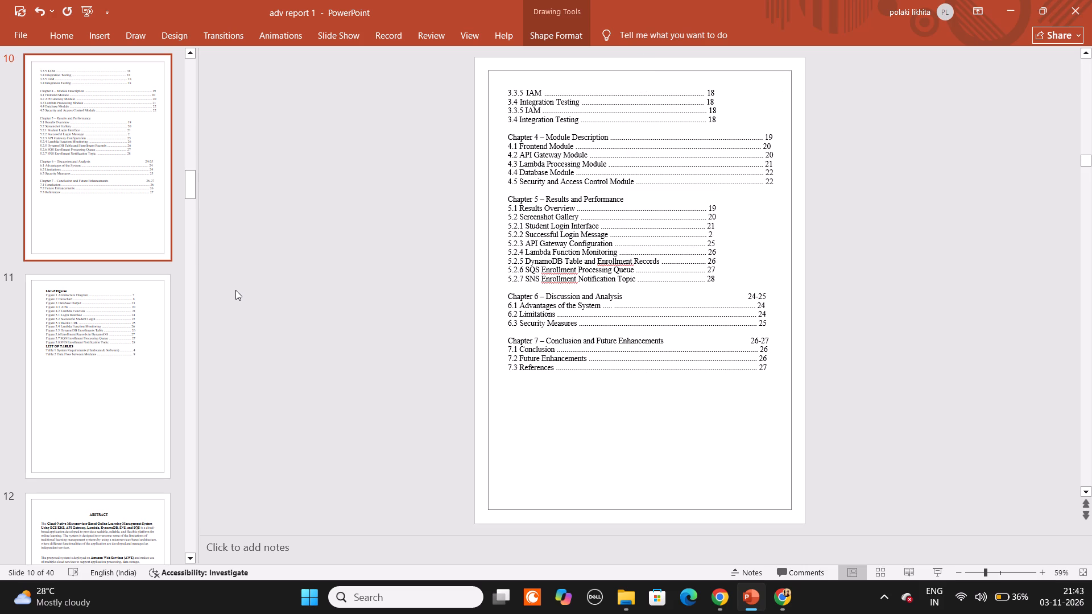
Recheck on which pages the Chapter 5 sections fall by reviewing slides 31 to 35.
key("Down")
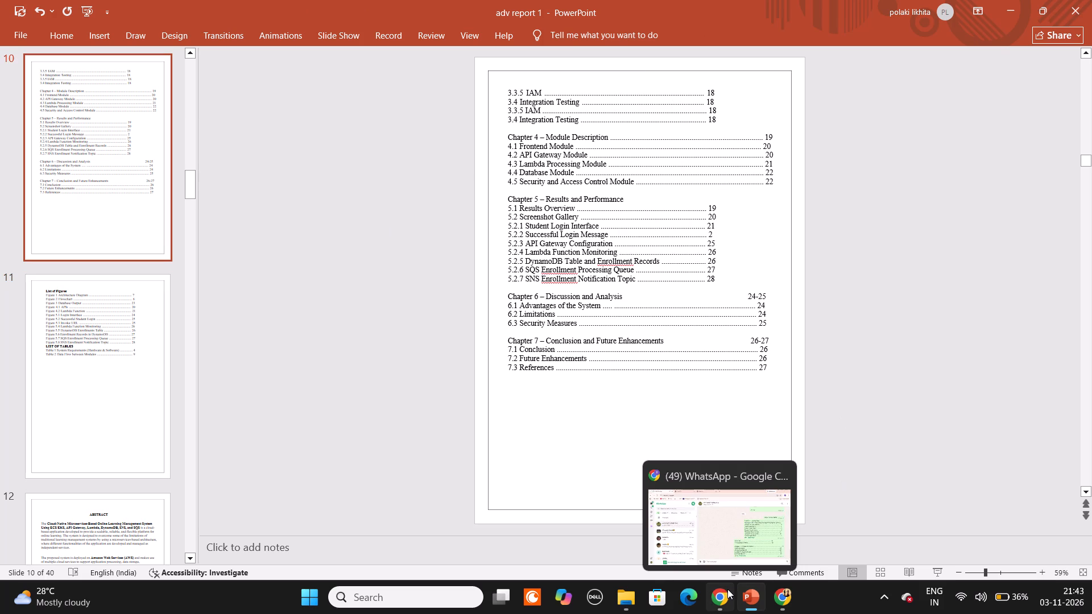
left_click(909, 385)
key("Down")
key("Down")
key("Down")
key("Down")
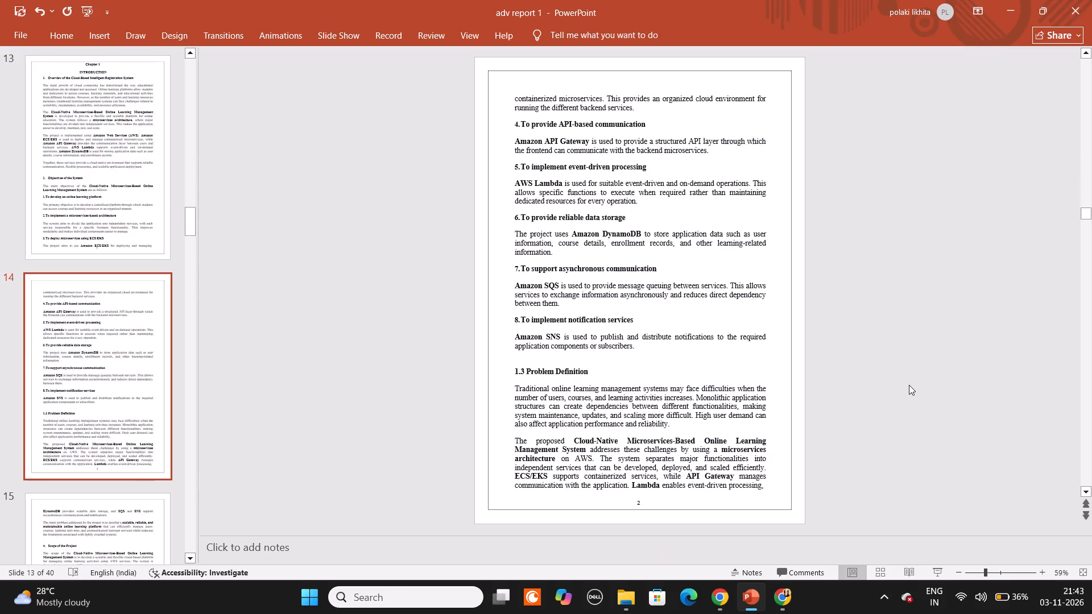
key("Down")
key("Down")
key("Down")
key("Down")
key("Down")
key("Down")
key("Down")
key("Down")
key("Down")
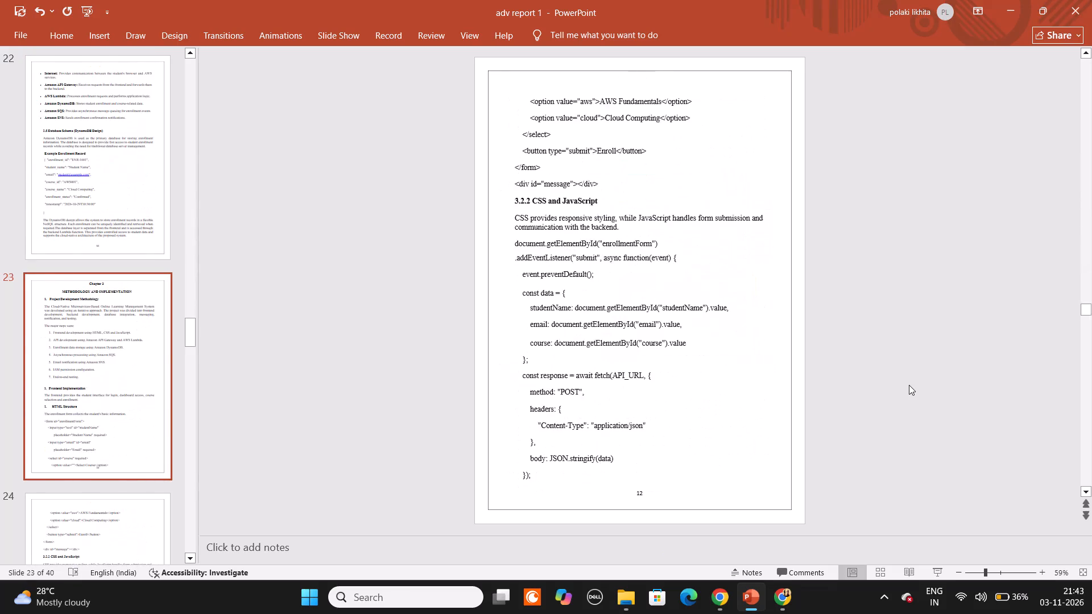
key("Down")
key("Down")
key("Down")
key("Down")
key("Down")
key("Down")
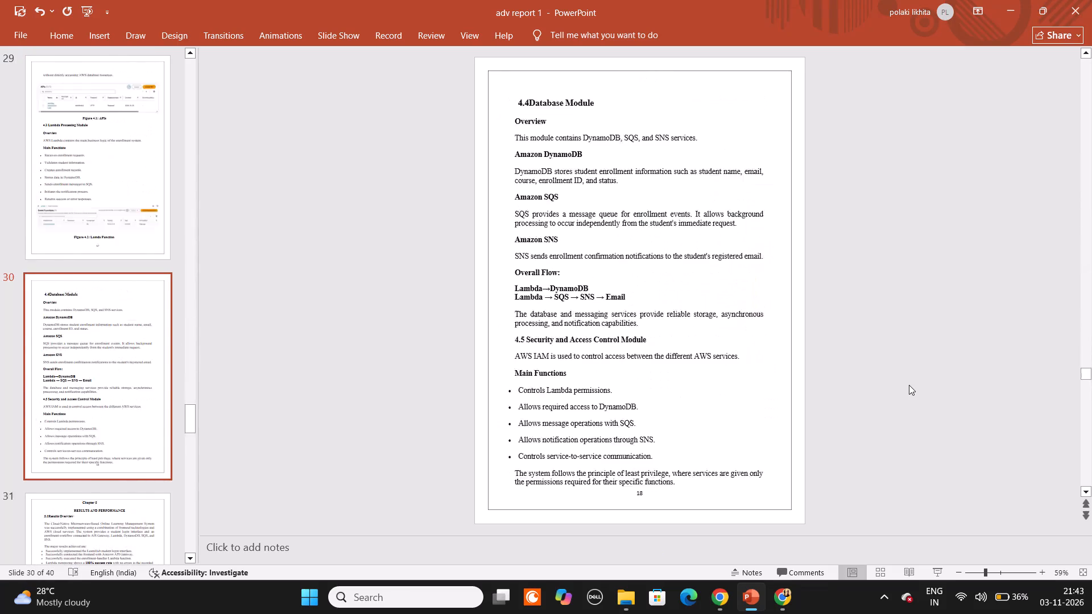
key("Down")
key("Down")
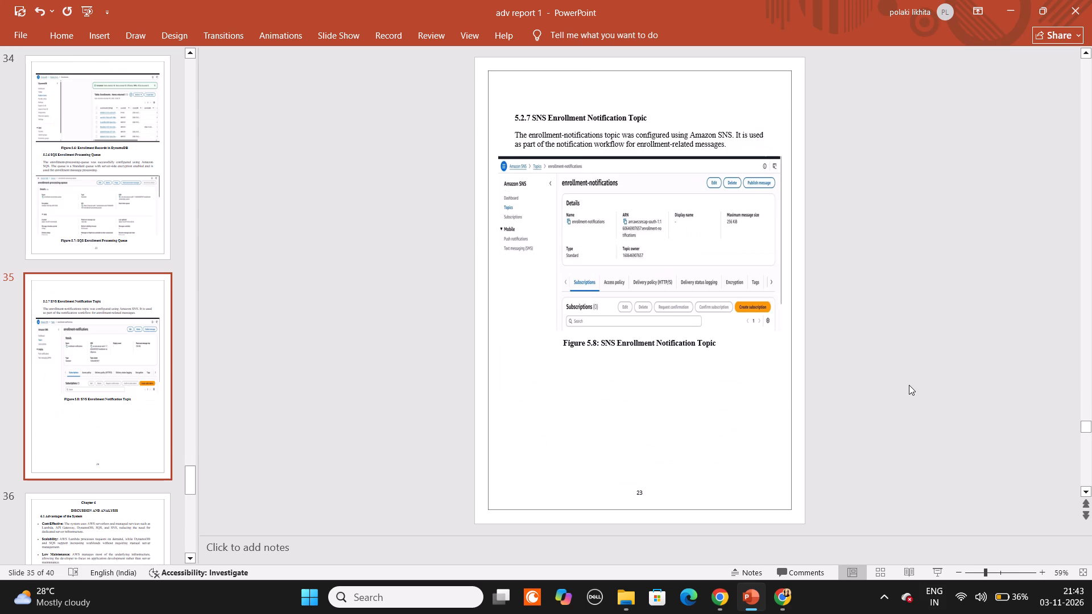
key("Up")
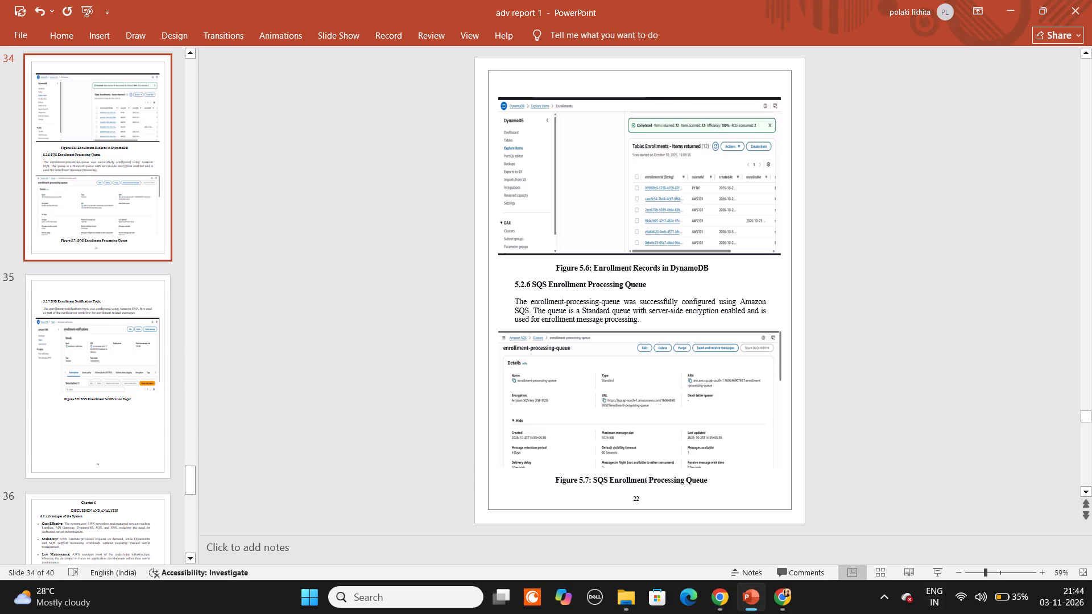
key("Up")
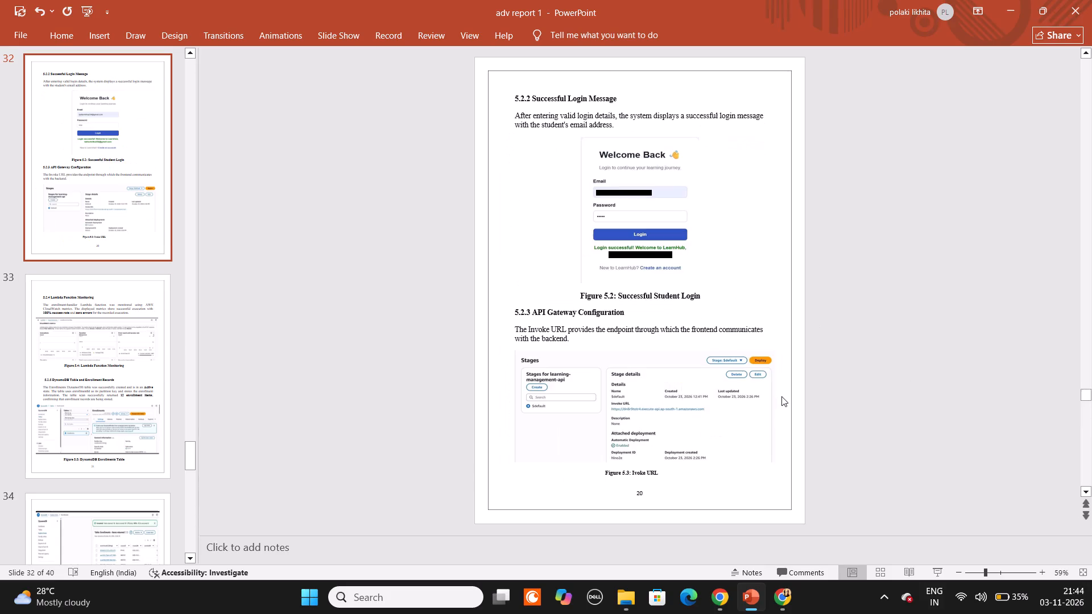
key("Up")
key("Down")
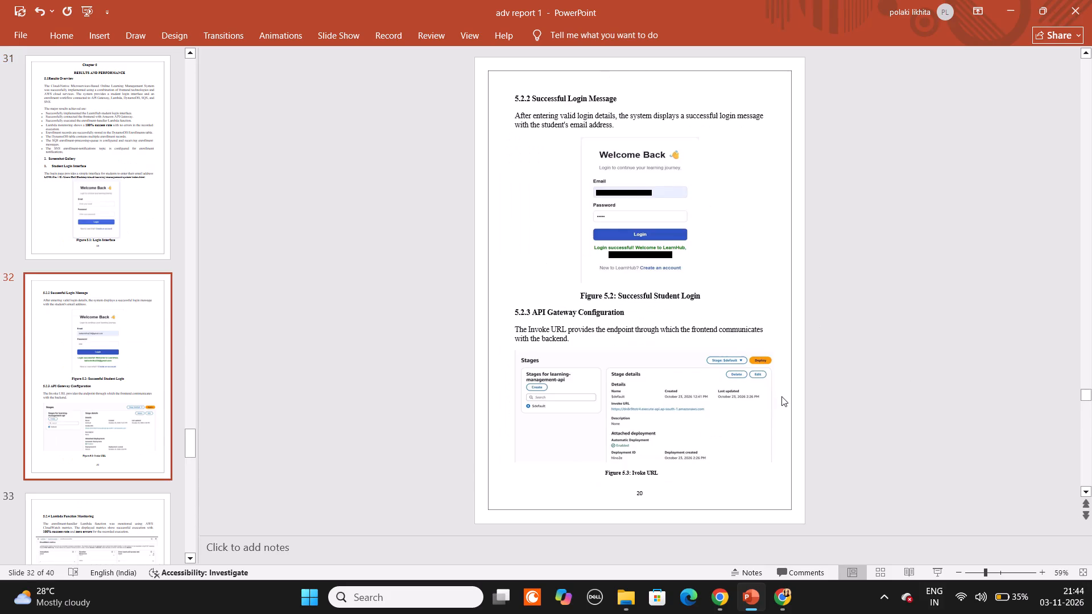
key("Down")
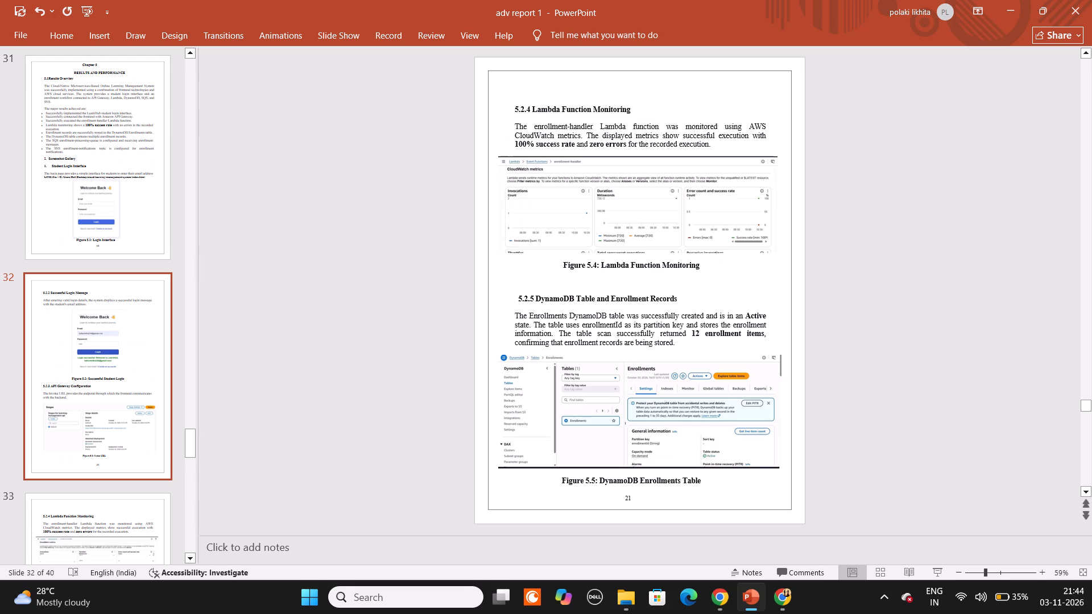
key("Down")
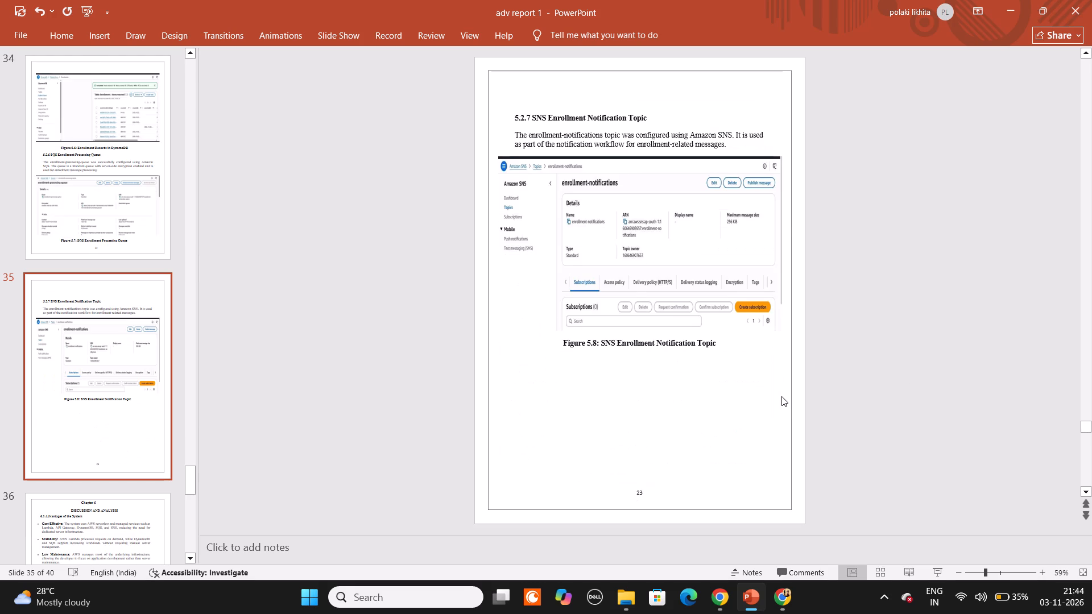
In the contents on slide 10, set the page numbers of entries 5.2, 5.2.1, 5.2.2 and 5.2.3 to 19, 20, 20 and 21.
key("Up")
key("Up")
key("Up")
key("Up")
key("Up")
key("Up")
key("Up")
key("Up")
key("Up")
key("Up")
key("Up")
key("Up")
key("Up")
key("Up")
key("Up")
key("Up")
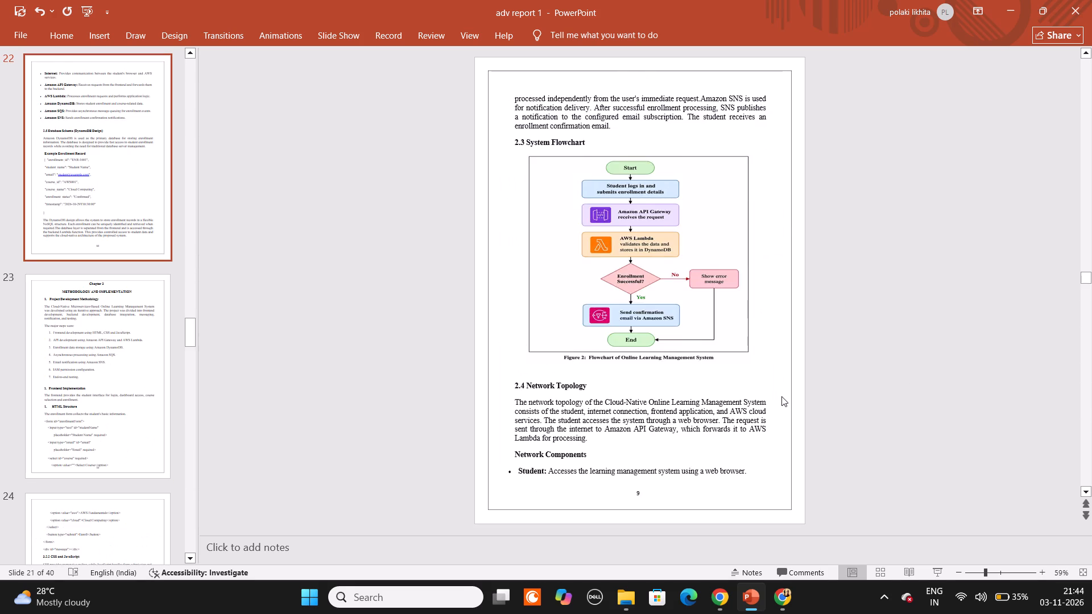
key("Up")
key("Up")
key("Up")
key("Up")
key("Up")
key("Up")
key("Up")
key("Up")
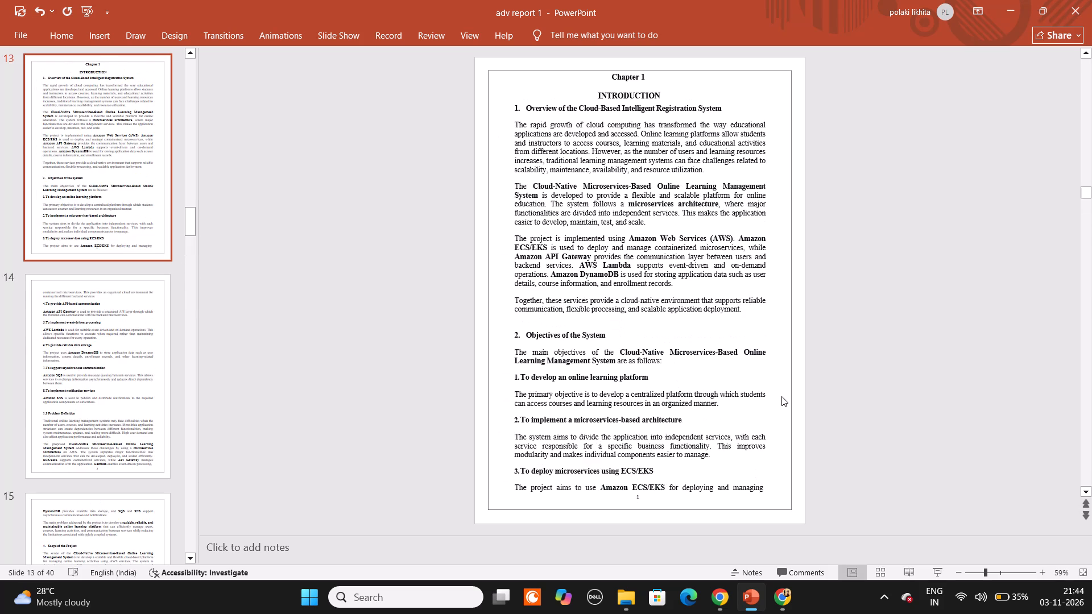
key("Up")
key("Up")
key("Up")
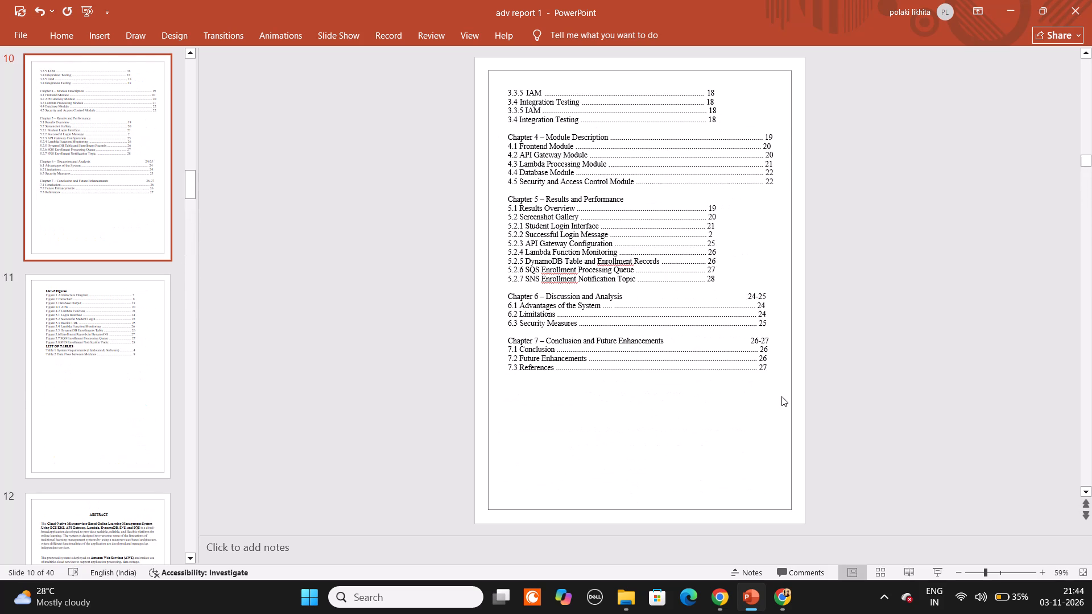
left_click(715, 219)
key("BackSpace")
key("BackSpace")
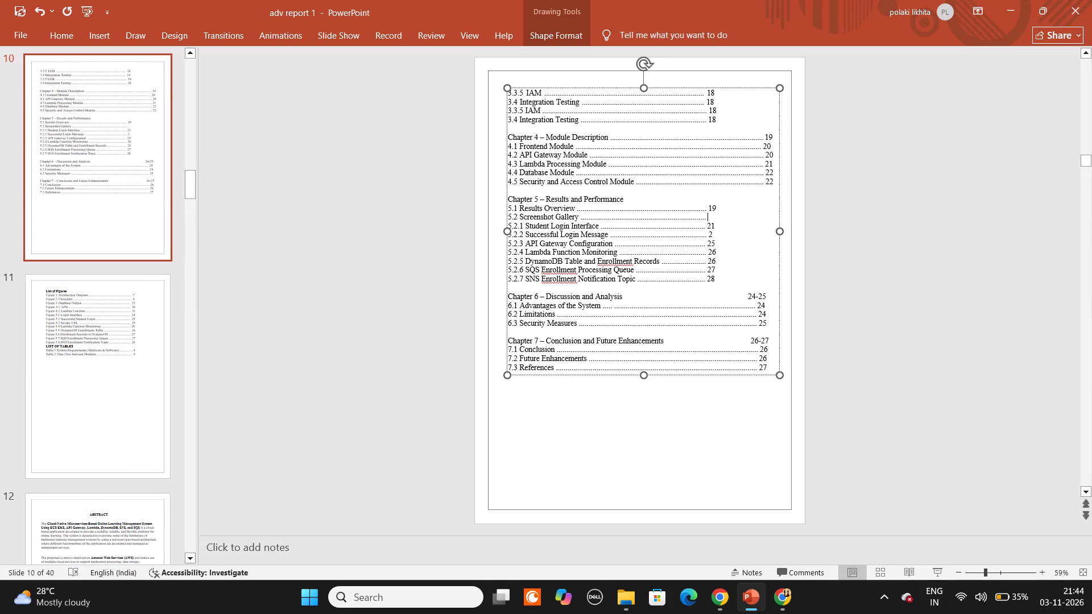
type("19")
key("Down")
key("BackSpace")
key("0")
key("Down")
key("0")
key("Down")
key("BackSpace")
key("1")
Correct the page numbers of 5.2.1 Student Login Interface to 19 and 5.2.3 API Gateway Configuration to 20.
key("Up")
key("Down")
key("Down")
key("Up")
key("Up")
key("BackSpace")
key("BackSpace")
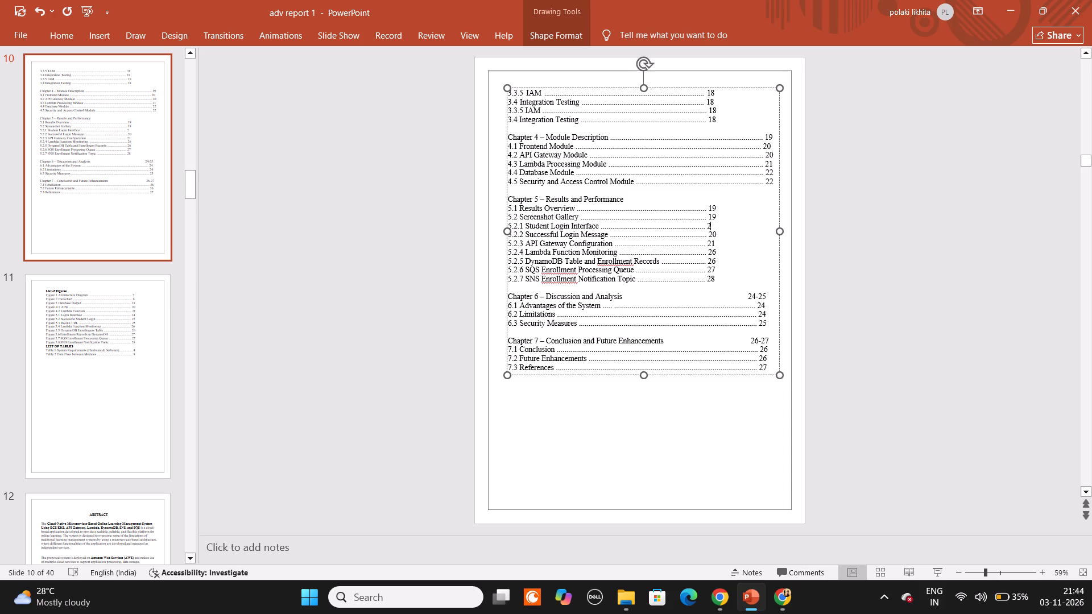
type("19")
key("Down")
key("Down")
key("BackSpace")
key("0")
Set the page numbers of entries 5.2.4, 5.2.5, 5.2.6 and 5.2.7 to 21, 21, 22 and 23.
key("Down")
key("BackSpace")
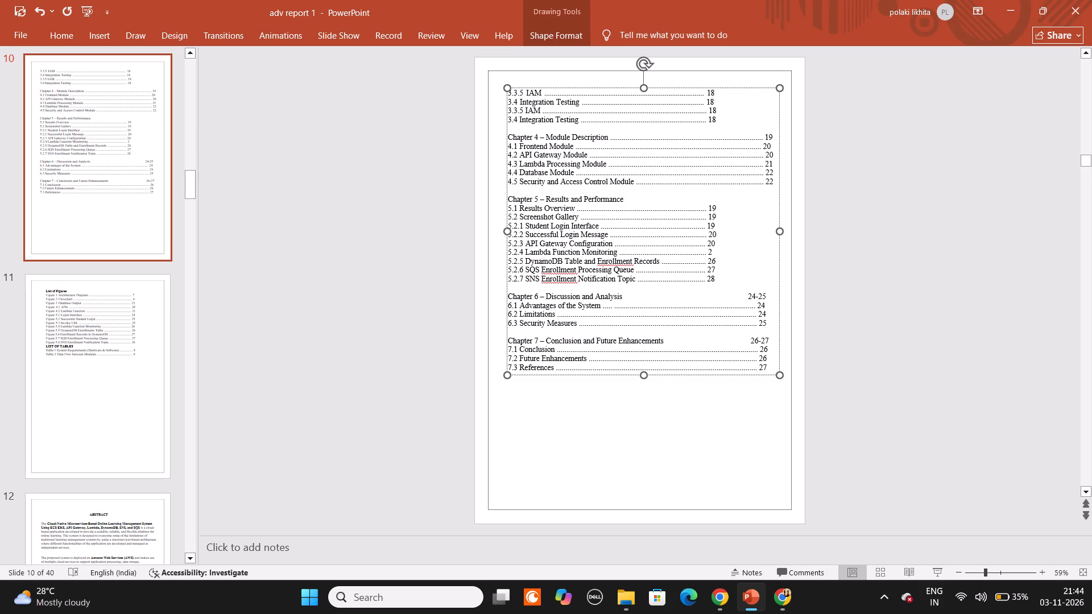
key("1")
key("Down")
key("BackSpace")
key("1")
key("Down")
key("BackSpace")
key("2")
key("Down")
key("BackSpace")
key("3")
Extend the dotted leader of the 5.1 Results Overview entry until its page number lines up with the Chapter 4 page numbers.
key("Up")
key("Left")
key("Left")
key("Left")
key("Left")
key("Left")
key("Left")
key("Left")
key("Left")
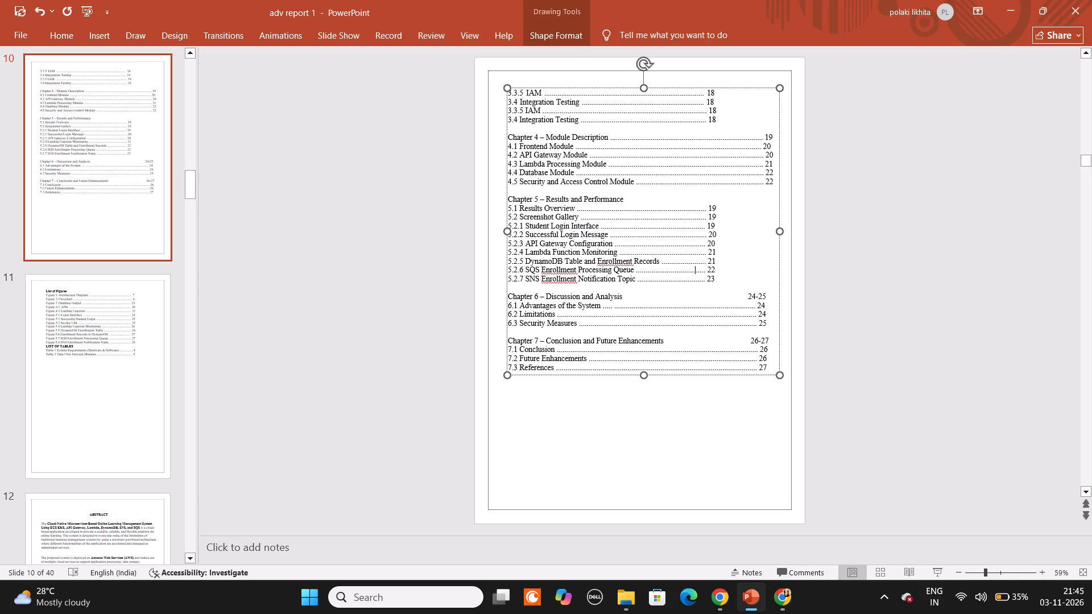
key("Up")
key("Up")
key("Up")
key("Up")
key("Up")
key("Up")
key("Up")
key("period")
key("period")
key("period")
key("period")
key("period")
key("period")
key("period")
key("period")
key("period")
key("period")
key("period")
key("period")
key("period")
key("period")
key("period")
key("period")
key("period")
key("period")
key("period")
key("period")
type(".....")
key("period")
key("period")
key("period")
Trim the dotted leader of the 5.1 Results Overview entry so its page number lines up with the Chapter 4 page numbers.
key("BackSpace")
Extend the dotted leader of the 5.2 Screenshot Gallery entry until its page number lines up with that of 5.1.
key("Left")
key("Left")
key("Left")
key("Left")
key("Left")
key("Left")
key("Left")
key("Left")
key("Left")
key("Left")
key("Left")
key("Left")
key("Left")
key("Left")
key("Left")
key("Left")
key("Left")
key("Left")
key("Left")
key("Left")
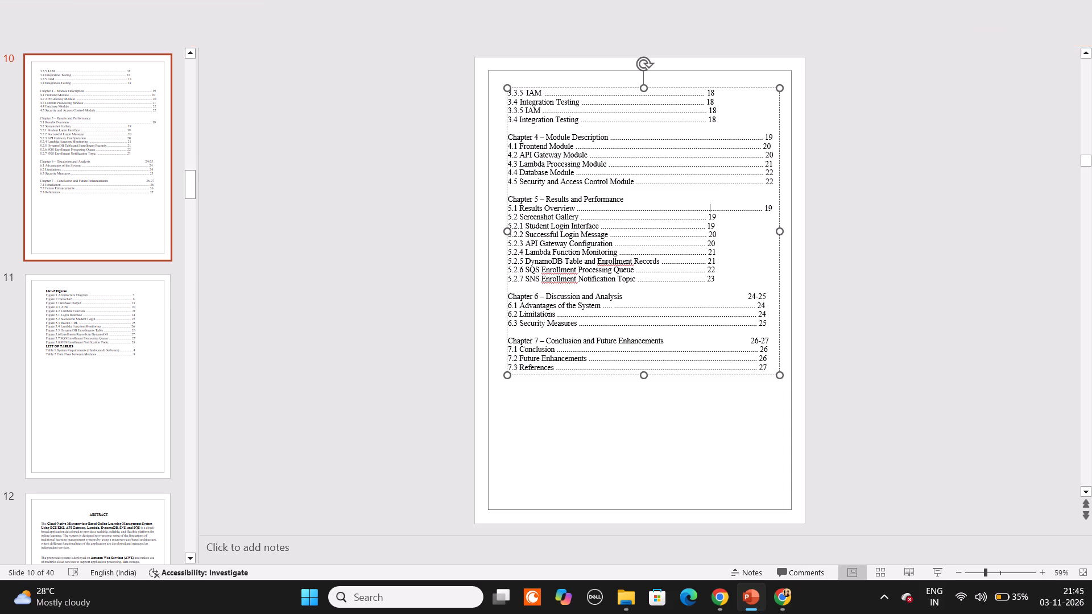
key("Down")
key("period")
key("period")
key("period")
key("period")
key("period")
key("period")
key("period")
key("period")
key("period")
key("period")
key("period")
key("period")
key("period")
key("period")
key("period")
key("period")
key("period")
key("period")
key("period")
key("period")
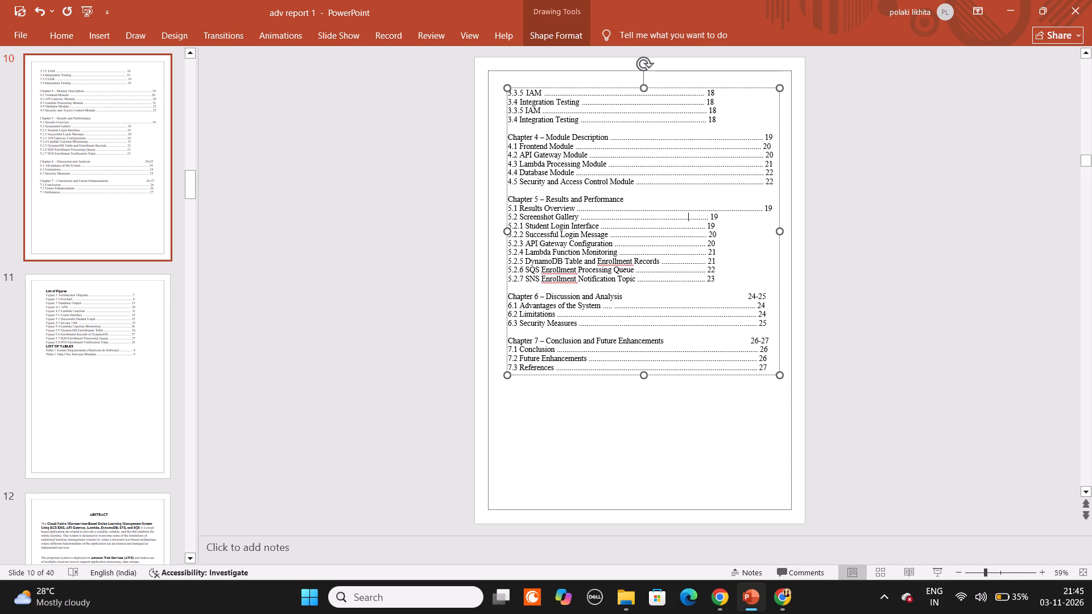
type("...")
Lengthen the dotted leader of 5.2.1 Student Login Interface to bring its page number into line with the entries above.
key("Left")
key("Left")
key("Left")
key("Left")
key("Left")
key("Left")
key("Left")
key("Left")
key("Left")
key("Left")
key("Left")
key("Left")
key("Left")
key("Left")
key("Left")
key("Left")
key("Left")
key("Left")
key("Left")
key("Left")
key("Down")
key("period")
key("period")
key("period")
key("period")
key("period")
key("period")
key("period")
key("period")
key("period")
key("period")
key("period")
key("period")
key("period")
key("period")
key("period")
key("period")
key("period")
key("period")
key("period")
key("period")
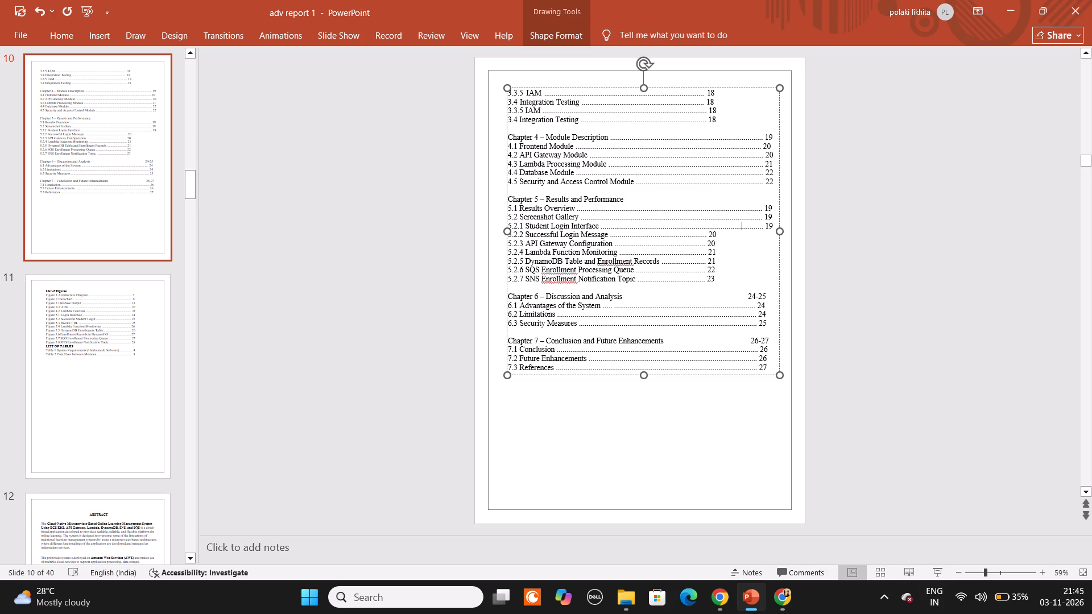
key("BackSpace")
Extend the dotted leader of 5.2.2 Successful Login Message until its page number aligns with that of 5.2.1.
key("Down")
key("Left")
key("Left")
key("Left")
key("Left")
key("Left")
key("Left")
key("Left")
key("Left")
key("Left")
key("Left")
key("period")
key("period")
key("period")
key("period")
key("period")
key("period")
key("period")
key("period")
key("period")
key("period")
key("period")
key("period")
key("period")
key("period")
key("period")
key("period")
key("period")
key("period")
key("period")
key("period")
type(".....")
Extend the dotted leader of 5.2.3 API Gateway Configuration until its page number aligns with that of 5.2.2.
key("Left")
key("Left")
key("Left")
key("Left")
key("Left")
key("Left")
key("Left")
key("Left")
key("Left")
key("Left")
key("Left")
key("Left")
key("Left")
key("Left")
key("Left")
key("Left")
key("Left")
key("Left")
key("Left")
key("Left")
key("Down")
key("period")
key("period")
key("period")
key("period")
key("period")
key("period")
key("period")
key("period")
key("period")
key("period")
key("period")
key("period")
key("period")
key("period")
key("period")
key("period")
key("period")
key("period")
key("period")
key("period")
type("....")
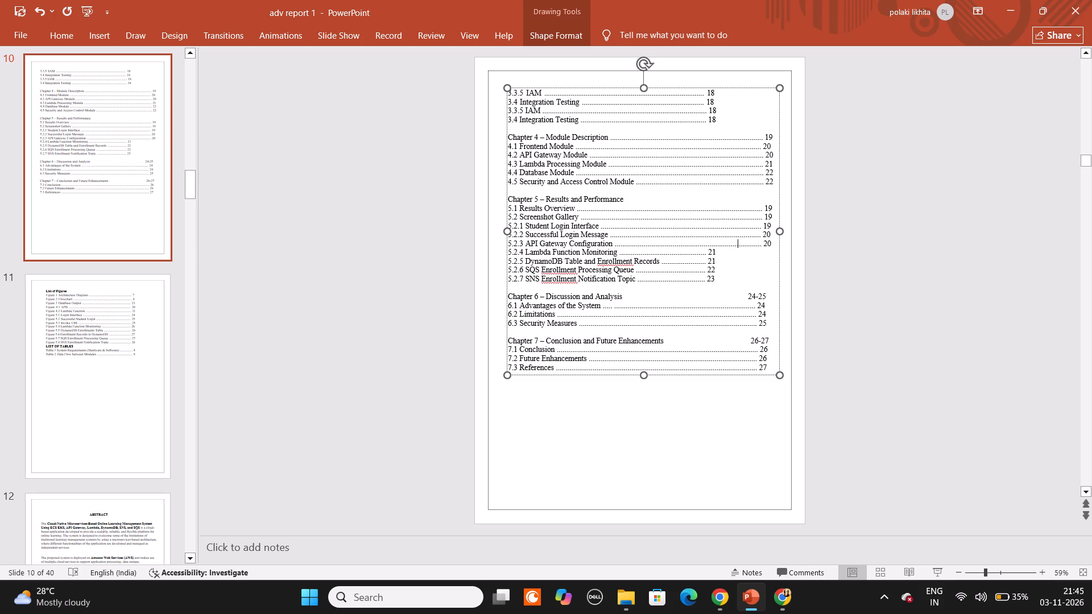
Extend the dotted leader of 5.2.4 Lambda Function Monitoring until its page number lines up with that of 5.2.3.
key("Left")
key("Left")
key("Left")
key("Left")
key("Left")
key("Left")
key("Left")
key("Left")
key("Left")
key("Left")
key("Left")
key("Left")
key("Left")
key("Left")
key("Left")
key("Left")
key("Left")
key("Left")
key("Left")
key("Left")
key("Down")
key("period")
key("period")
key("period")
key("period")
key("period")
key("period")
key("period")
key("period")
key("period")
key("period")
key("period")
key("period")
key("period")
key("period")
key("period")
key("period")
key("period")
key("period")
key("period")
key("period")
key("BackSpace")
Lengthen the dotted leader of 5.2.5 DynamoDB Table and Enrollment Records so its page number aligns with that of 5.2.4.
key("Down")
key("Left")
key("Left")
key("Left")
key("Left")
key("Left")
key("Left")
key("Left")
key("Left")
key("Left")
key("Left")
key("Left")
key("Left")
key("period")
key("period")
key("period")
key("period")
key("period")
key("period")
key("period")
key("period")
key("period")
key("period")
key("period")
key("period")
key("period")
key("period")
key("period")
key("period")
key("period")
key("period")
key("period")
key("period")
type("....")
key("BackSpace")
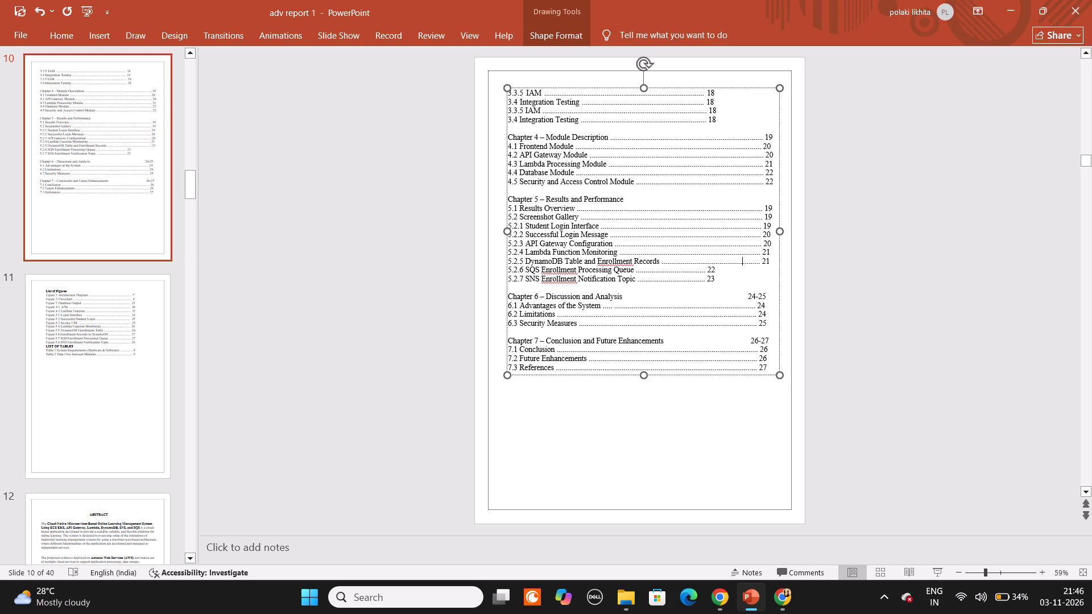
Extend the dotted leader of 5.2.6 SQS Enrollment Processing Queue until its page number aligns with that of 5.2.5.
key("Down")
key("Left")
key("Left")
key("Left")
key("Left")
key("Left")
key("Left")
key("Left")
key("Left")
key("Left")
key("Left")
key("Left")
key("Left")
key("Left")
key("Left")
key("Left")
key("Left")
key("Left")
key("Left")
key("Left")
key("Left")
key("period")
key("period")
key("period")
key("period")
key("period")
key("period")
key("period")
key("period")
key("period")
key("period")
key("period")
key("period")
key("period")
key("period")
key("period")
key("period")
key("period")
key("period")
key("period")
key("period")
type("....")
Lengthen the dotted leader of 5.2.7 SNS Enrollment Notification Topic to bring its page number into line with the entries above.
key("Down")
key("Left")
key("Left")
key("Left")
key("Left")
key("Left")
key("Left")
key("Left")
key("Left")
key("Left")
key("Left")
key("Left")
key("Left")
key("Left")
key("Left")
key("Left")
key("Left")
key("Left")
key("Left")
key("Left")
key("Left")
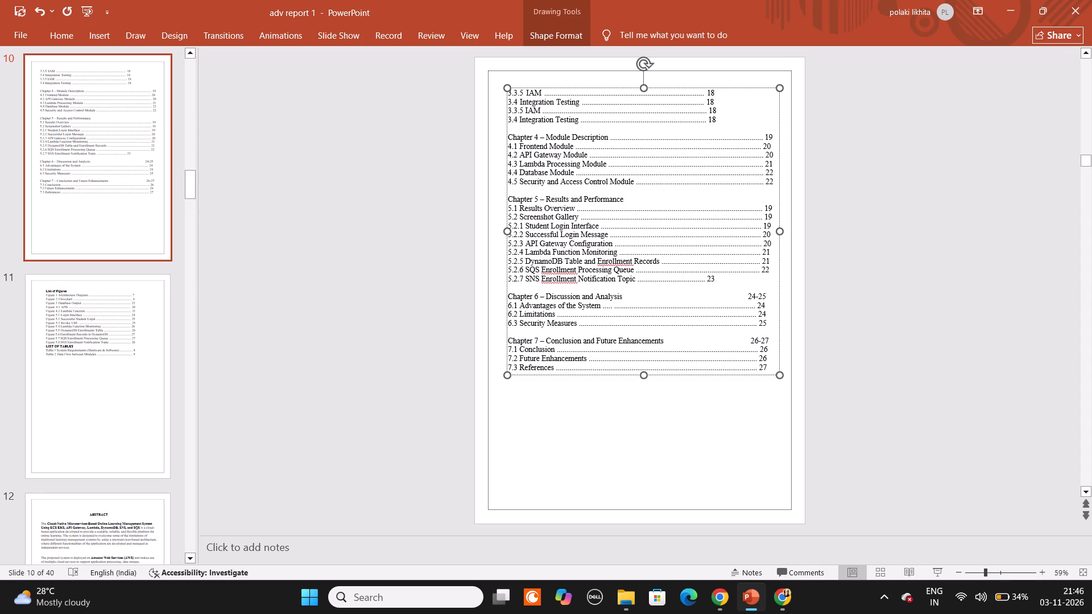
key("period")
key("period")
key("period")
key("period")
key("period")
key("period")
key("period")
key("period")
key("period")
key("period")
key("period")
key("period")
key("period")
key("period")
key("period")
key("period")
key("period")
key("period")
key("period")
key("period")
Add the page range 19-23 after blank spacing on the Chapter 5 – Results and Performance heading of slide 10.
key("Up")
key("Up")
key("Up")
key("Up")
key("Up")
key("Up")
key("Up")
key("Up")
key("Up")
key("Up")
key("Up")
key("Down")
key("Left")
key("Left")
key("Left")
key("Left")
key("Left")
key("Down")
key("Down")
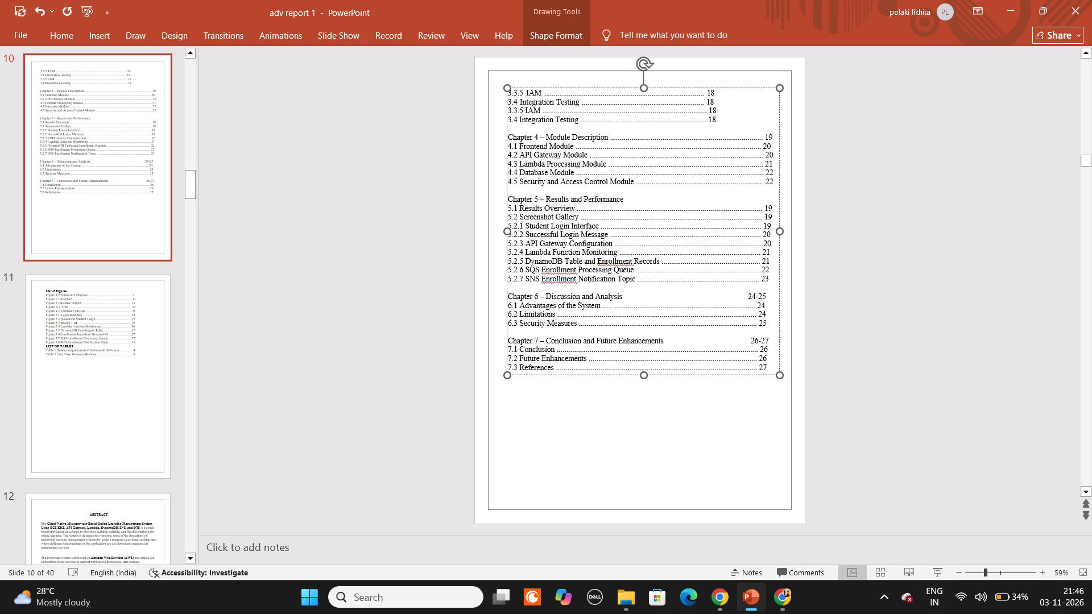
key("space")
key("space")
key("space")
key("space")
key("space")
key("space")
key("space")
key("space")
key("space")
key("space")
key("space")
key("space")
key("space")
key("space")
key("space")
key("space")
key("space")
key("space")
key("space")
key("space")
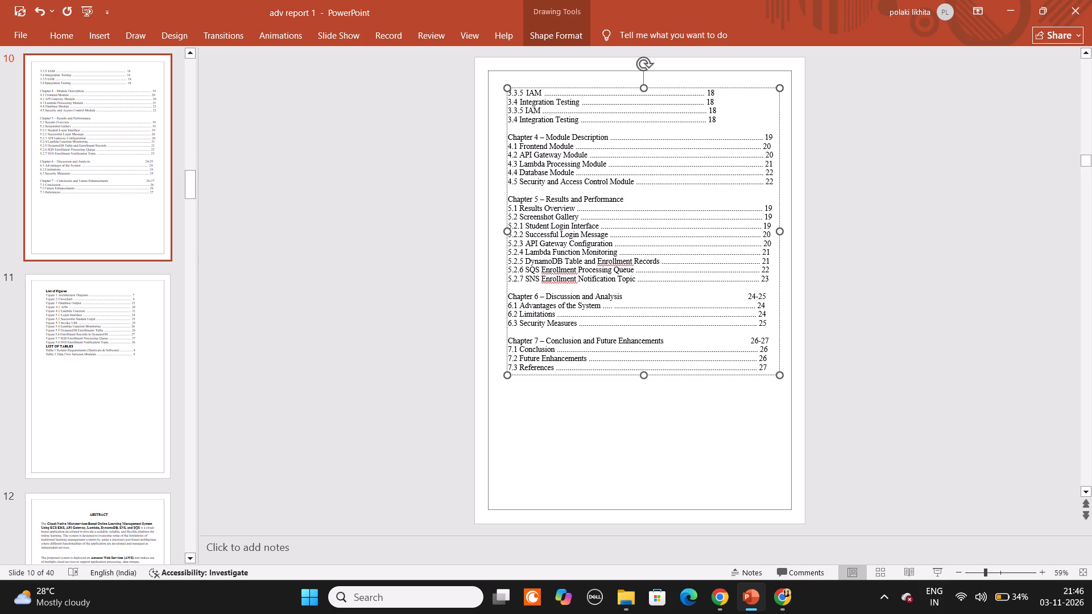
type("19-23")
Shift the Chapter 5 page range outward with extra spaces until its end lines up with the page numbers below.
key("Left")
key("Left")
key("Left")
key("Left")
key("Left")
key("space")
key("space")
key("space")
key("space")
left_click(321, 221)
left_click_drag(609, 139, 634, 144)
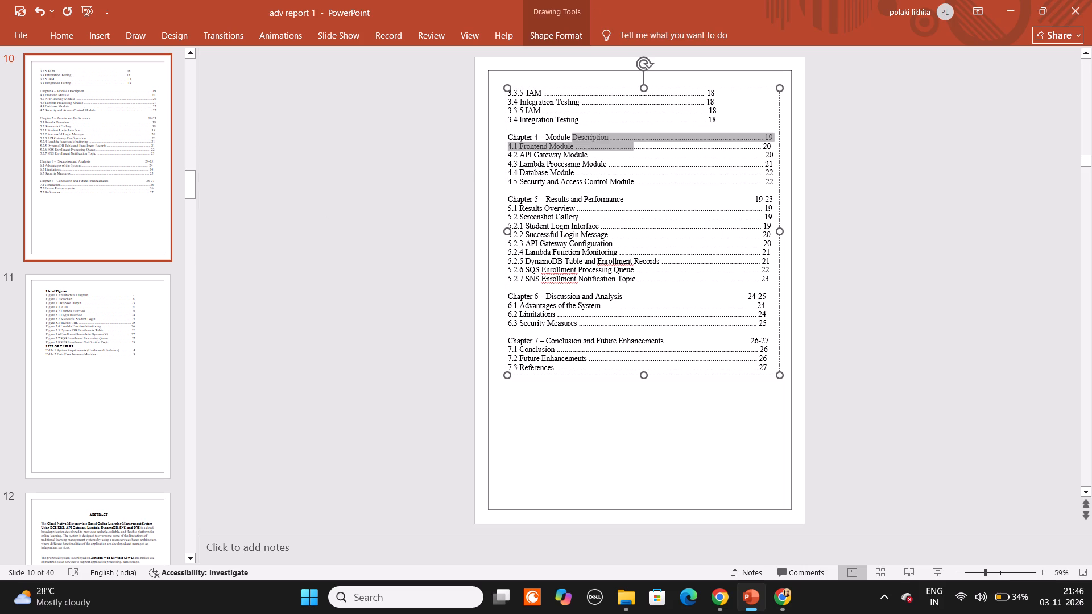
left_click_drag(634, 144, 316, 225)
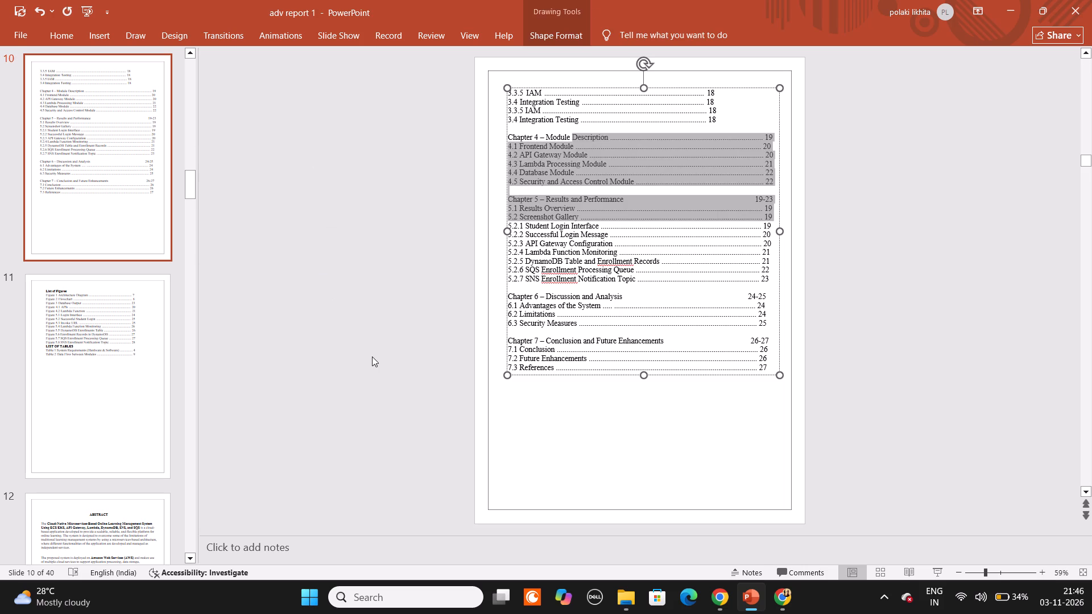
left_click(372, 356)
Replace the dotted leader between the Chapter 4 – Module Description heading and its page number with blank spaces.
left_click_drag(611, 138, 799, 141)
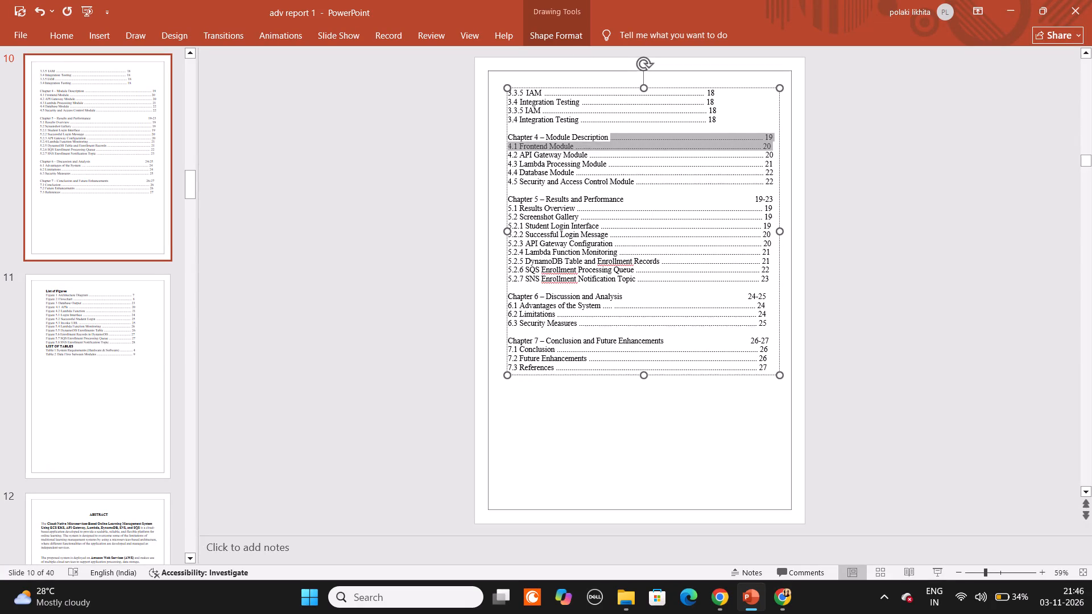
left_click_drag(799, 141, 764, 140)
key("BackSpace")
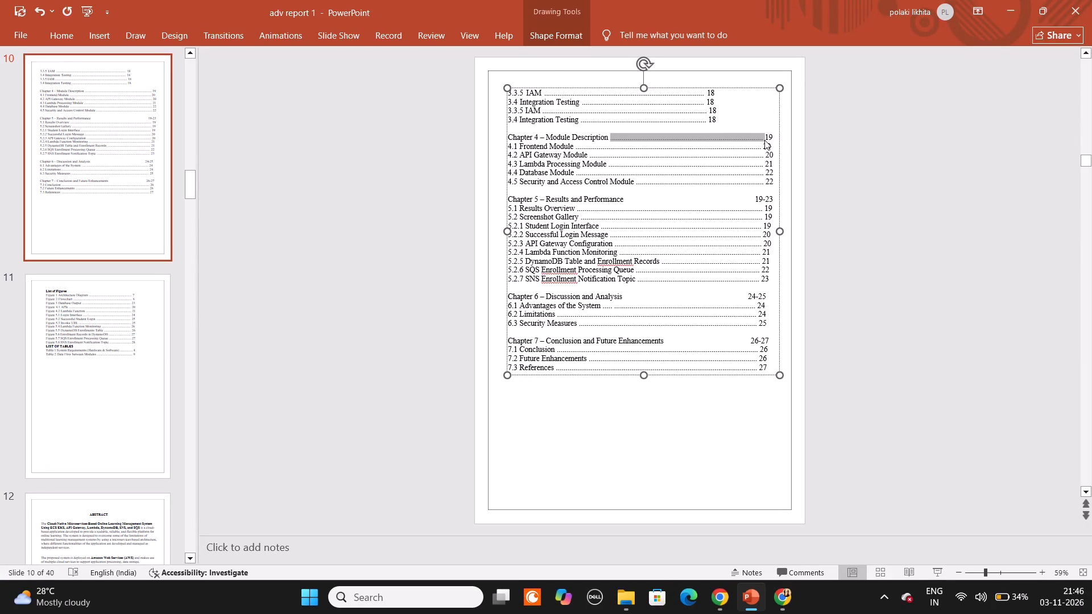
key("space")
key("space")
key("space")
key("space")
key("space")
key("space")
key("space")
key("space")
key("space")
key("space")
key("space")
key("space")
key("space")
key("space")
key("space")
key("space")
key("space")
key("space")
key("space")
key("space")
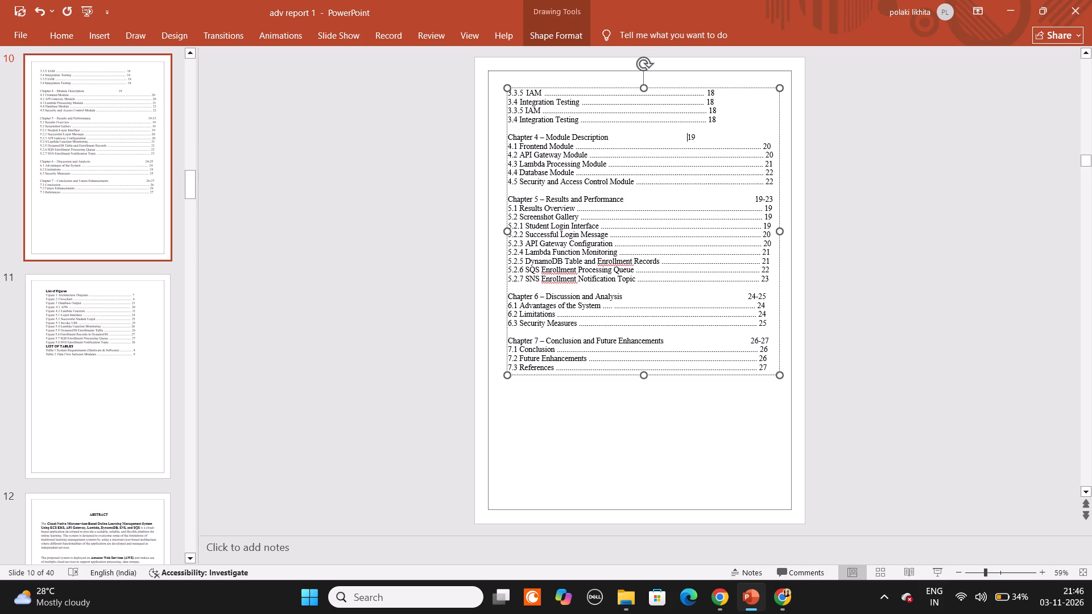
left_click_drag(589, 169, 601, 175)
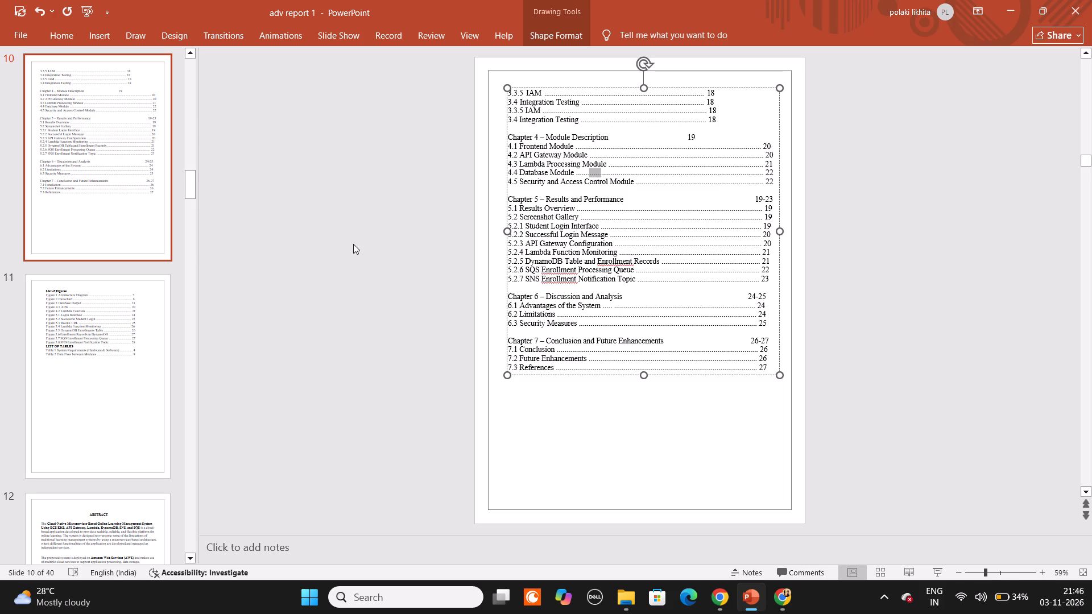
left_click(353, 244)
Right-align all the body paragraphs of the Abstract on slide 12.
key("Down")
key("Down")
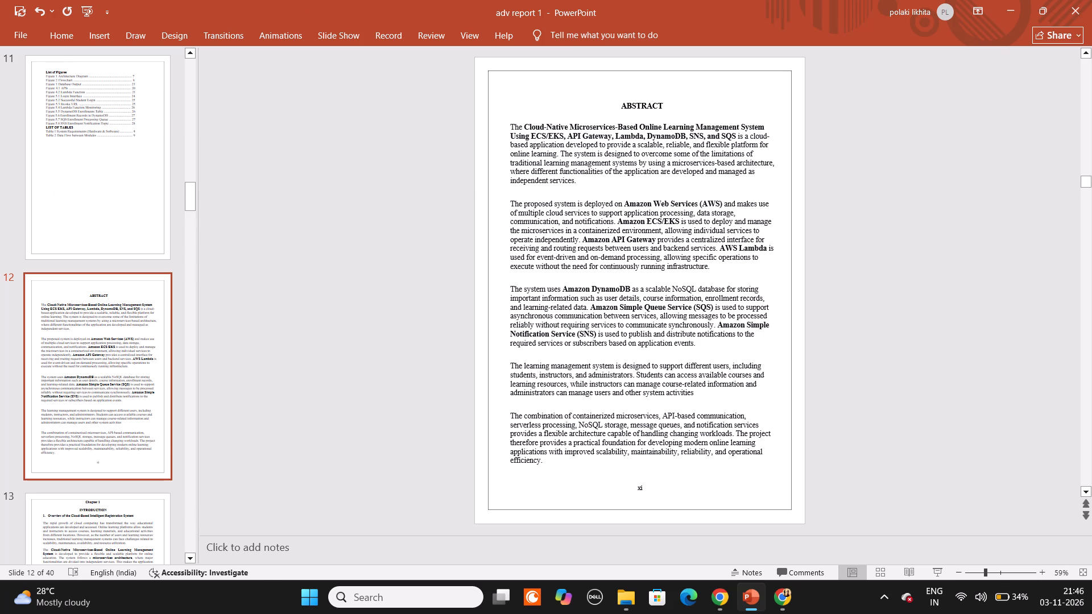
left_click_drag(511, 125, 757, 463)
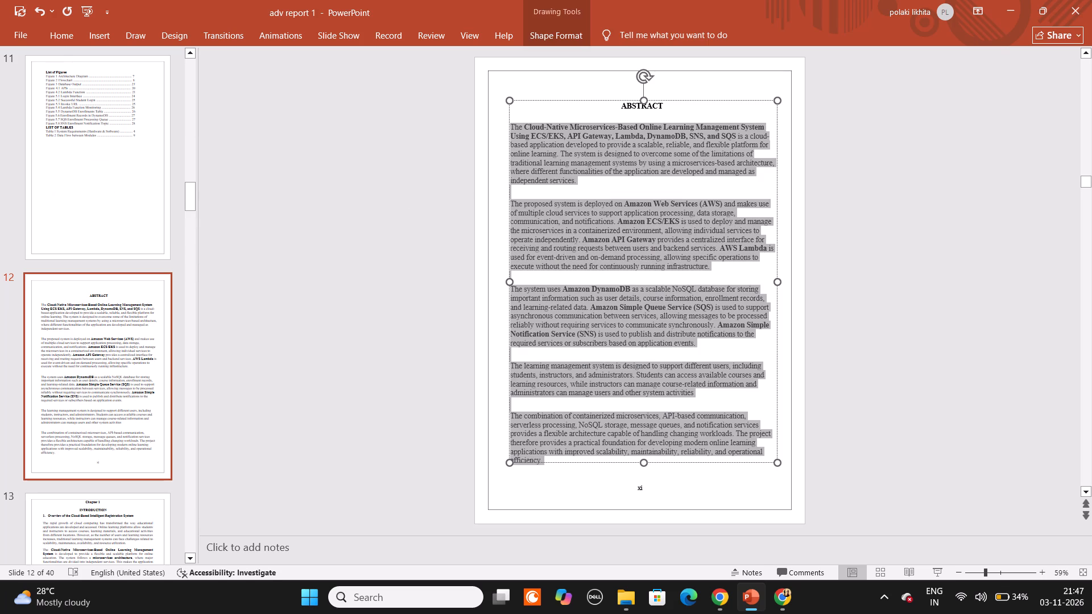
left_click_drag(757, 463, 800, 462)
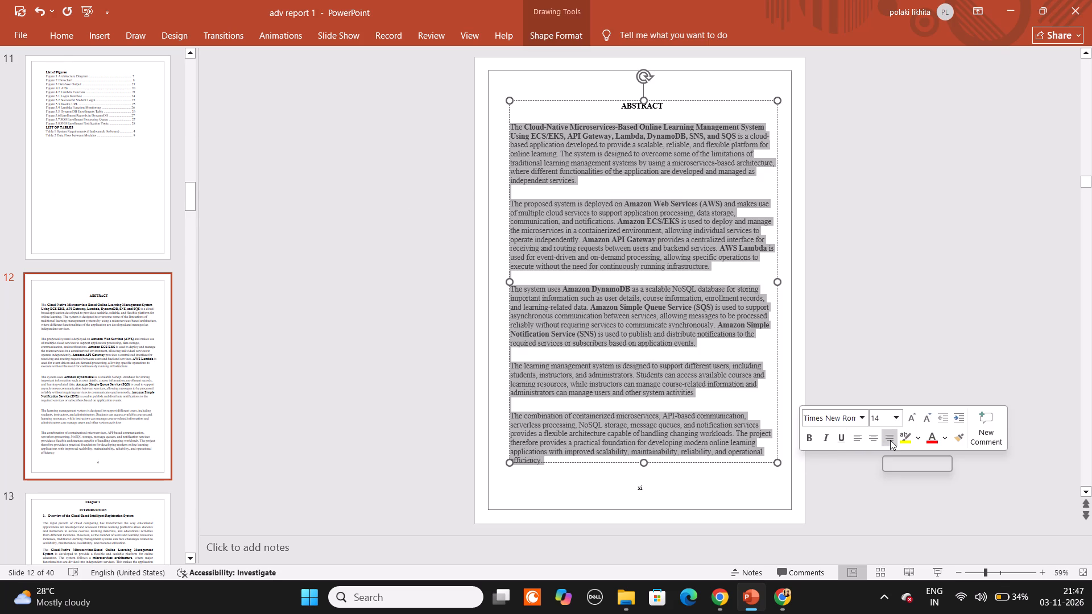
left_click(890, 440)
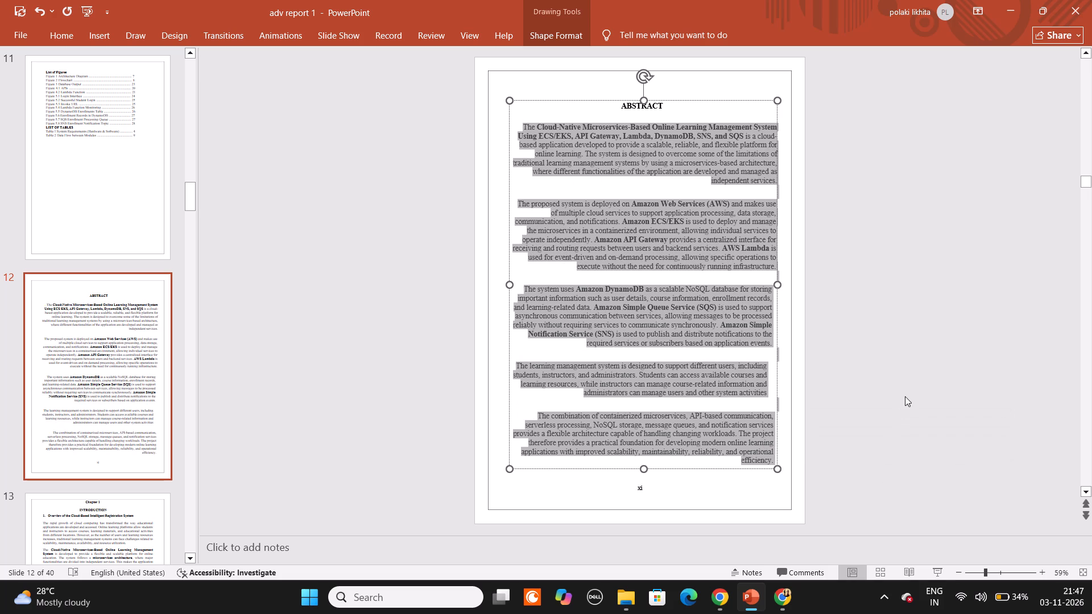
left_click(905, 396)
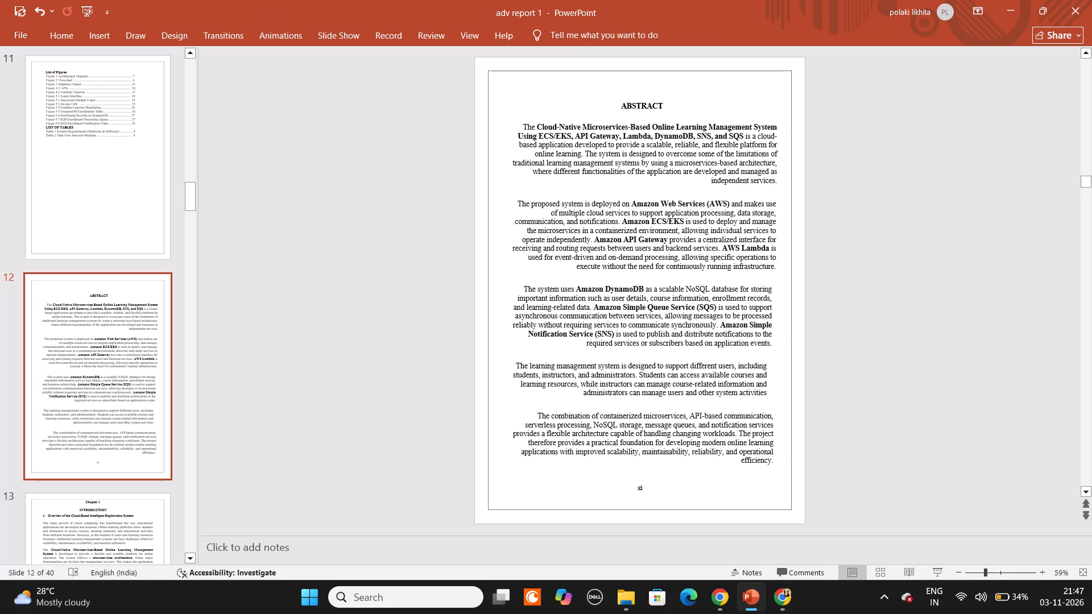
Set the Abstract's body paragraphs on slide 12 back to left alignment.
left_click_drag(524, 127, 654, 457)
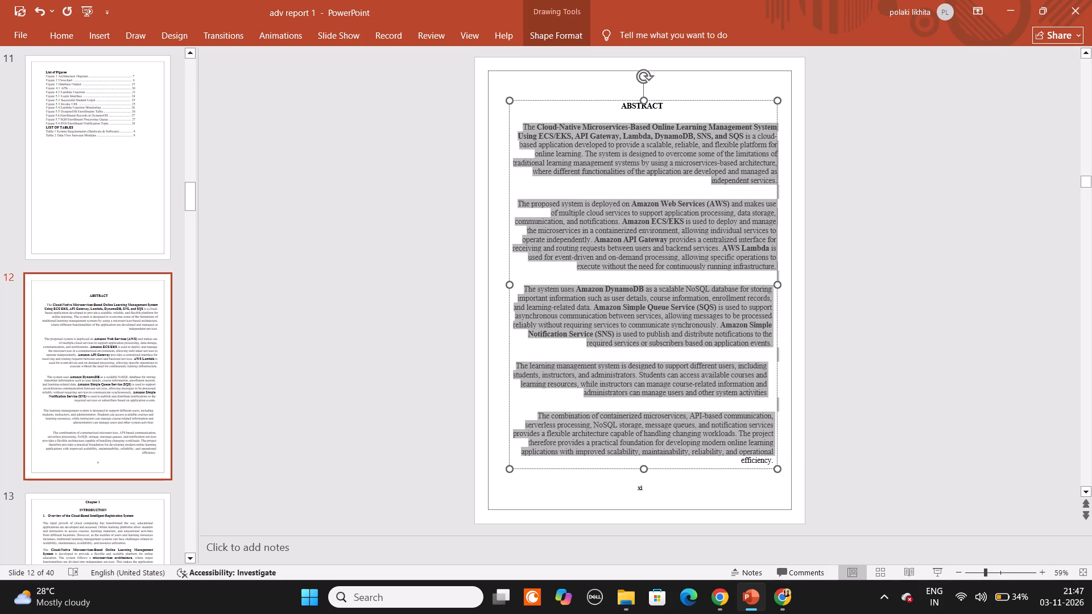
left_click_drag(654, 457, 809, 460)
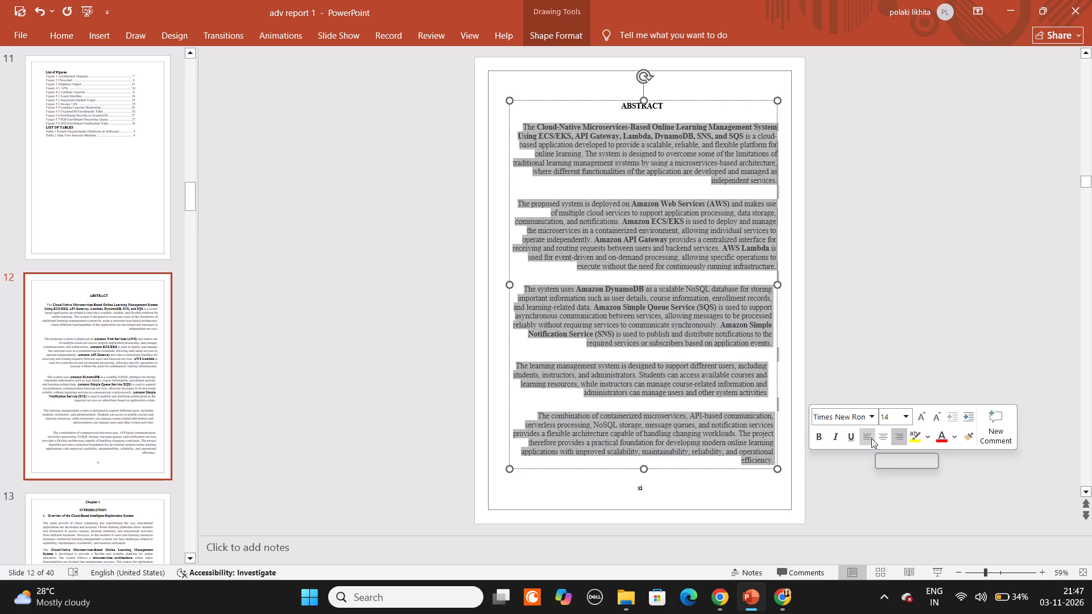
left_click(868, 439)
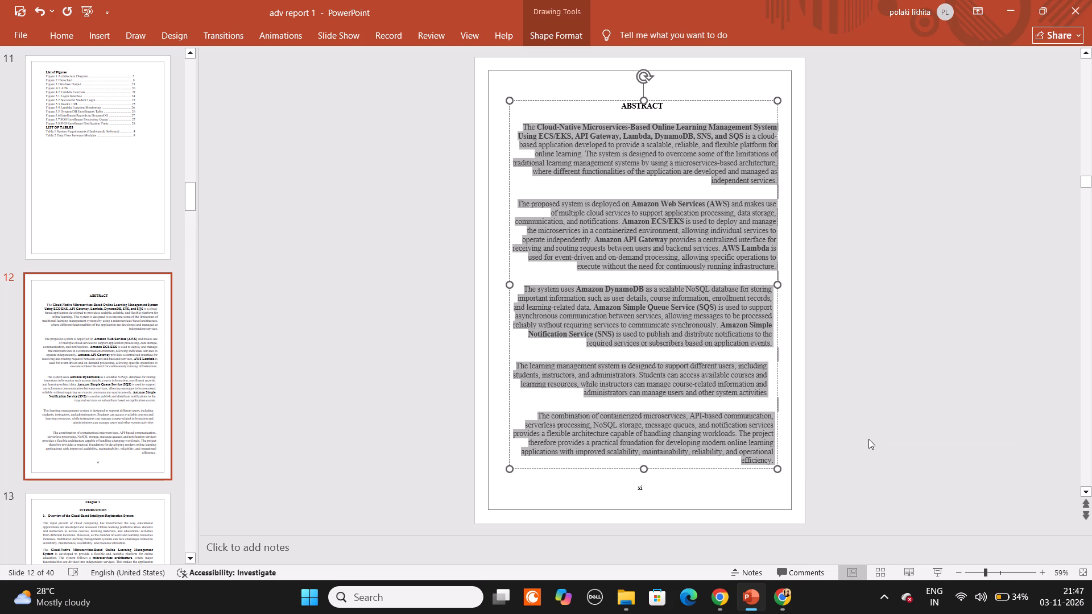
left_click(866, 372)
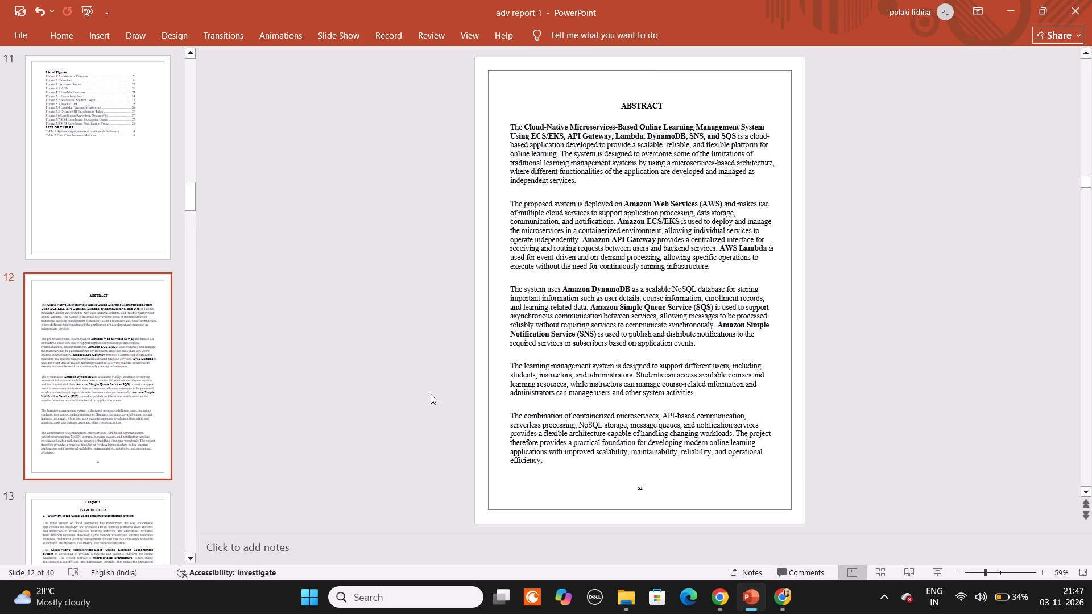
Left-align all the body paragraphs of the Acknowledgement on slide 8.
key("Up")
key("Up")
key("Up")
key("Up")
key("Up")
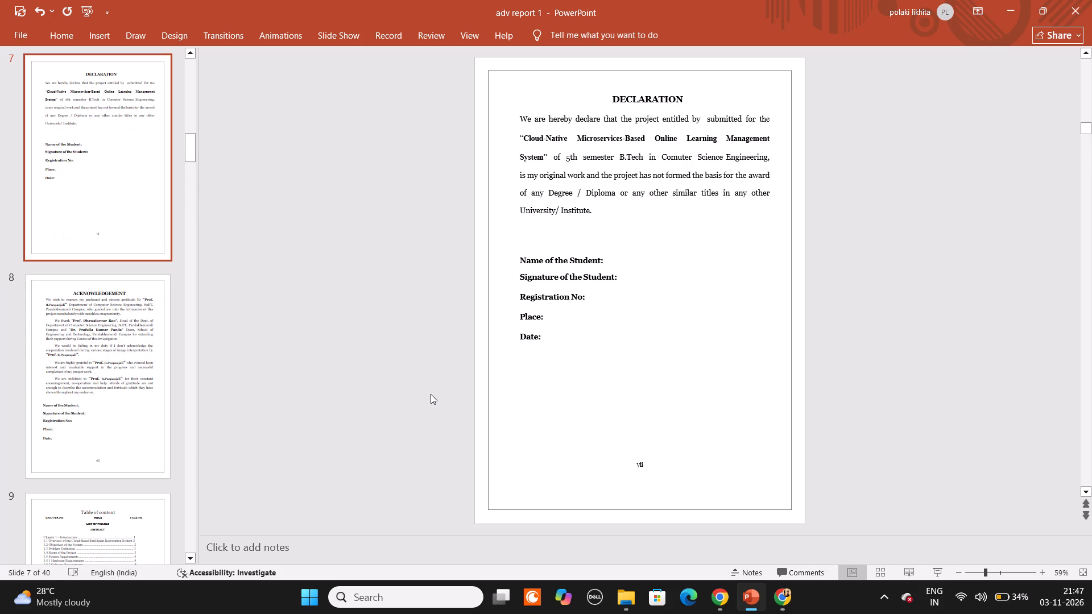
key("Down")
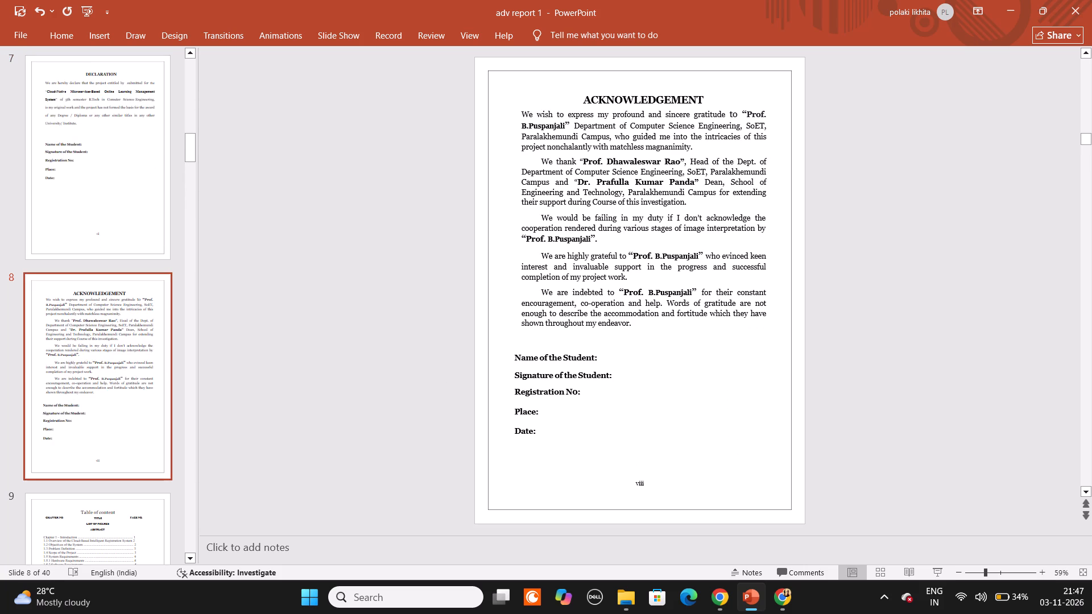
left_click_drag(522, 114, 562, 179)
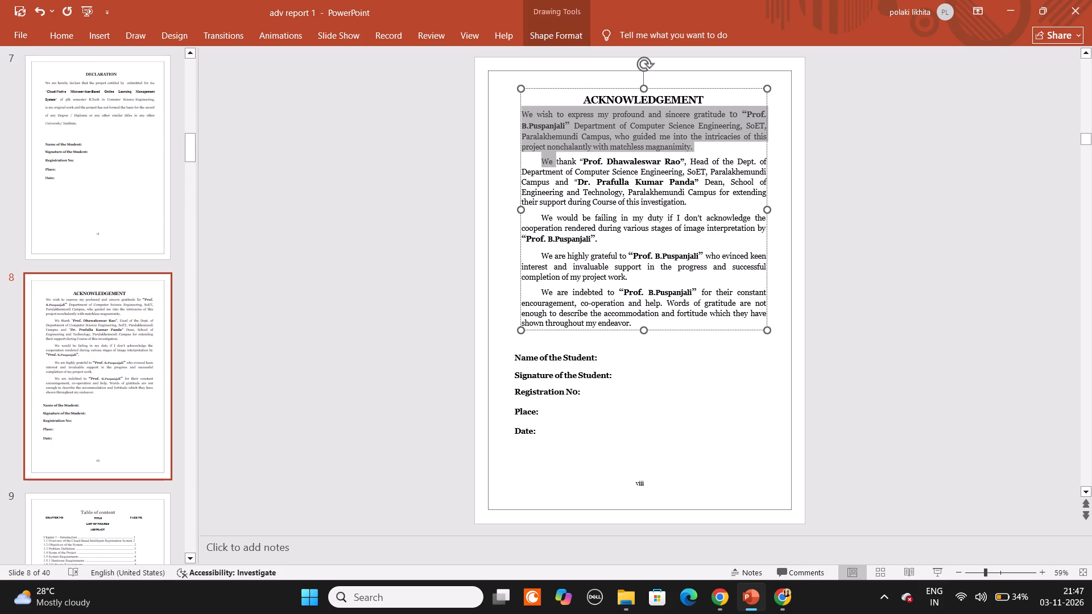
left_click_drag(562, 179, 633, 326)
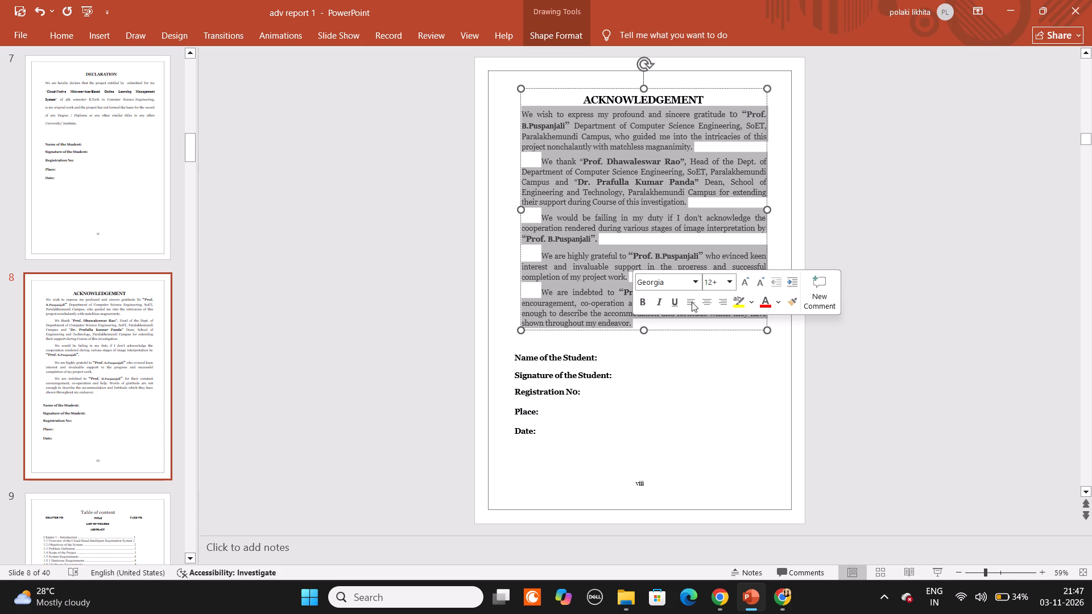
left_click(692, 302)
left_click(848, 297)
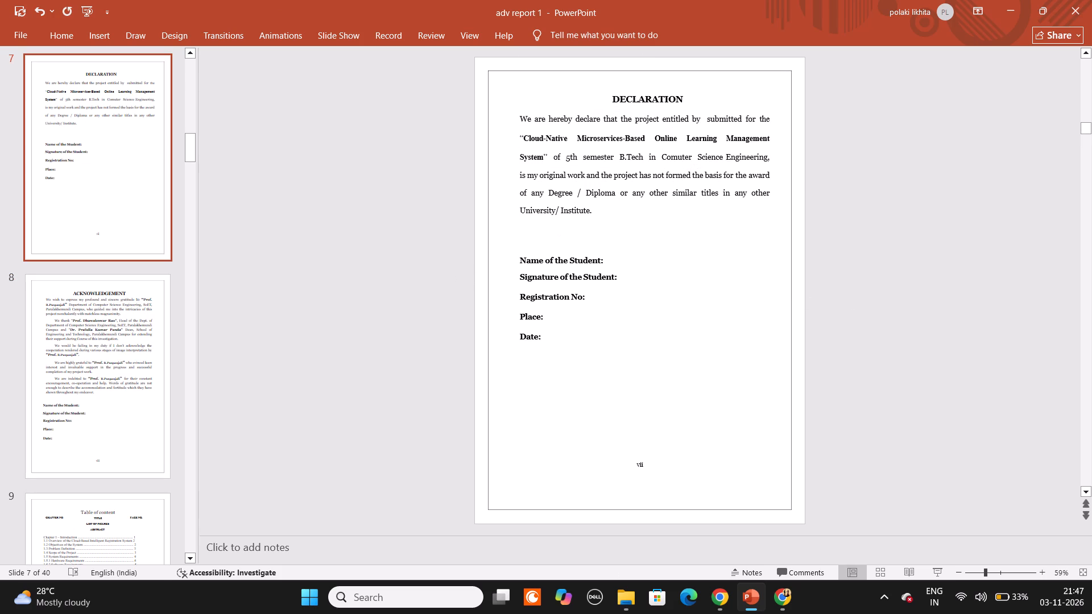
Left-align the body text of the Declaration on slide 7.
left_click_drag(520, 119, 594, 214)
left_click(653, 193)
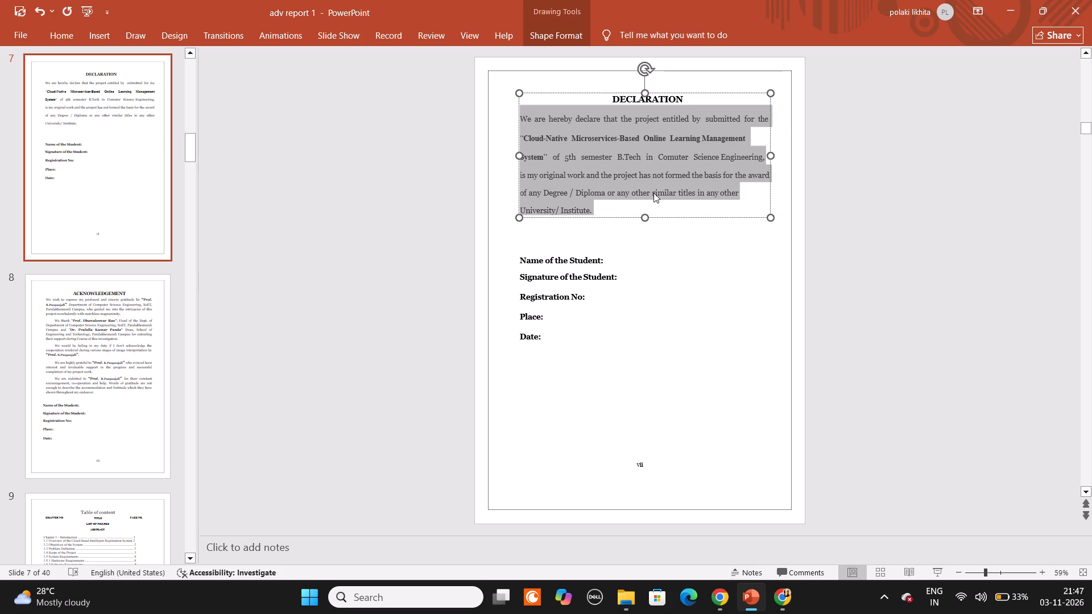
left_click(441, 207)
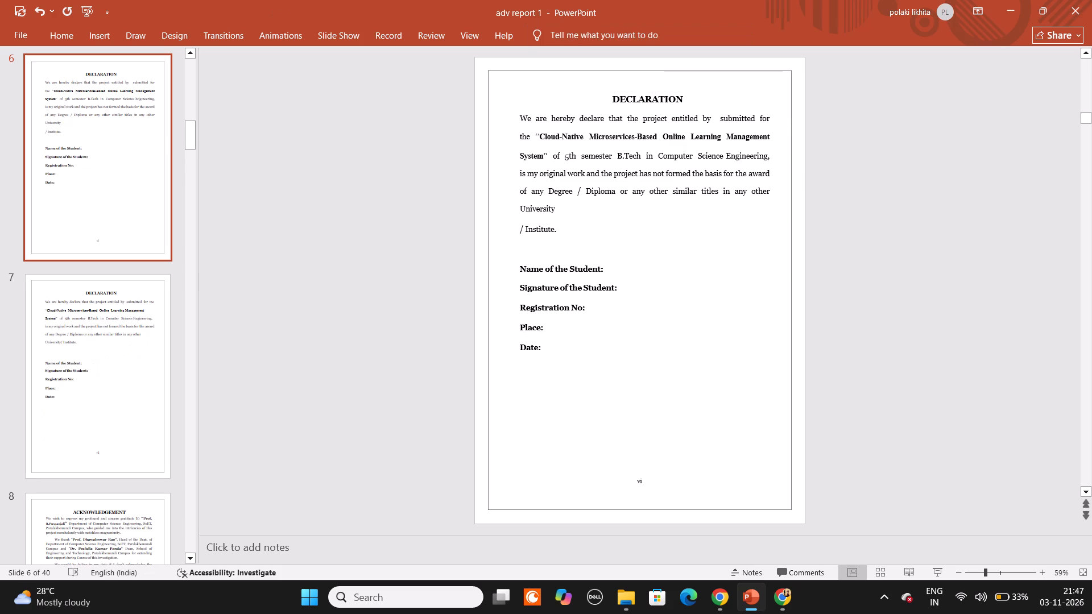
Left-align the body text of the Declaration on slide 6, down to the Institute line.
left_click_drag(521, 119, 557, 236)
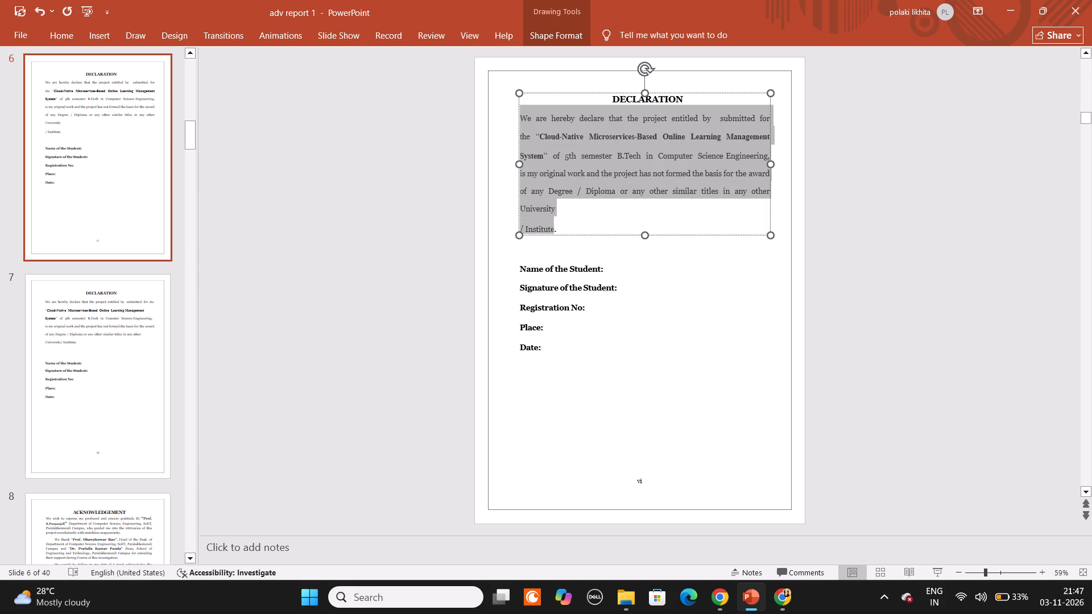
left_click_drag(557, 236, 558, 237)
left_click(610, 216)
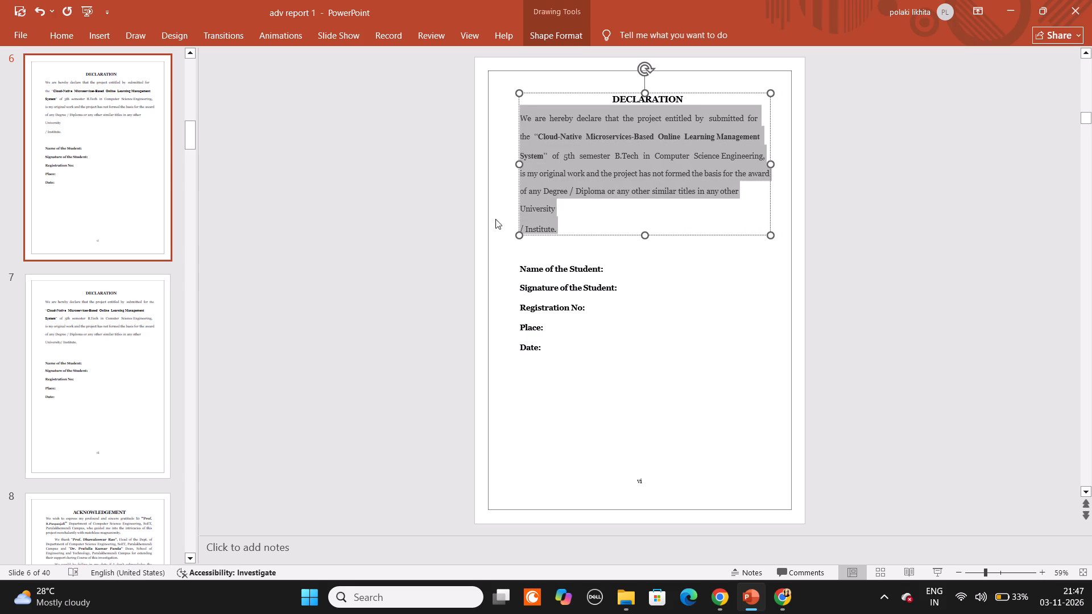
left_click(319, 266)
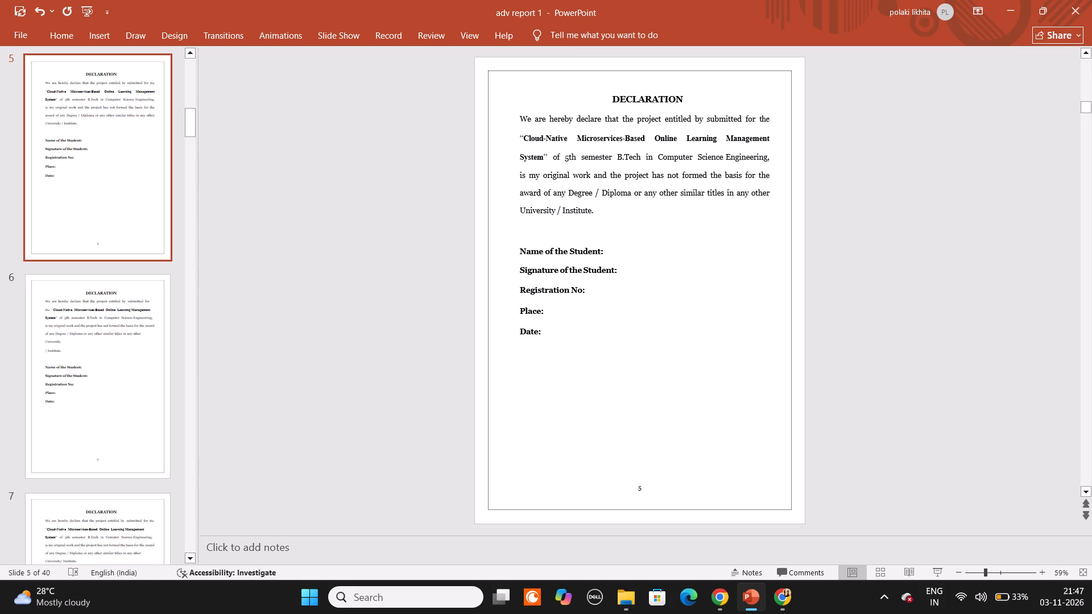
Left-align the body text of the Declaration on slide 5.
left_click_drag(520, 117, 629, 217)
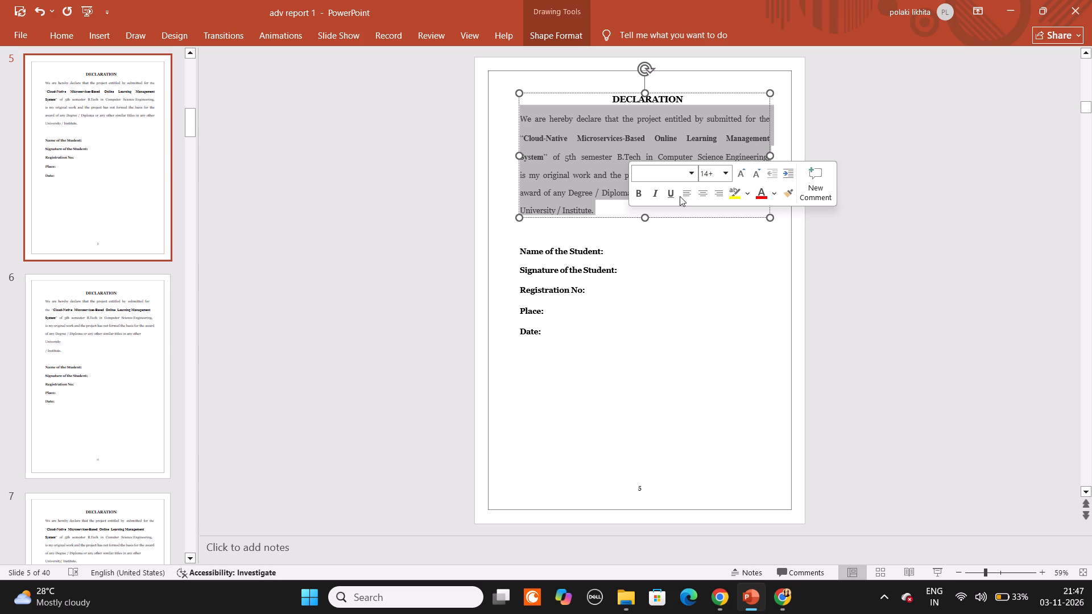
left_click(680, 196)
left_click(360, 231)
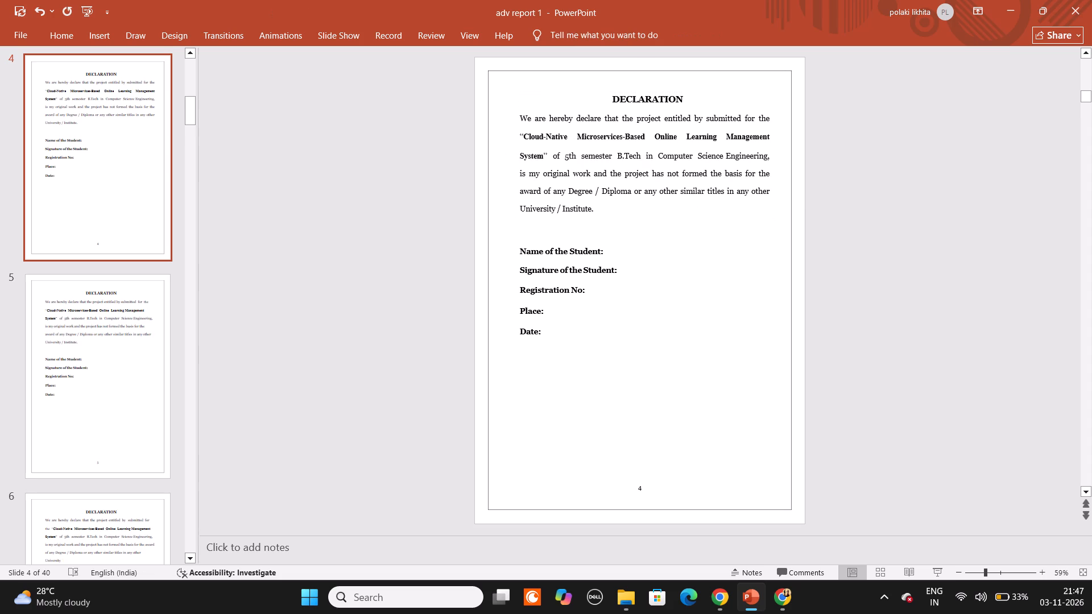
Left-align the body text of the Declaration on slide 4.
left_click_drag(521, 115, 630, 209)
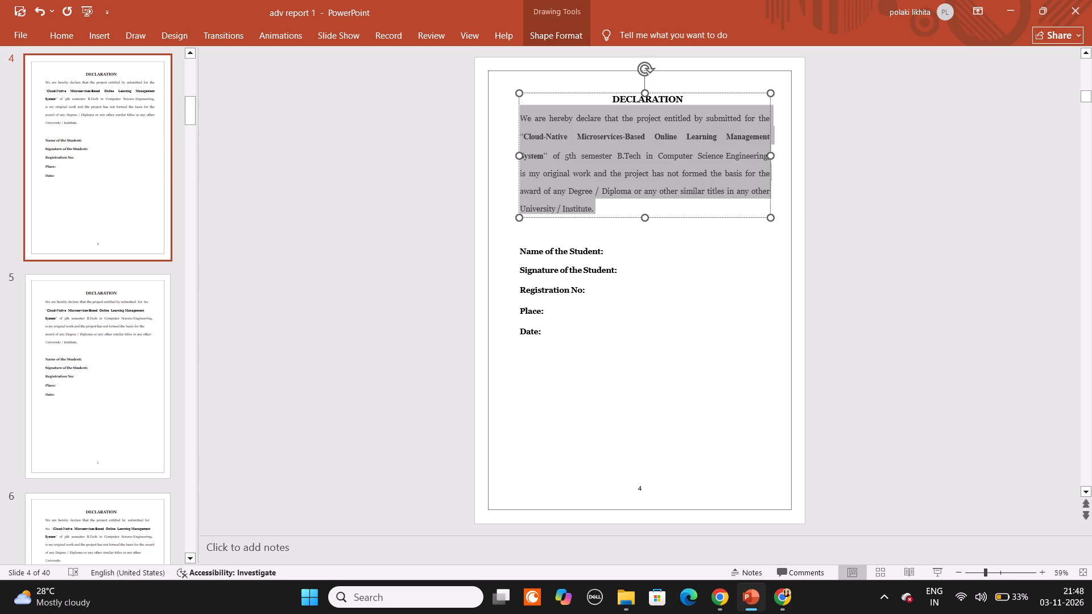
left_click_drag(630, 209, 660, 209)
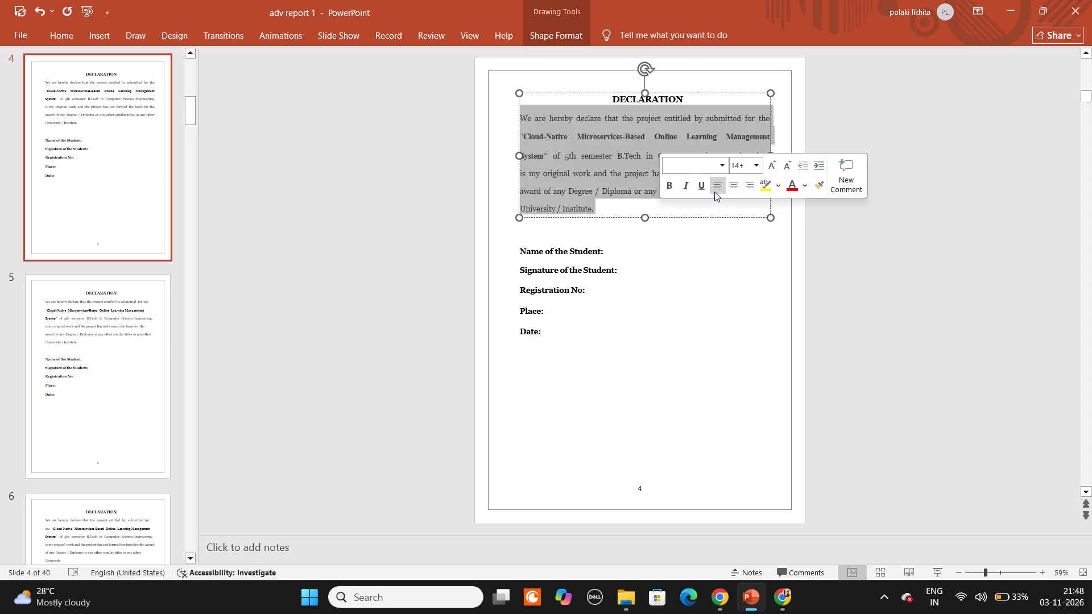
left_click(714, 190)
left_click(346, 246)
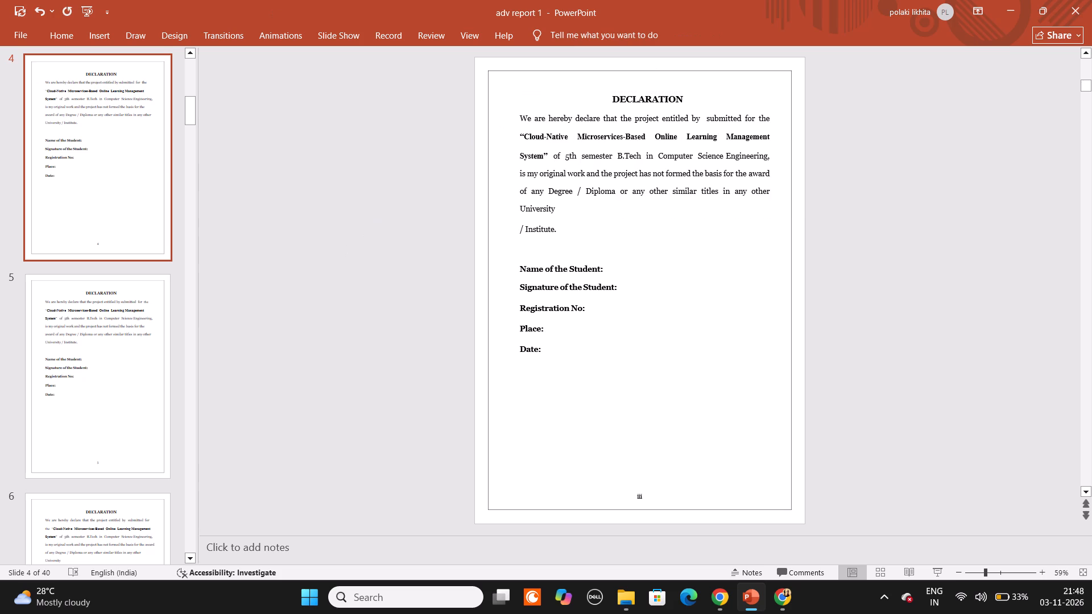
Left-align the body text of the Declaration on slide 3, down to the Institute line.
left_click_drag(521, 118, 554, 230)
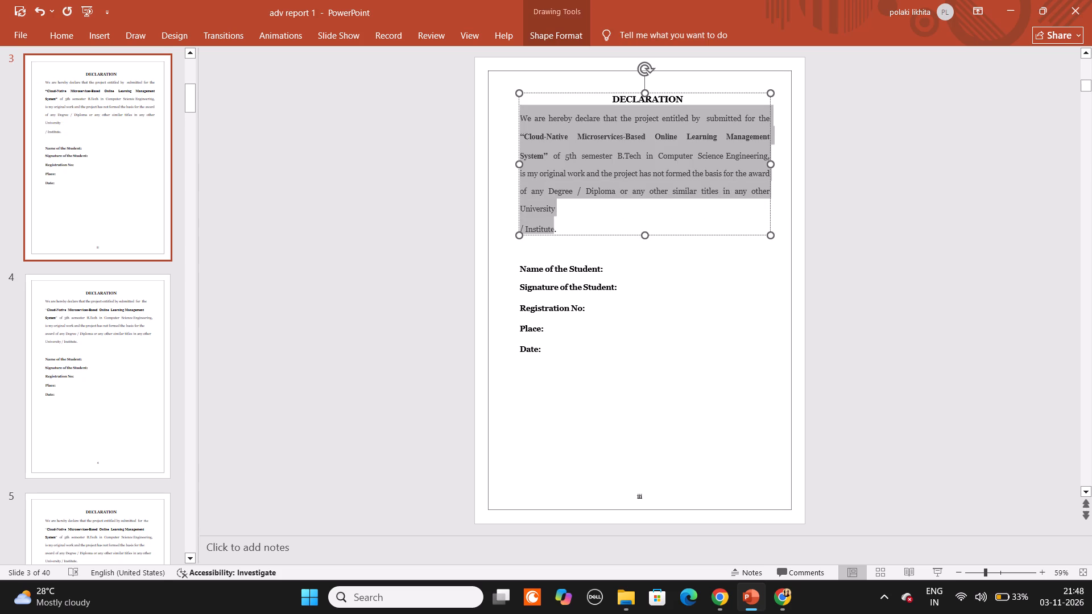
left_click_drag(554, 230, 557, 233)
left_click(620, 208)
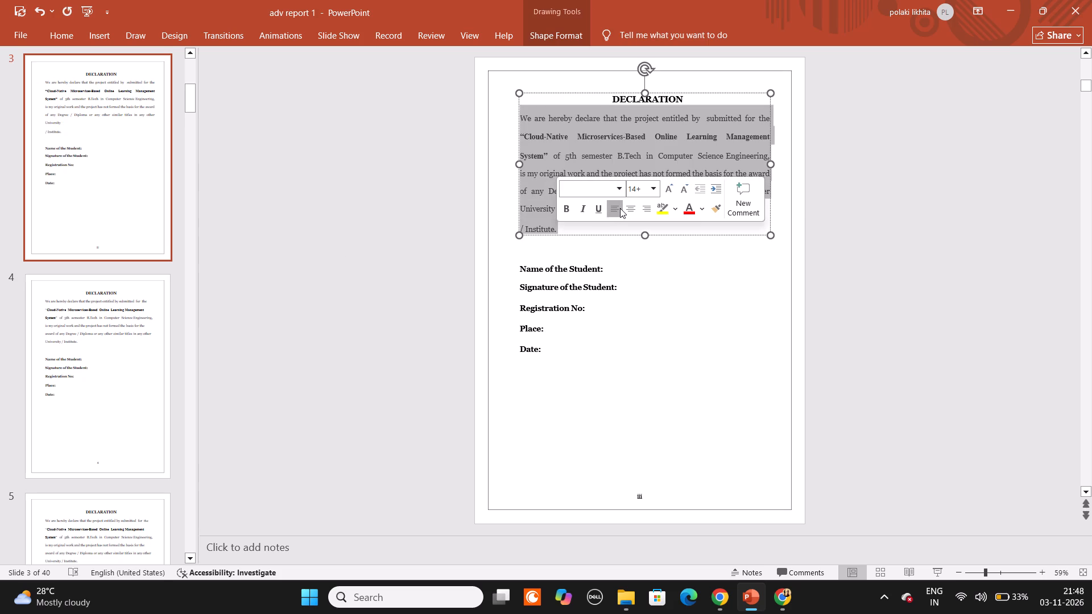
left_click(446, 225)
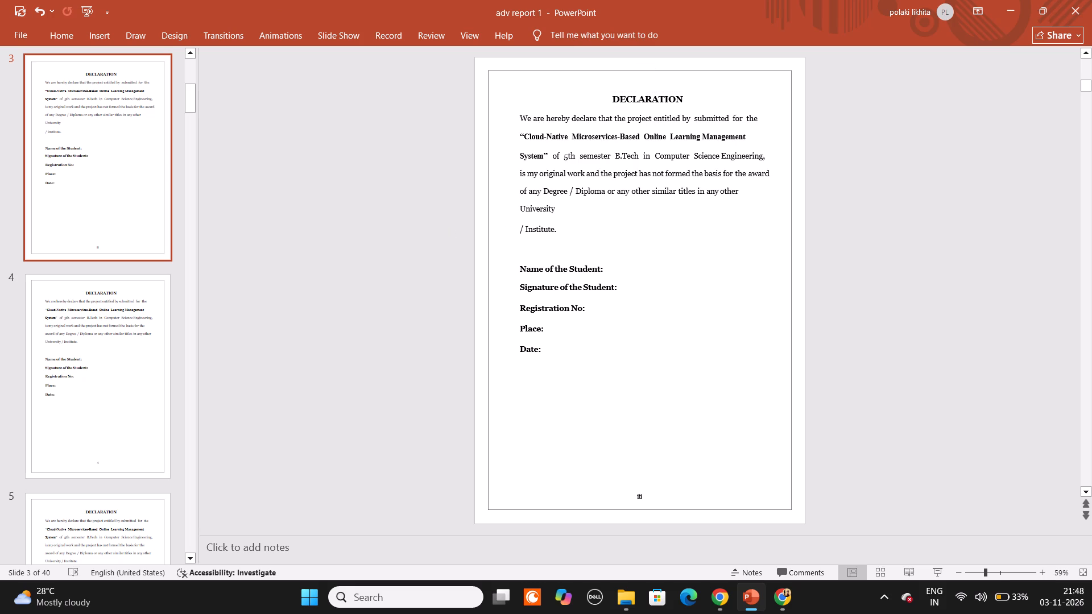
Join the separate "/ Institute." line onto the "University" line in the Declaration on slide 3.
left_click(142, 367)
left_click(102, 206)
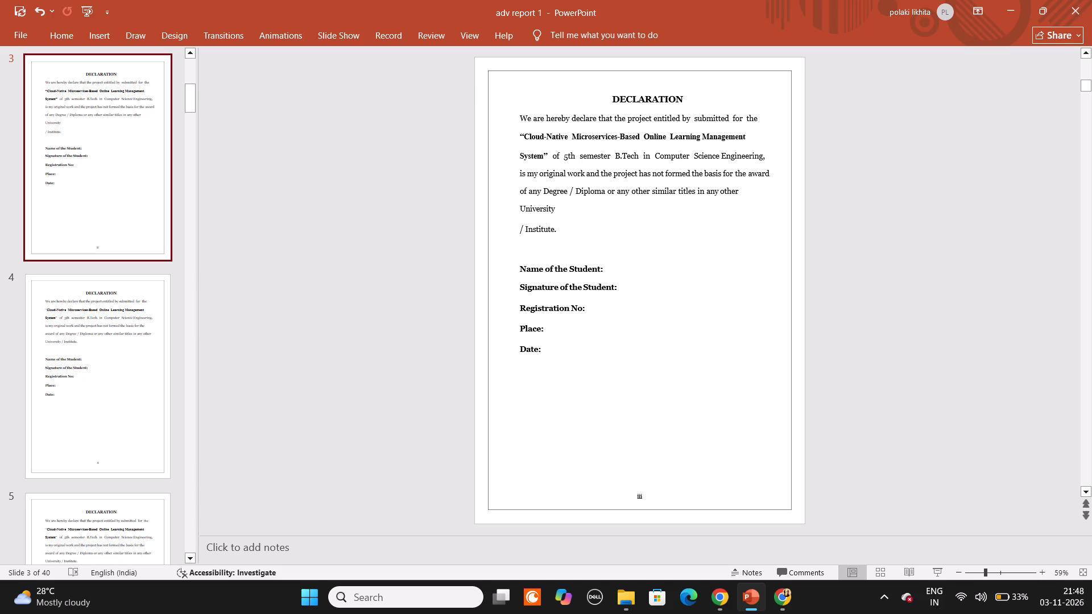
left_click(522, 230)
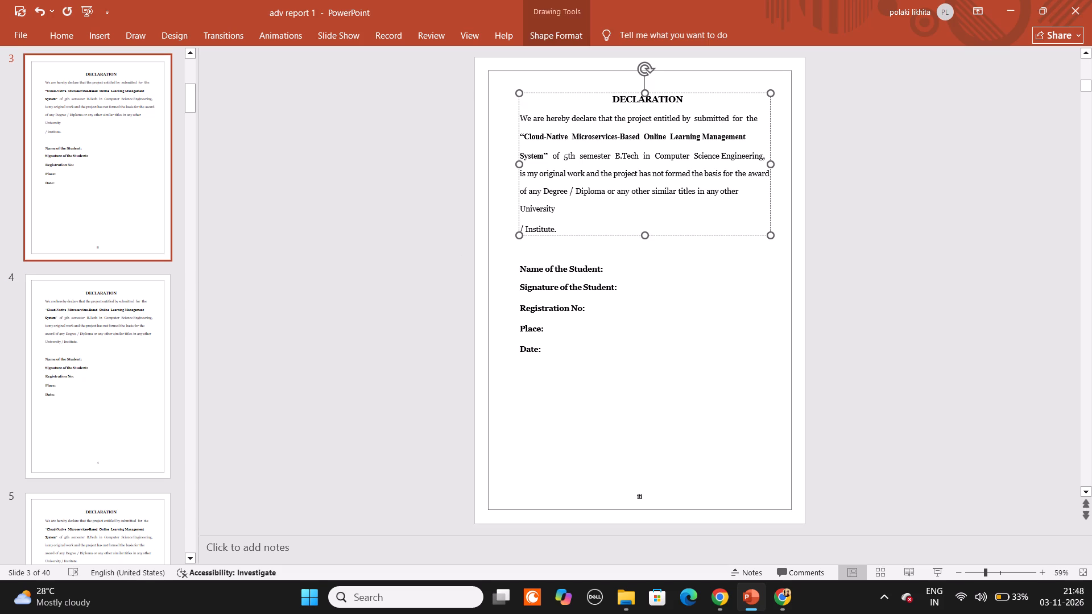
key("BackSpace")
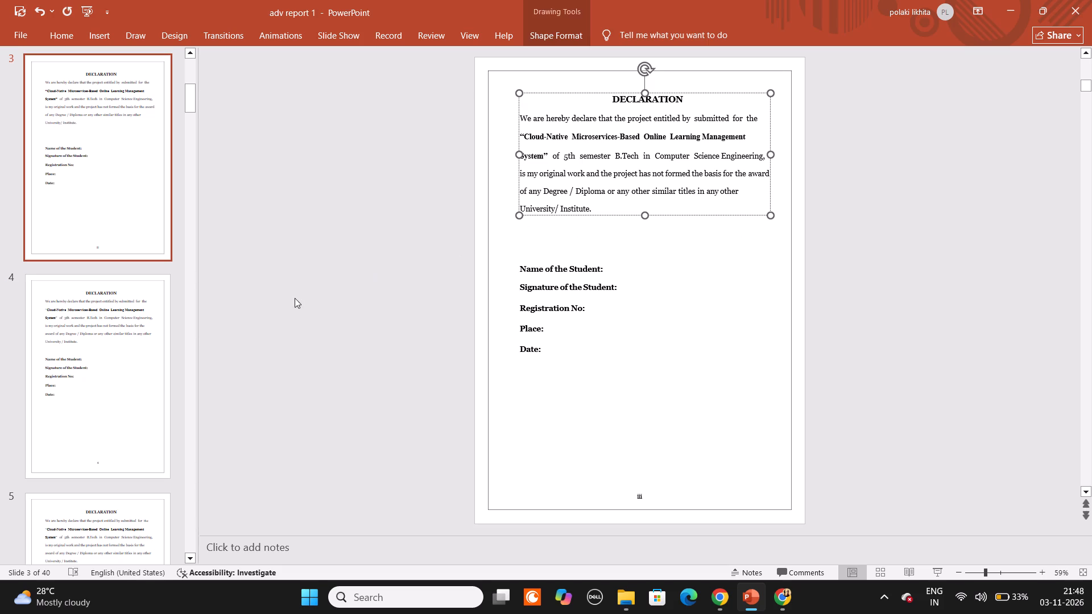
left_click(277, 312)
Left-align the opening certification paragraph of the Bonafide Certificate on slide 2.
key("Up")
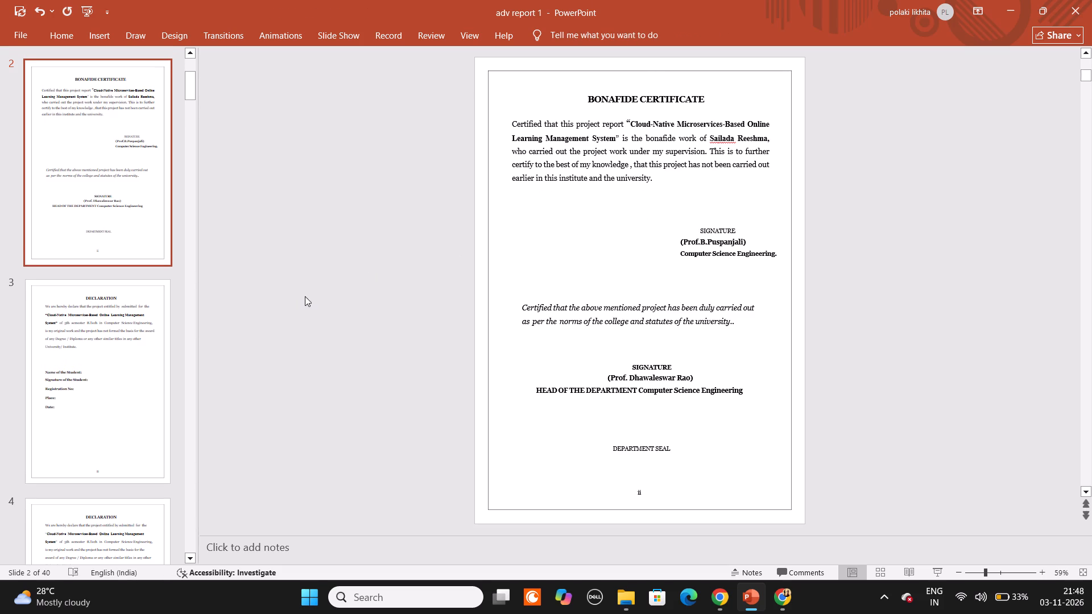
left_click_drag(511, 124, 659, 181)
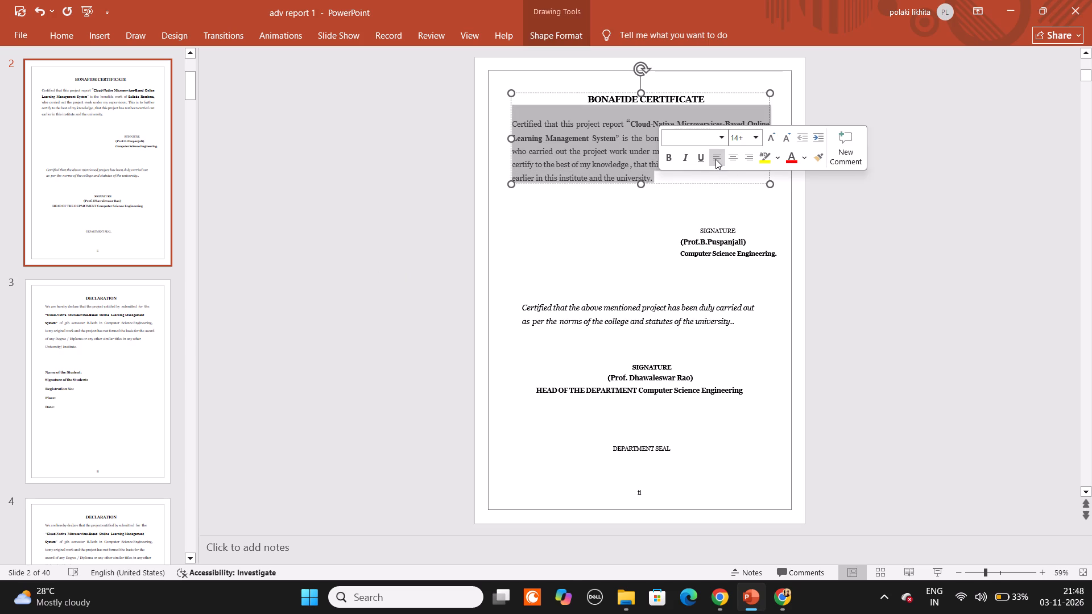
left_click(715, 159)
left_click(332, 262)
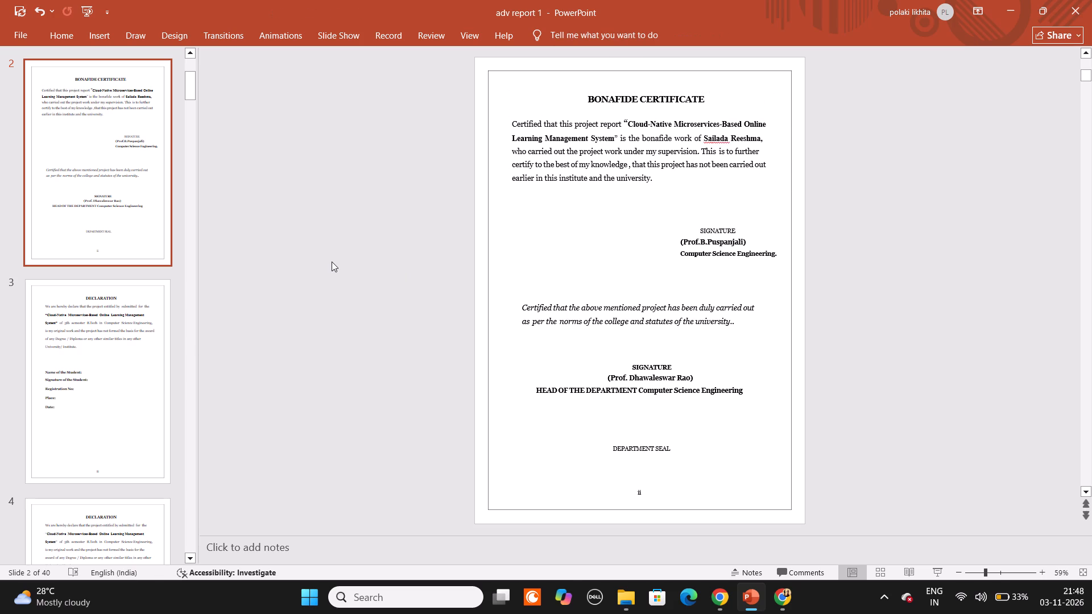
Look through the report from the title page to the start of Chapter 5, checking which pages the Chapter 4 sections are on.
key("Up")
key("Up")
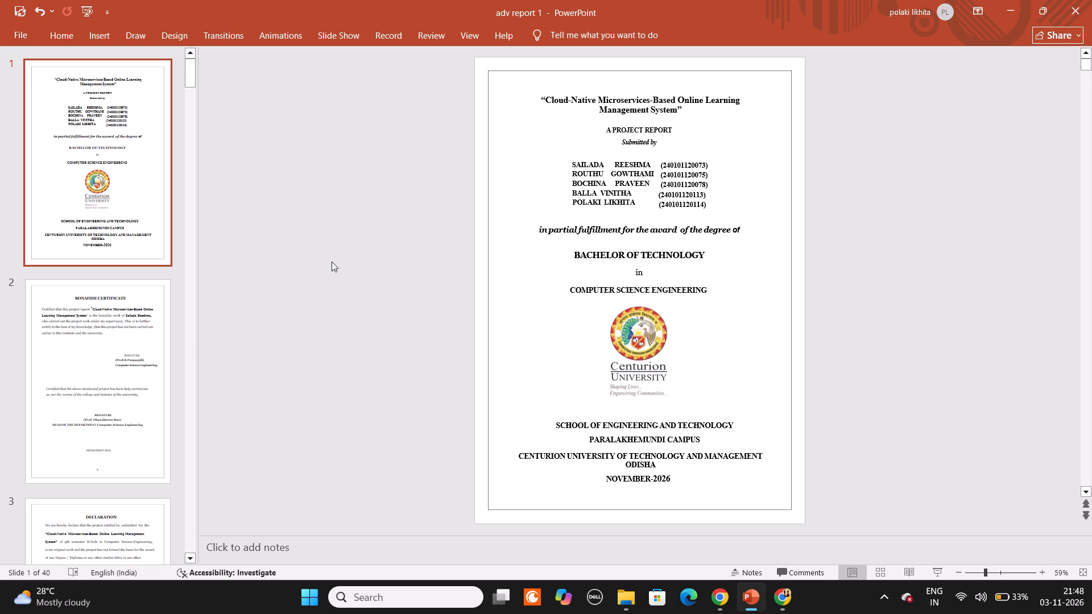
key("Down")
key("Down")
key("Down")
key("Down")
key("Down")
key("Down")
key("Down")
key("Down")
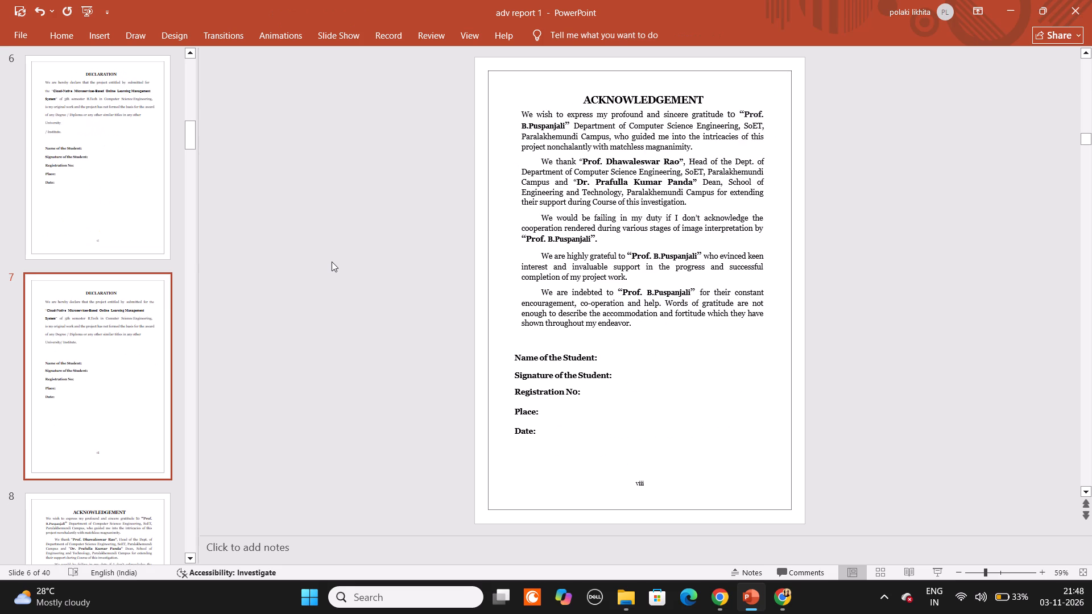
key("Down")
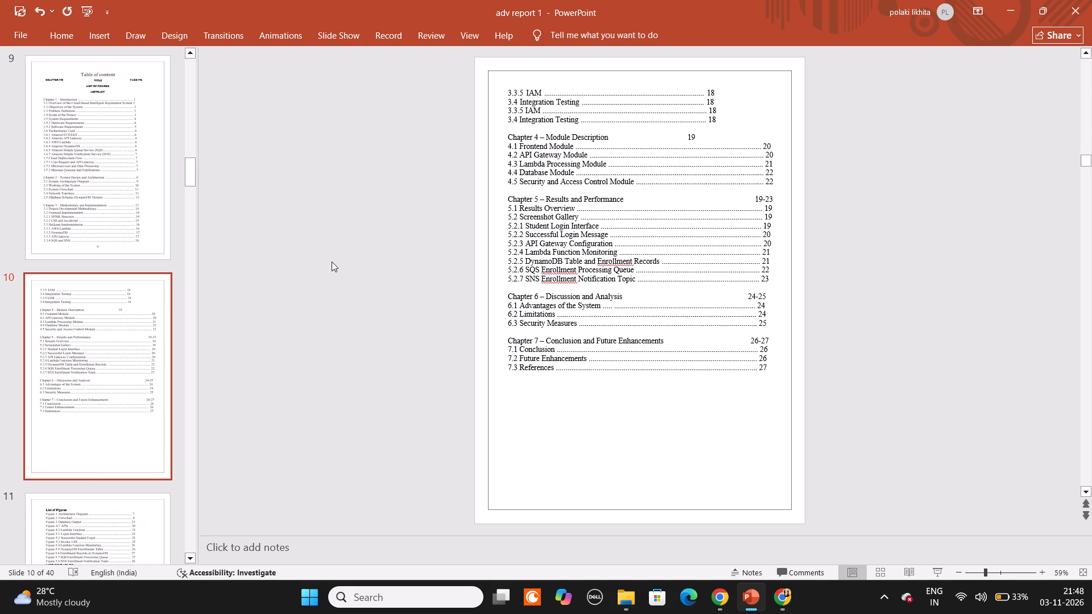
key("Down")
key("Down")
key("Down")
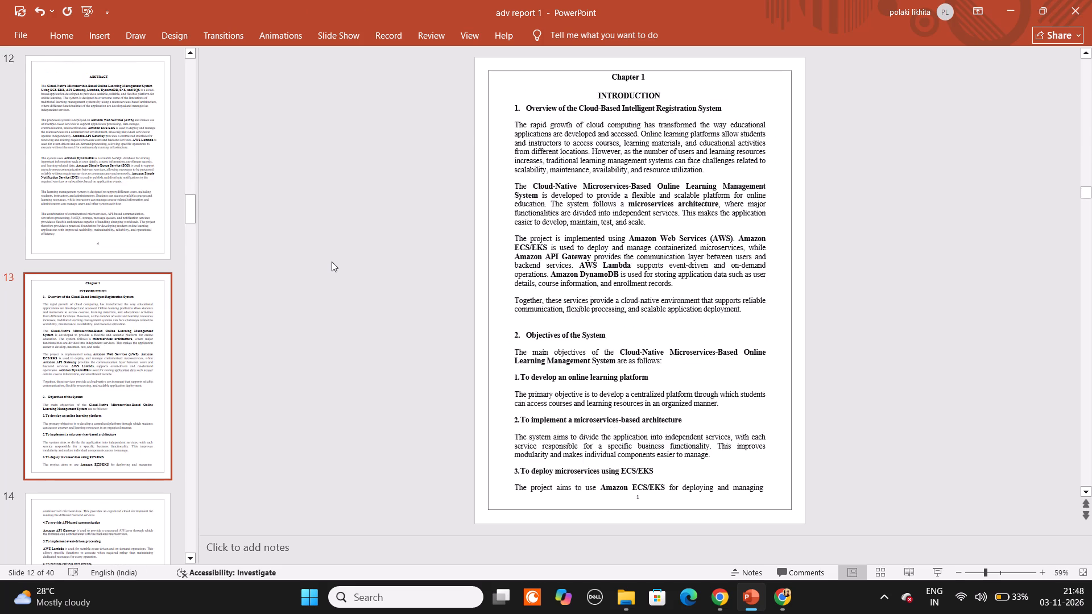
key("Down")
key("Down")
key("Down")
key("Down")
key("Down")
key("Down")
key("Down")
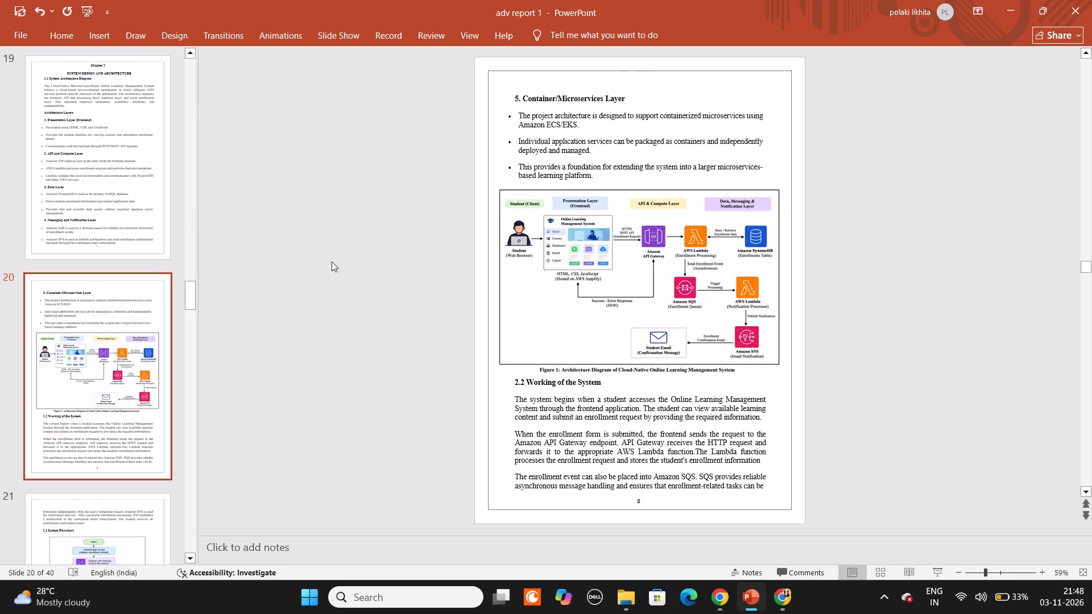
key("Down")
key("Down")
key("Down")
key("Down")
key("Down")
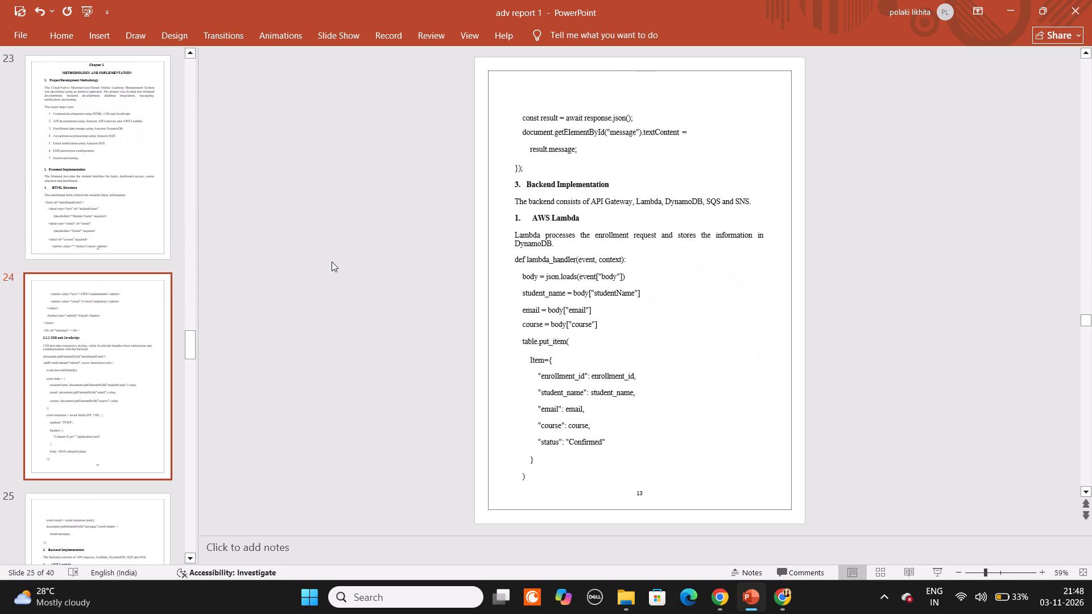
key("Down")
key("Down")
key("Down")
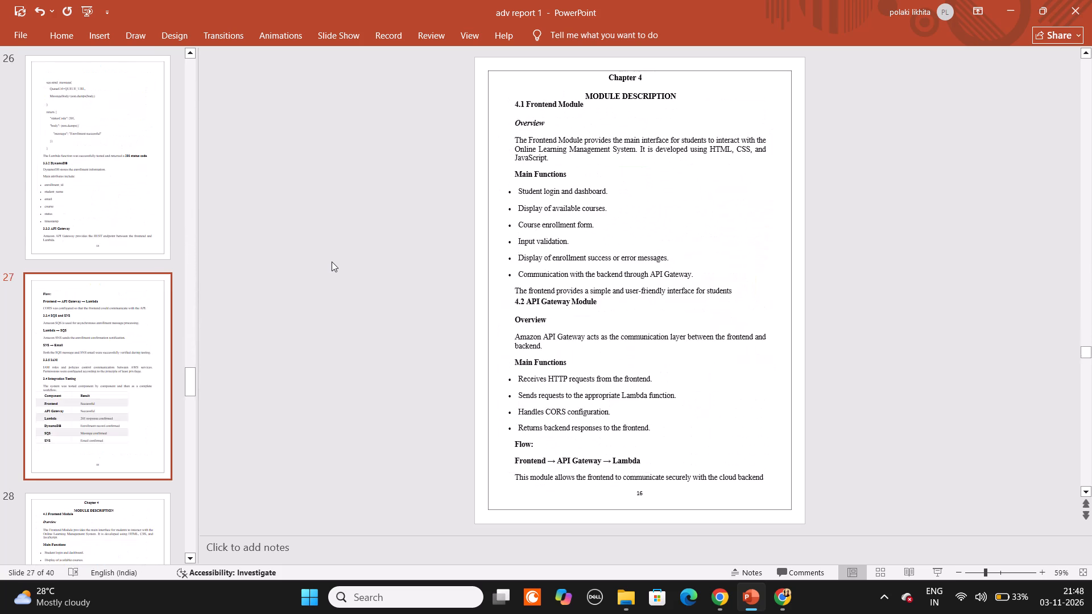
key("Down")
key("Up")
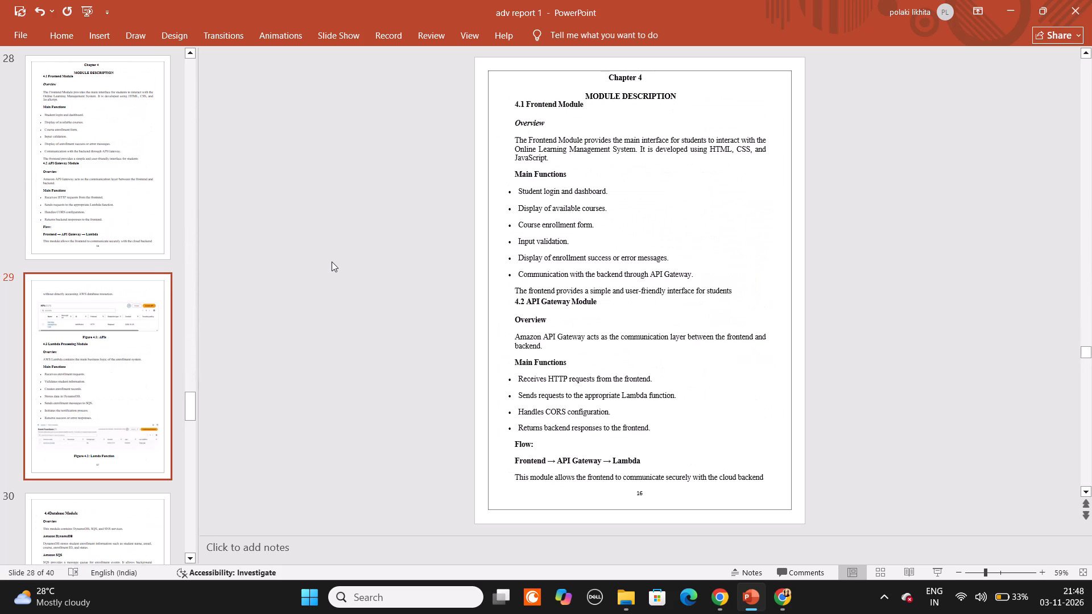
key("Down")
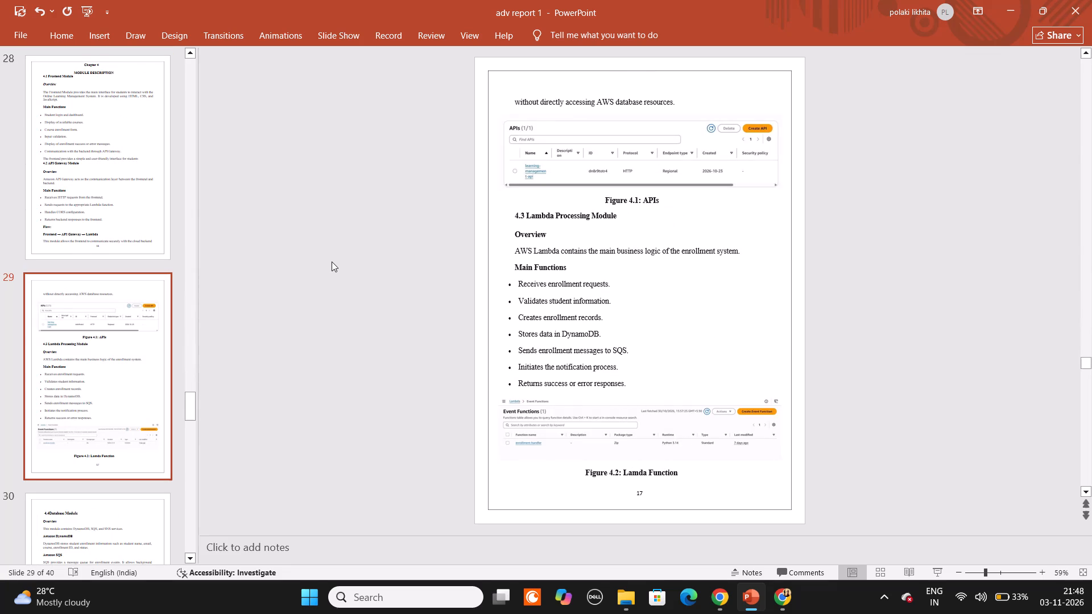
key("Down")
key("Down")
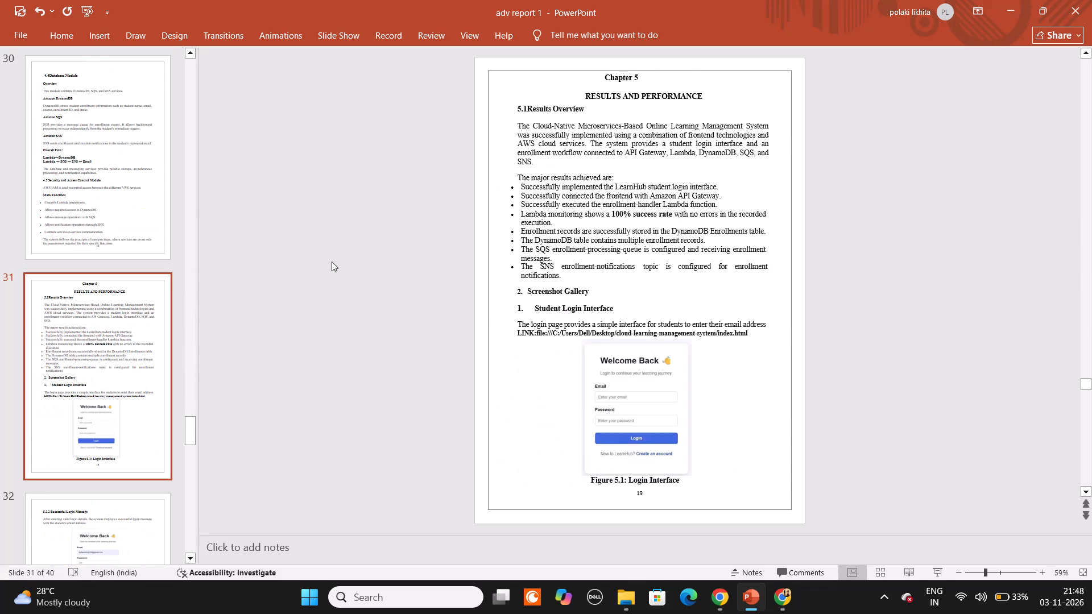
key("Up")
key("Up")
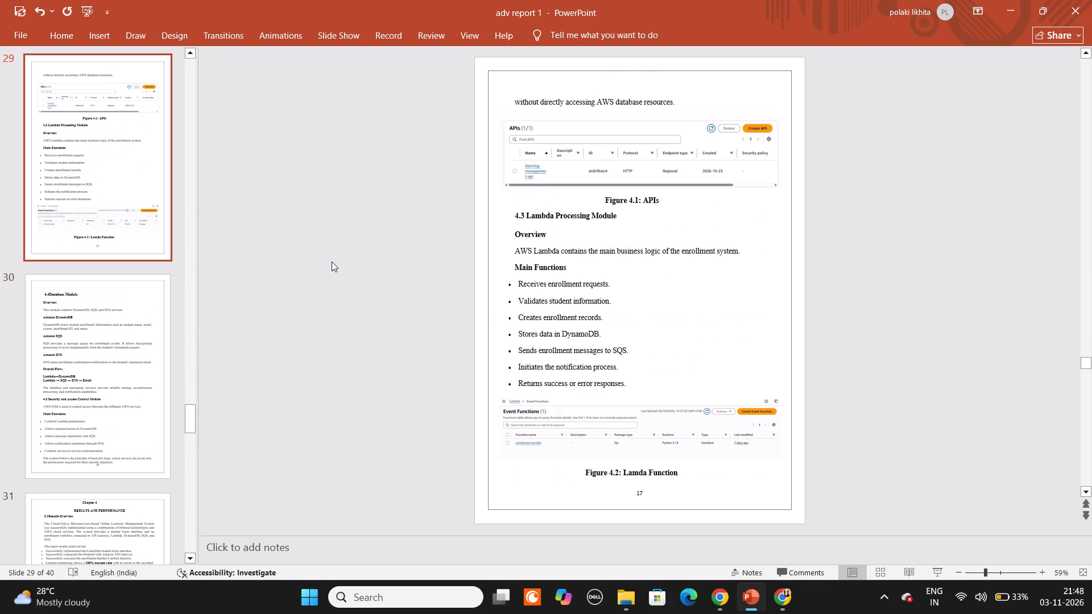
key("Down")
In the table of contents on slide 10, set the page numbers of 4.1 Frontend Module and 4.2 API Gateway Module to 16.
key("Up")
key("Up")
key("Up")
key("Up")
key("Up")
key("Up")
key("Up")
key("Up")
key("Up")
key("Up")
key("Up")
key("Up")
key("Up")
key("Up")
key("Up")
key("Up")
key("Up")
key("Up")
key("Up")
key("Up")
key("Up")
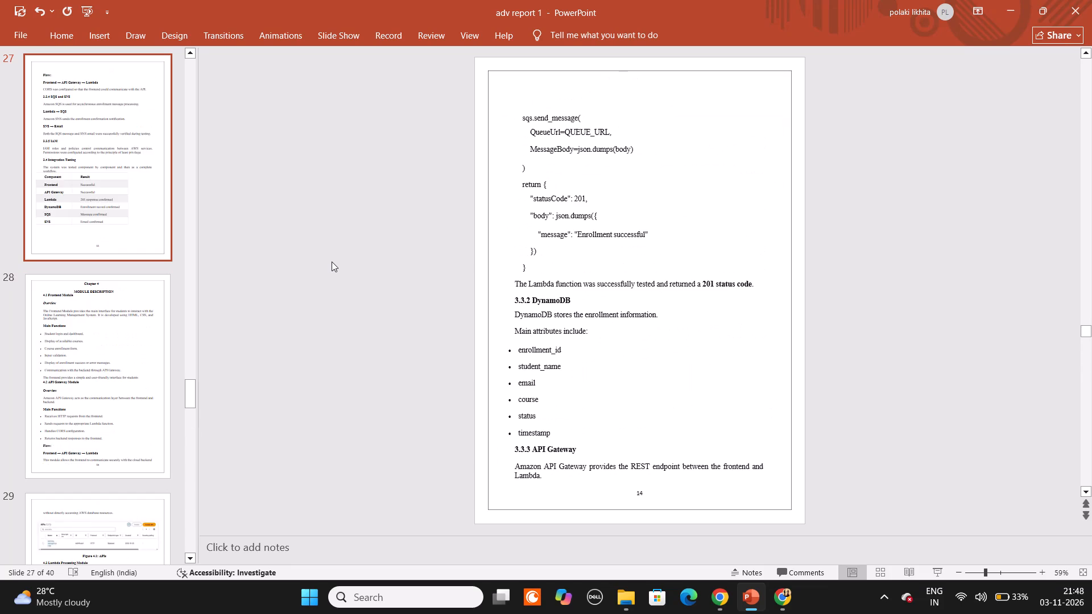
key("Up")
key("Up")
key("Up")
key("Up")
key("Up")
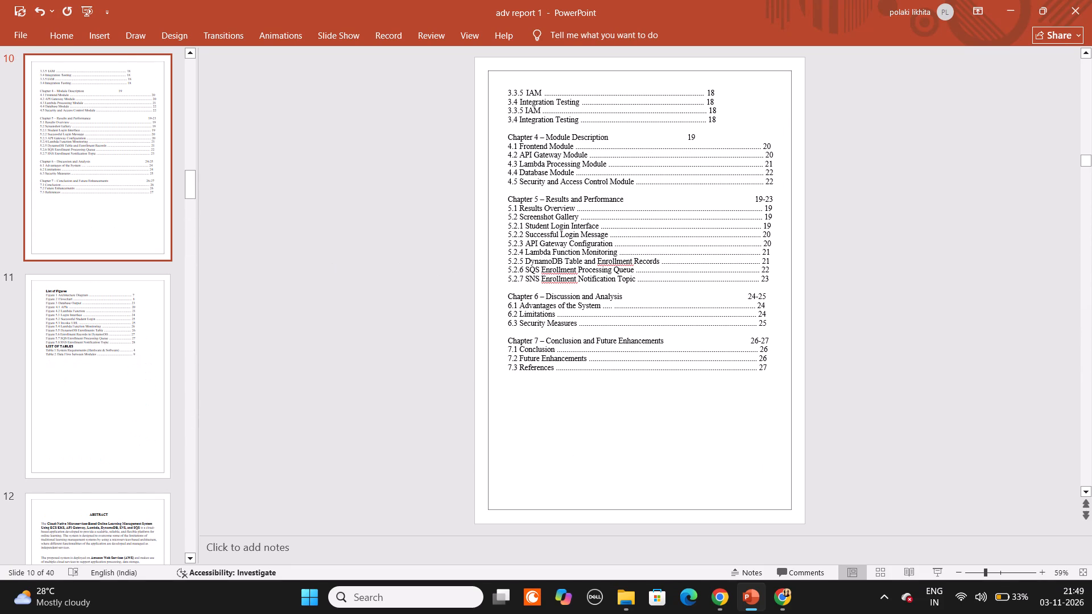
left_click(770, 146)
key("BackSpace")
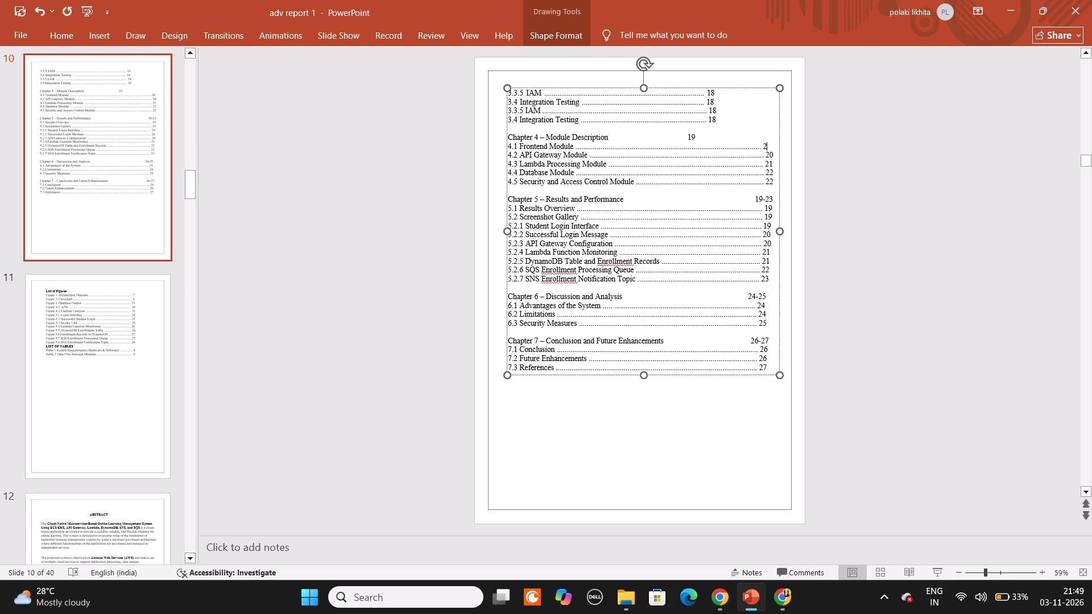
key("BackSpace")
type("16")
key("Down")
key("Right")
key("BackSpace")
key("BackSpace")
key("1")
key("6")
Set the page numbers of the 4.3 Lambda Processing Module and 4.4 Database Module contents entries to 17.
key("Down")
key("BackSpace")
key("BackSpace")
type("17")
key("Down")
key("BackSpace")
key("BackSpace")
type("17")
Set the page number of the 4.5 Security and Access Control Module contents entry to 18.
key("Down")
key("Right")
key("Right")
key("Left")
key("Left")
key("BackSpace")
key("BackSpace")
type("18")
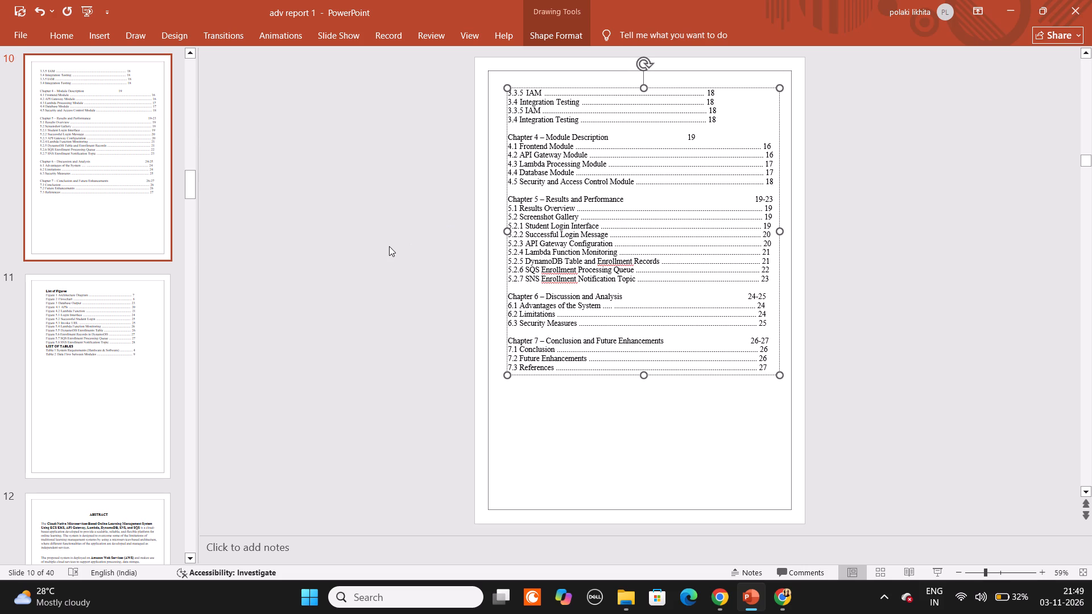
Look through the report up to the 4.4 and 4.5 module sections to check their page numbers, and return to the contents on slide 10.
left_click(386, 248)
key("Down")
key("Down")
key("Down")
key("Down")
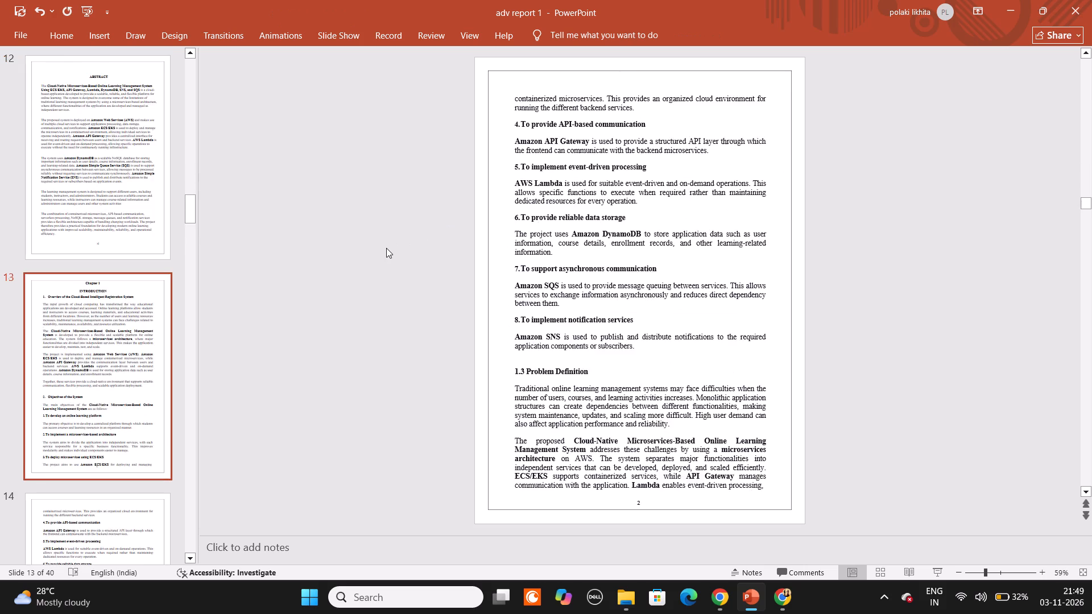
key("Down")
key("Down")
key("Down")
key("Down")
key("Down")
key("Down")
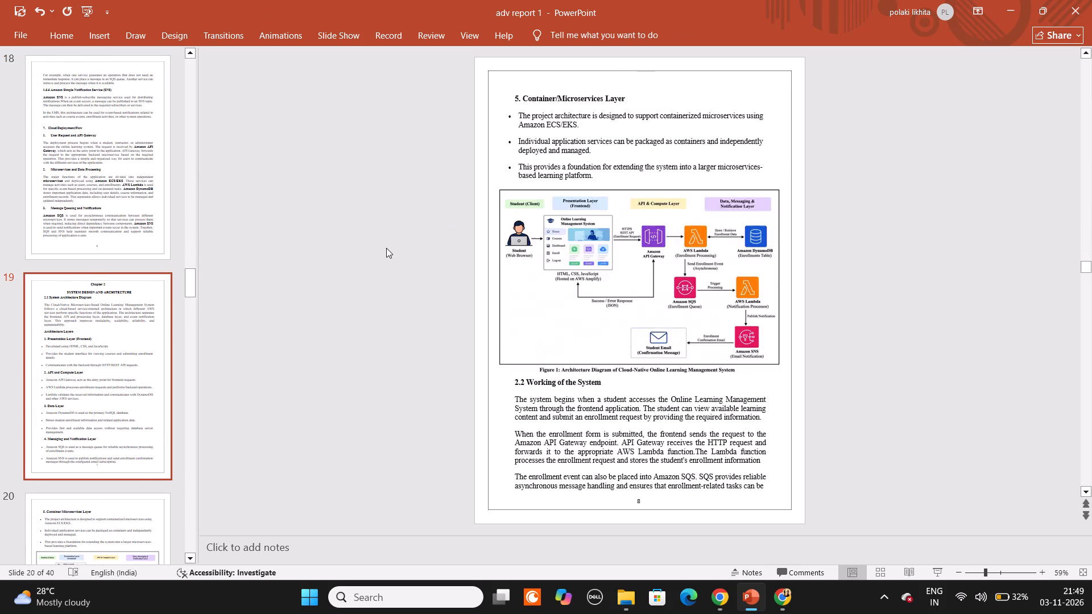
key("Down")
key("Down")
key("Down")
key("Down")
key("Down")
key("Down")
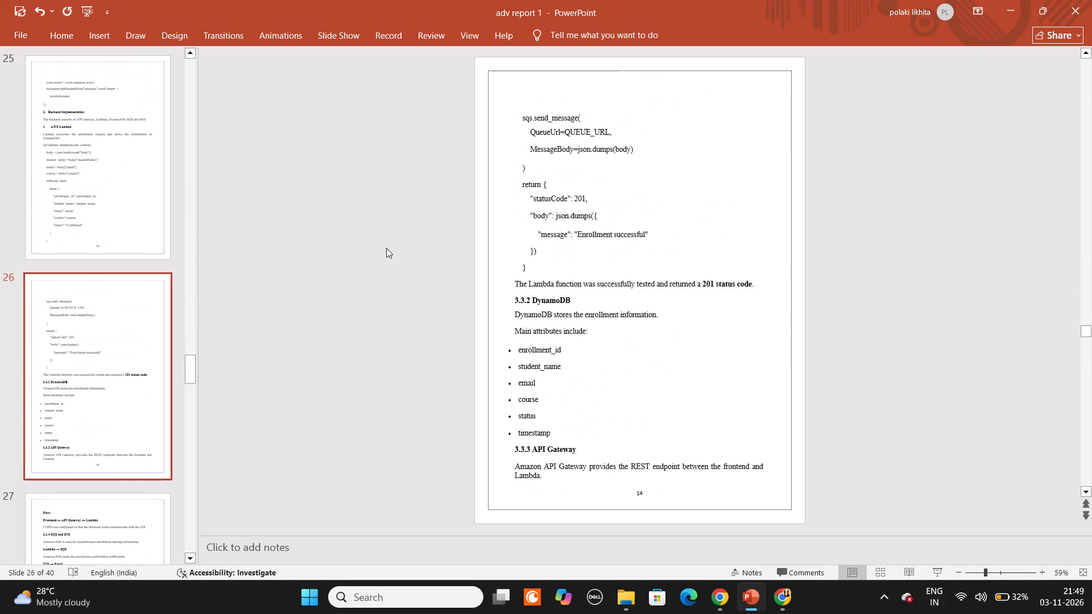
key("Down")
key("Down")
key("Down")
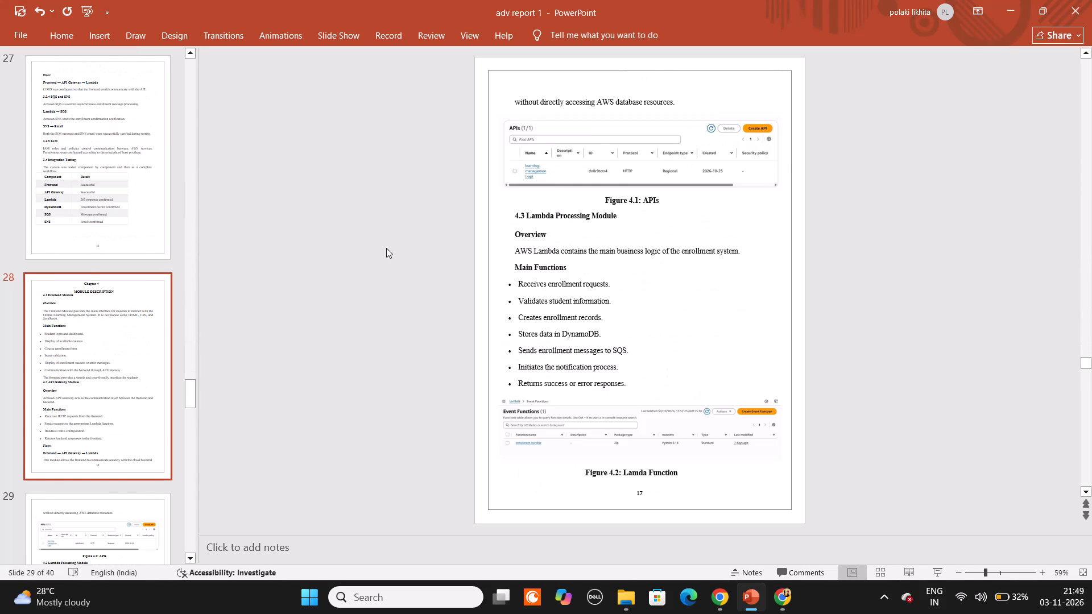
key("Down")
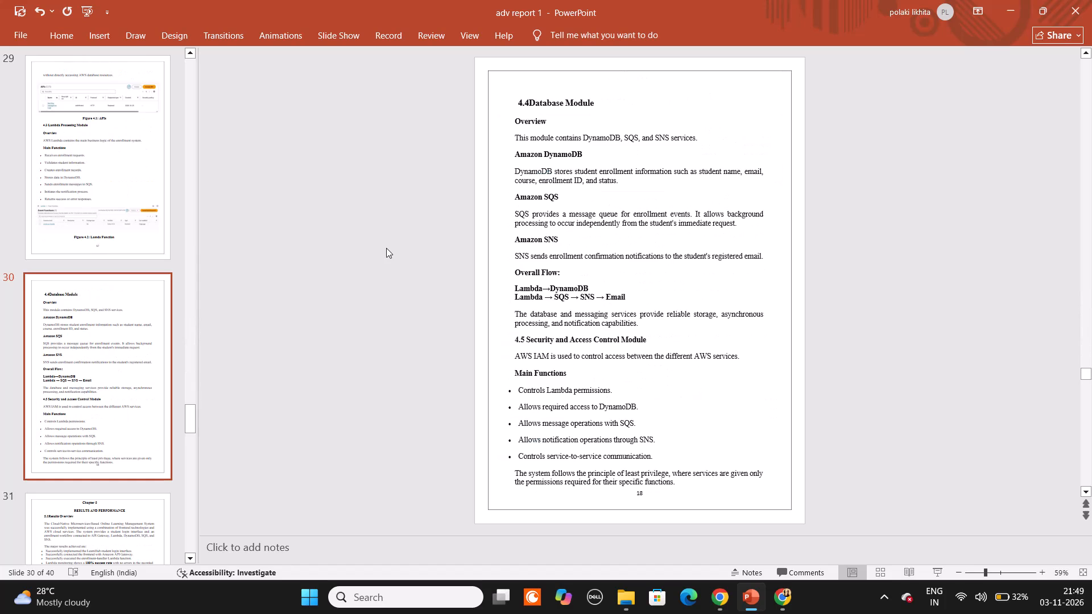
key("Up")
key("Up")
key("Up")
key("Up")
key("Up")
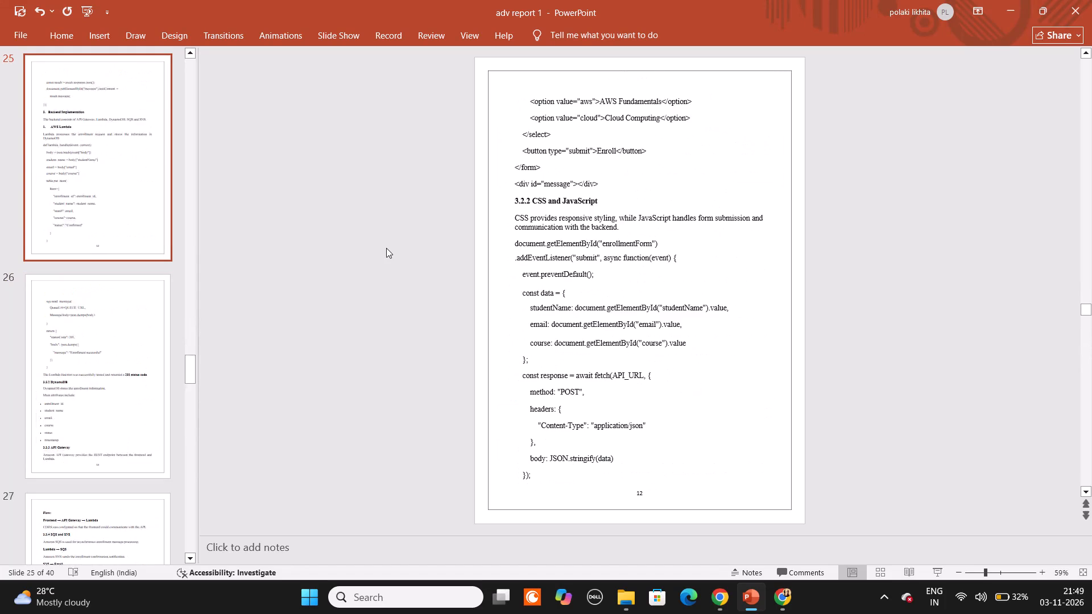
key("Up")
key("Up")
key("Up")
key("Up")
key("Up")
key("Up")
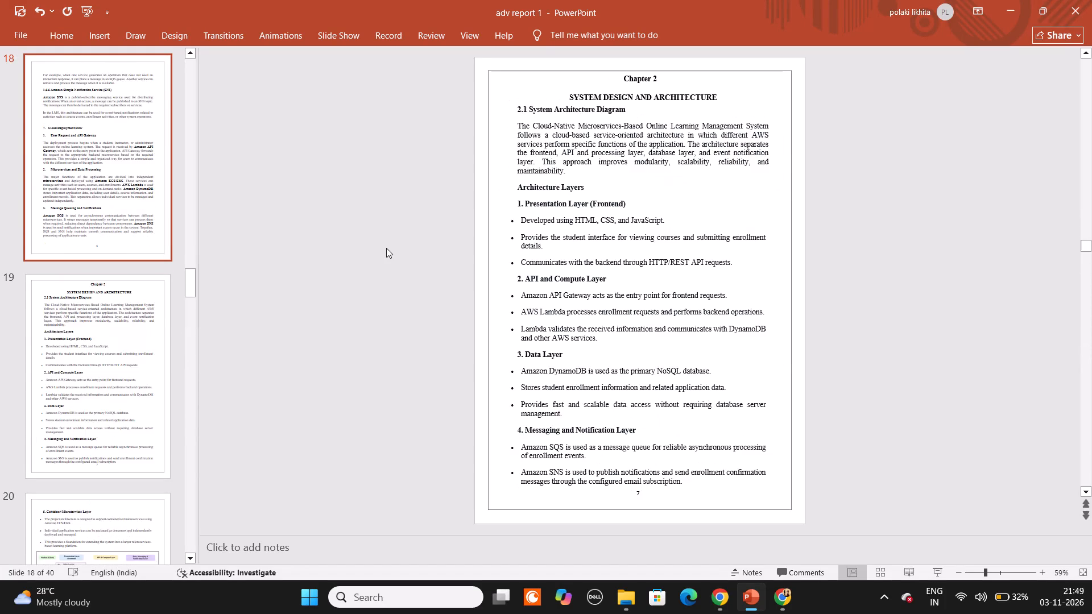
key("Up")
key("Up")
key("Up")
key("Up")
key("Up")
key("Up")
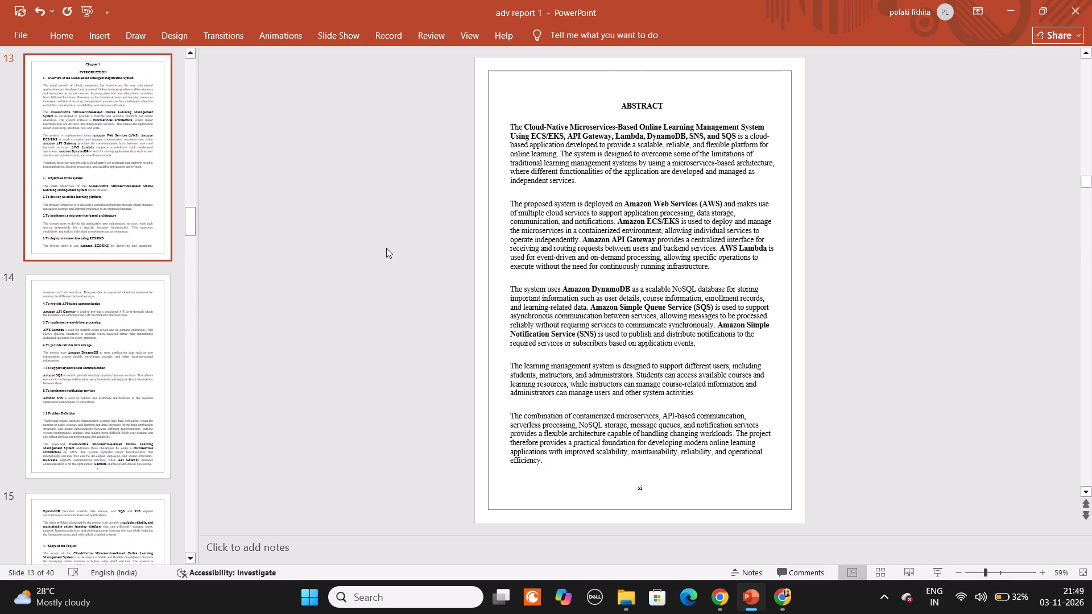
key("Up")
key("Up")
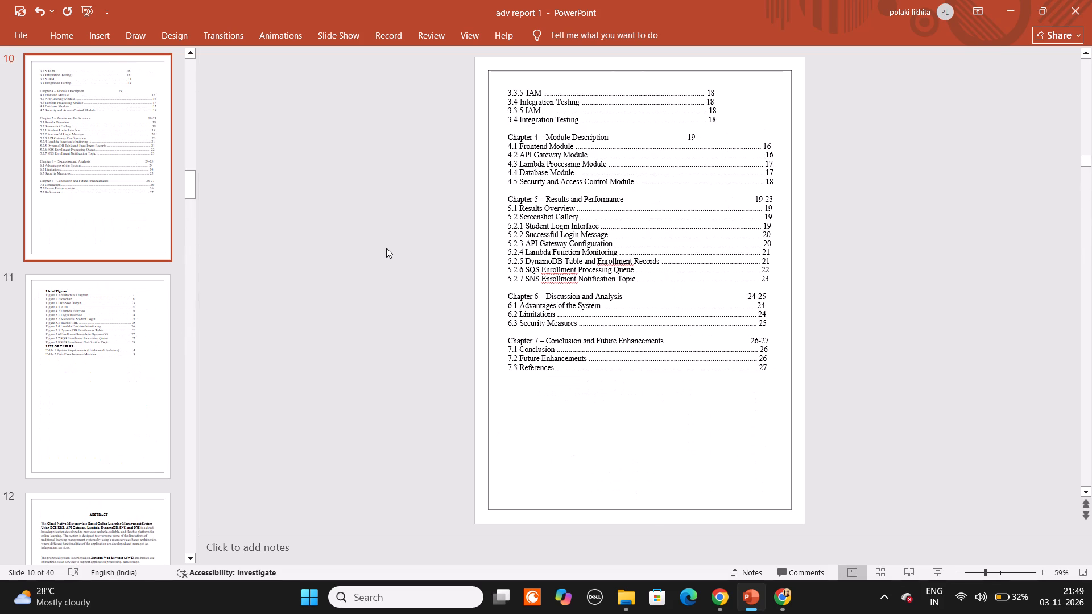
Set the page number of the 4.4 Database Module contents entry to 18.
left_click(771, 171)
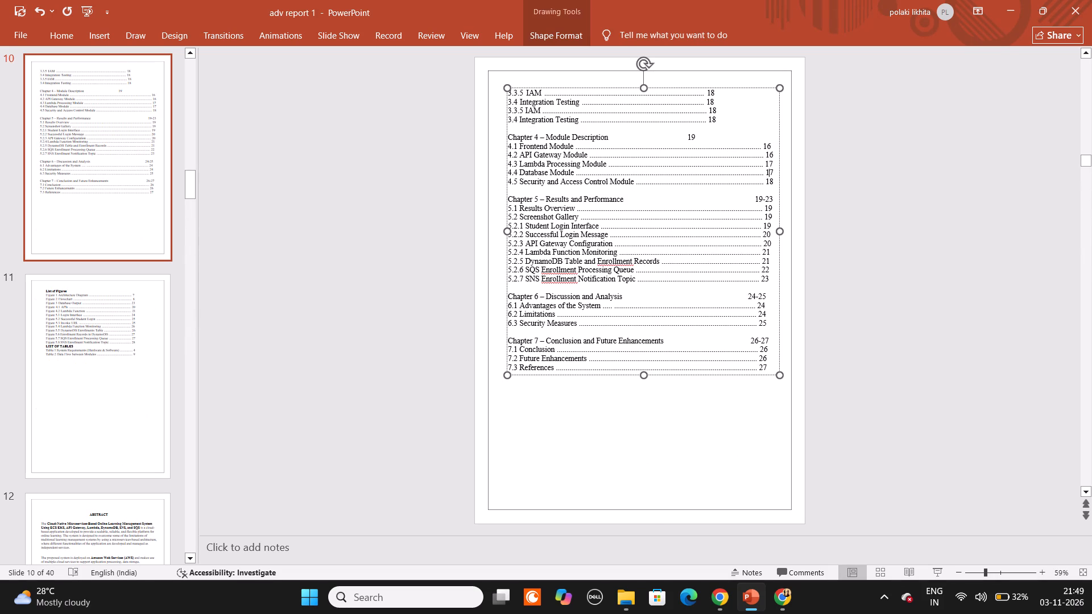
key("Right")
key("BackSpace")
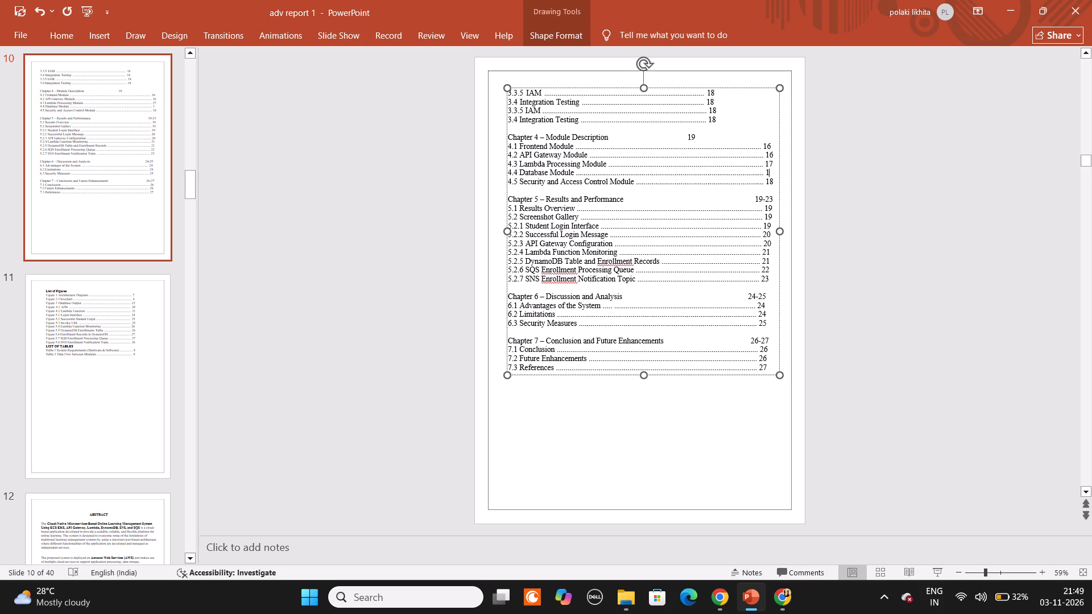
key("8")
left_click(397, 258)
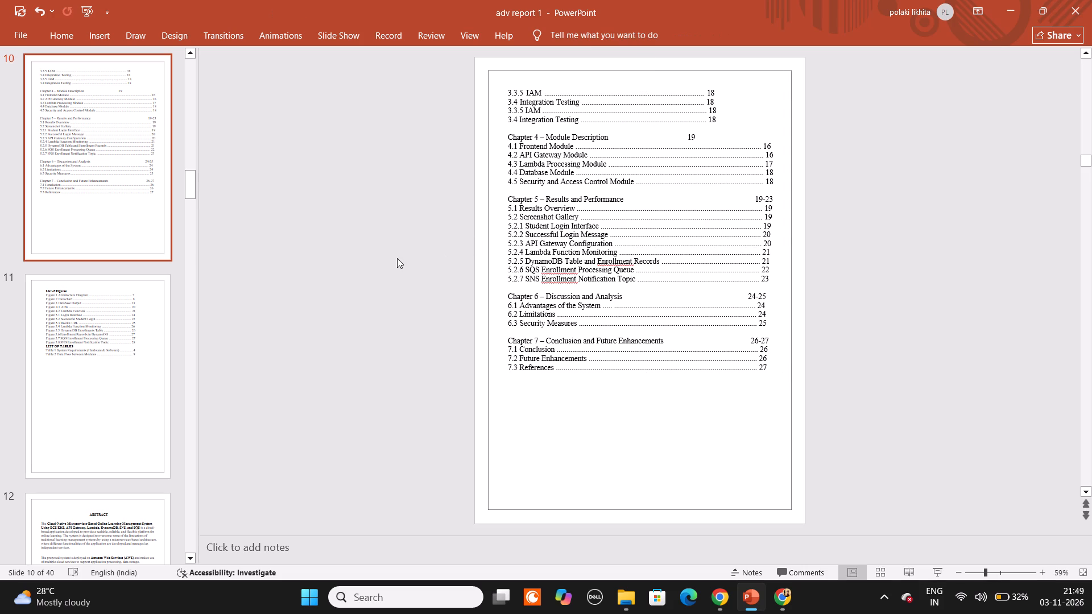
Set the page range of the Chapter 4 – Module Description contents entry to 16-18.
left_click(697, 137)
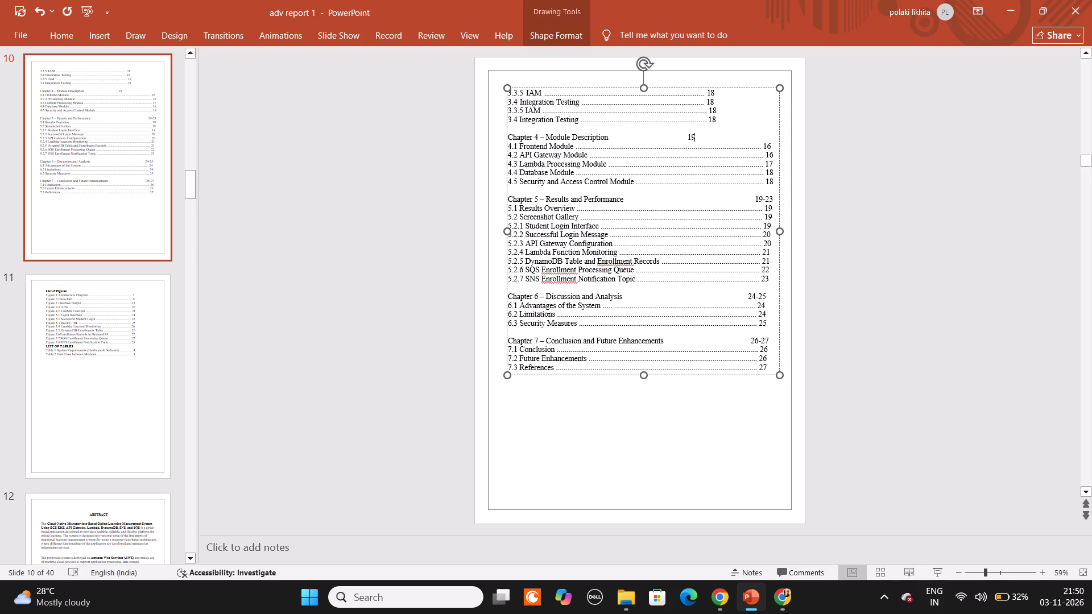
key("BackSpace")
type("6-18")
Pad the Chapter 4 heading with spaces before its page range to line it up with the page-number column.
key("Left")
key("Left")
key("Left")
key("Left")
key("Left")
key("space")
key("space")
key("space")
key("space")
key("space")
key("space")
key("space")
key("space")
key("space")
key("space")
key("space")
key("space")
key("space")
key("space")
key("space")
key("space")
key("space")
key("space")
key("space")
key("space")
key("space")
key("space")
key("space")
key("space")
key("space")
Shorten the dot leaders of contents entries 4.2 to 4.5 by one dot each to align their page numbers.
key("Down")
key("Down")
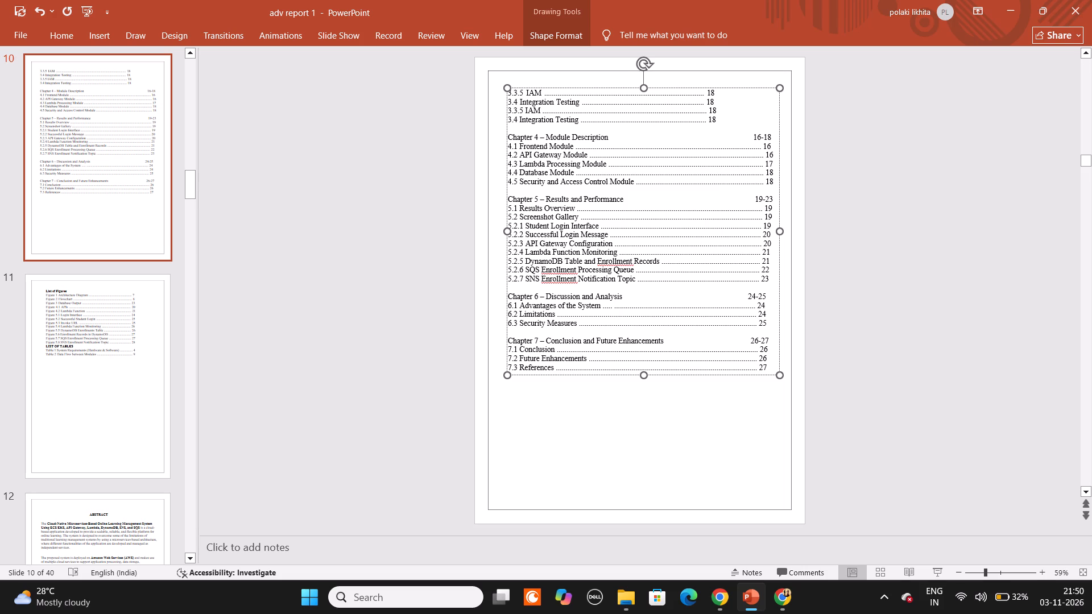
key("BackSpace")
key("Down")
key("Down")
key("BackSpace")
key("Up")
key("BackSpace")
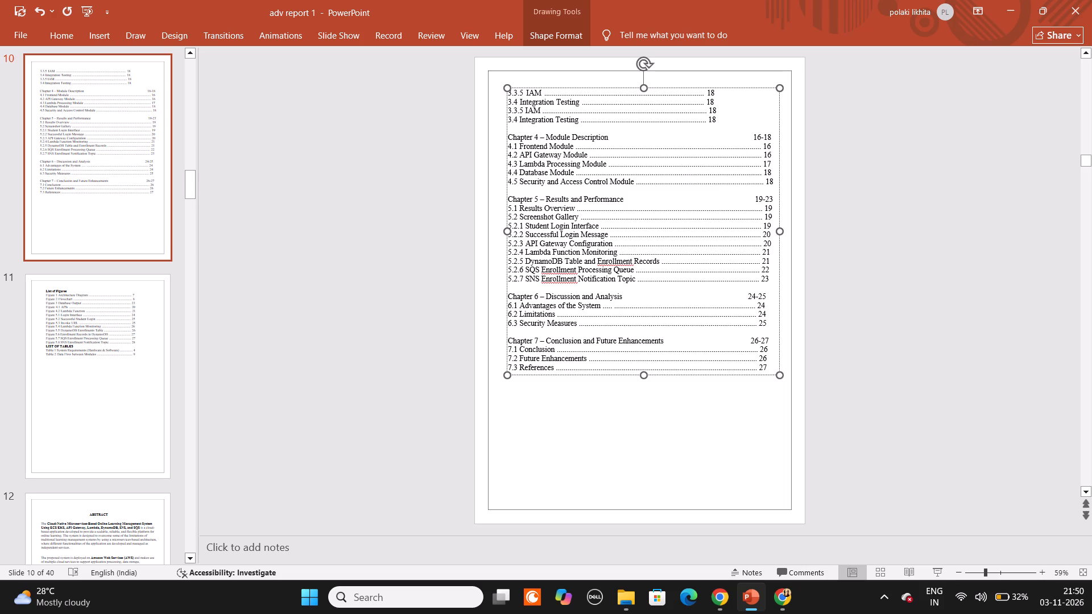
key("Down")
key("Down")
key("BackSpace")
left_click(379, 248)
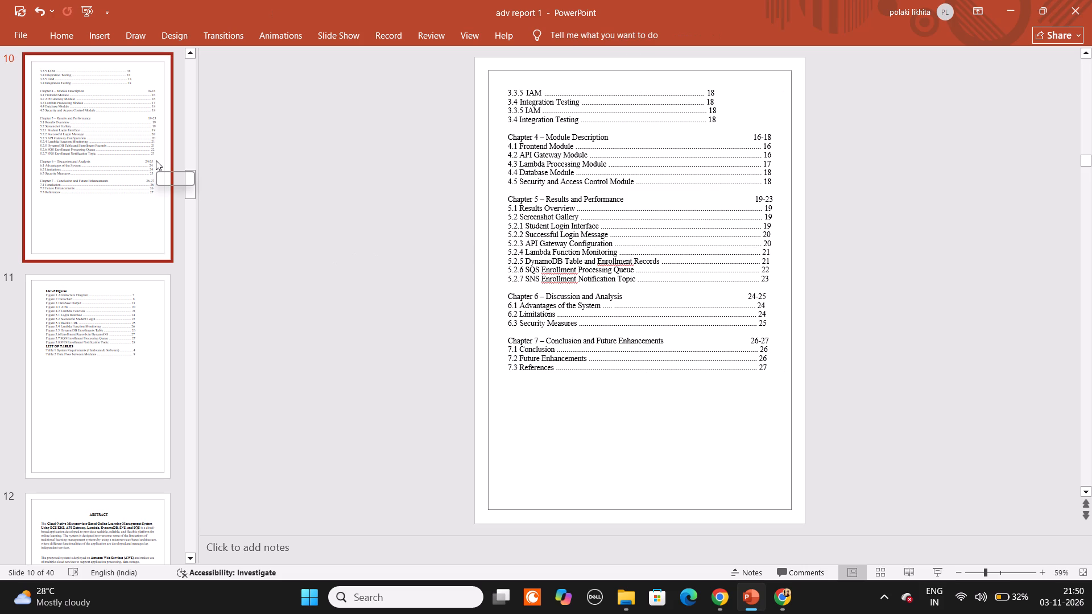
Examine the Chapter 3 pages to find the page on which each of its sections falls.
key("Up")
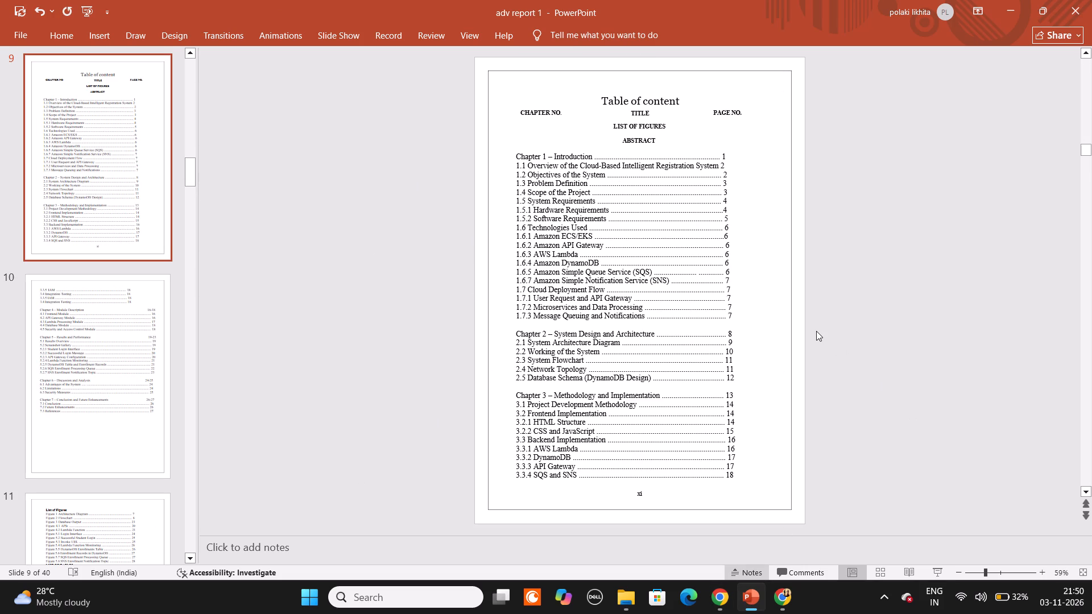
scroll(817, 332, "down", 2)
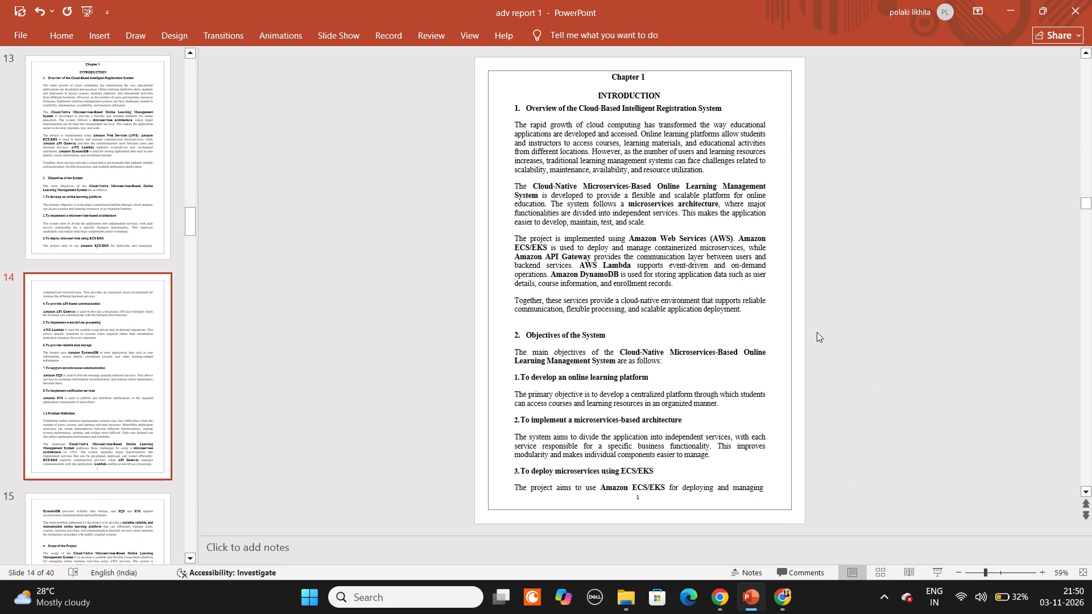
scroll(817, 332, "down", 3)
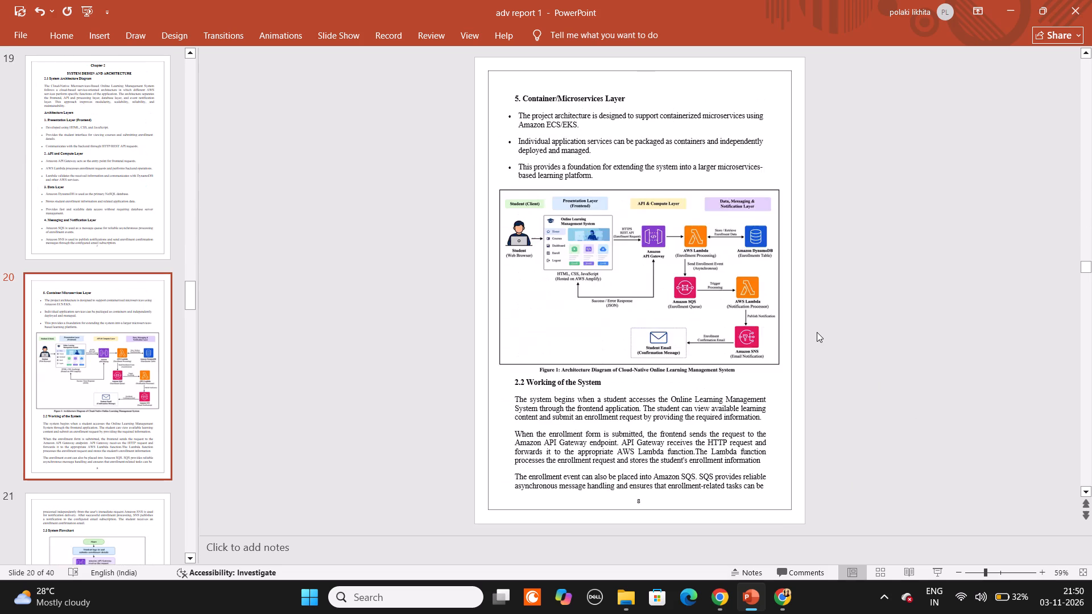
scroll(817, 332, "down", 1)
key("Down")
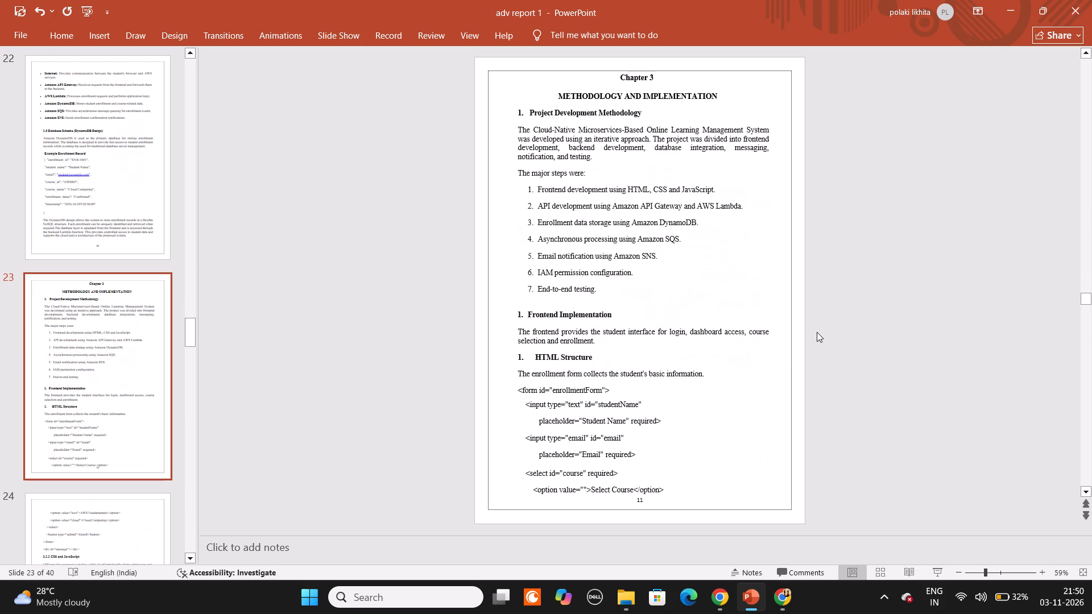
key("Down")
key("Down")
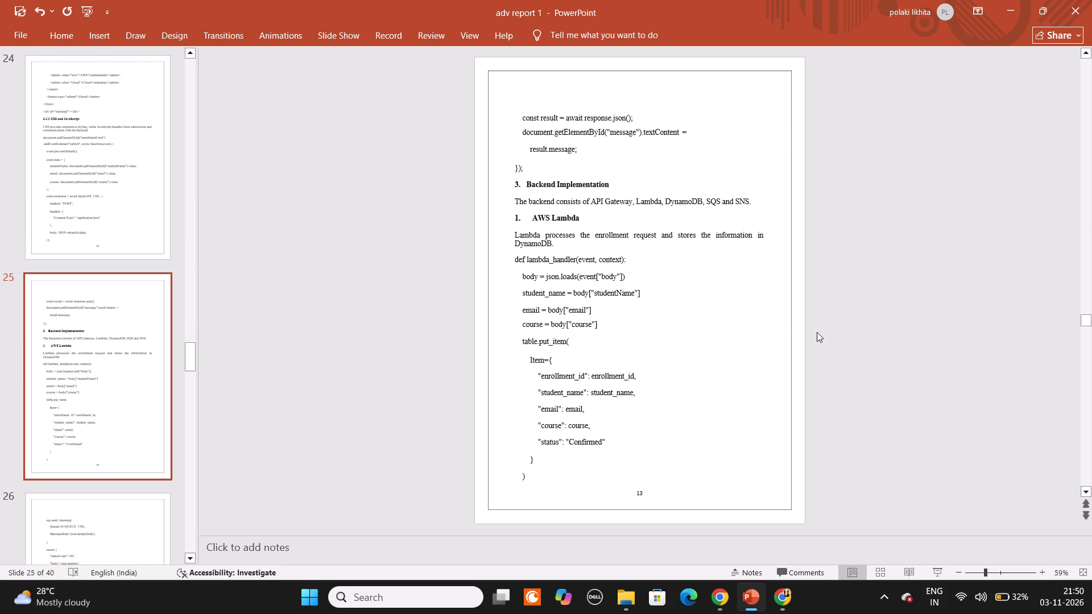
key("Up")
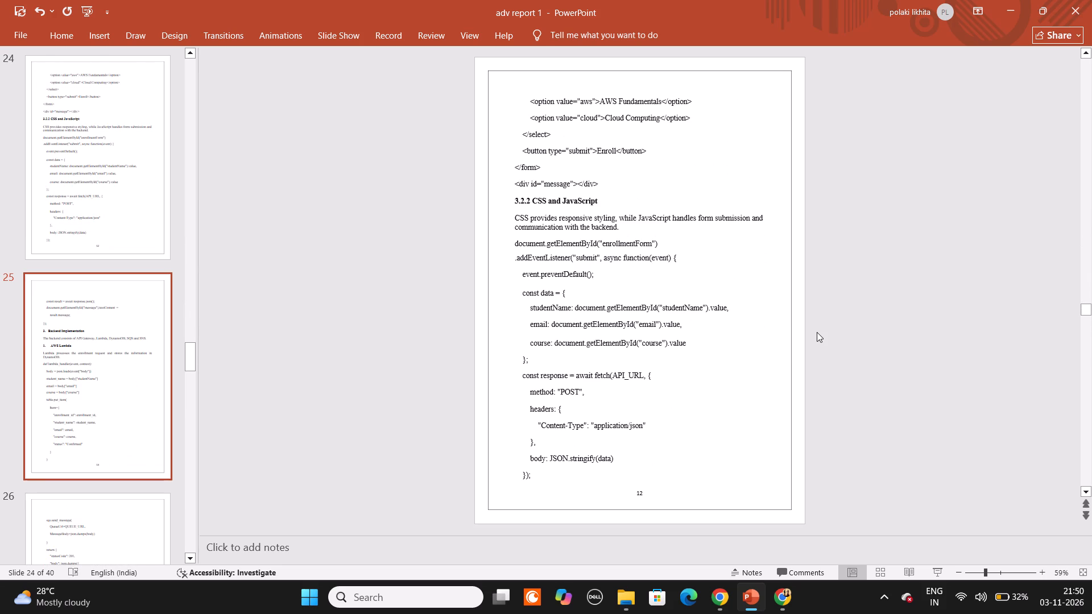
key("Up")
key("Down")
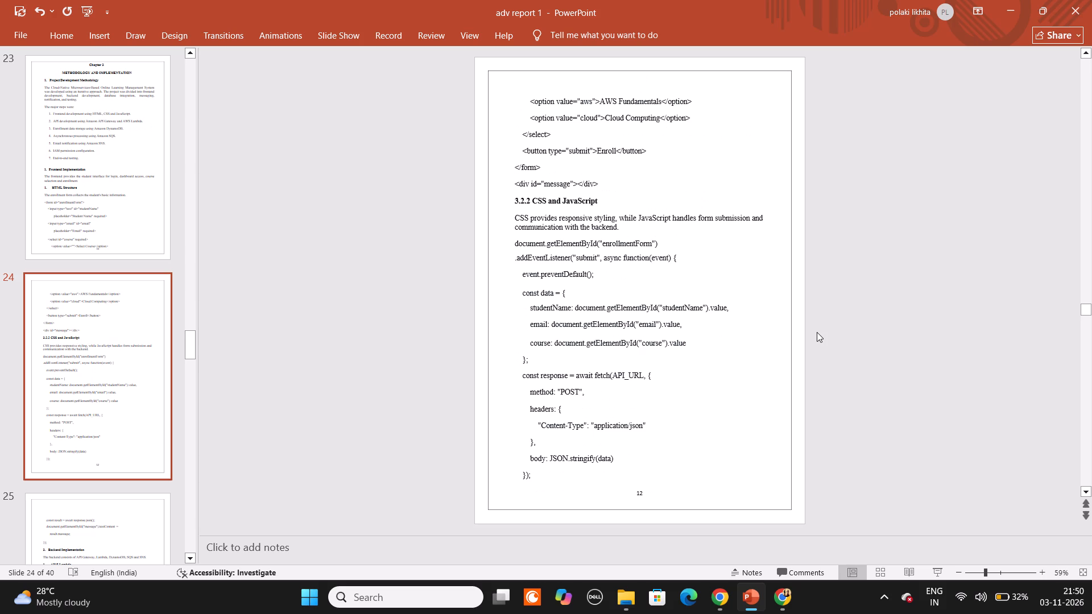
key("Down")
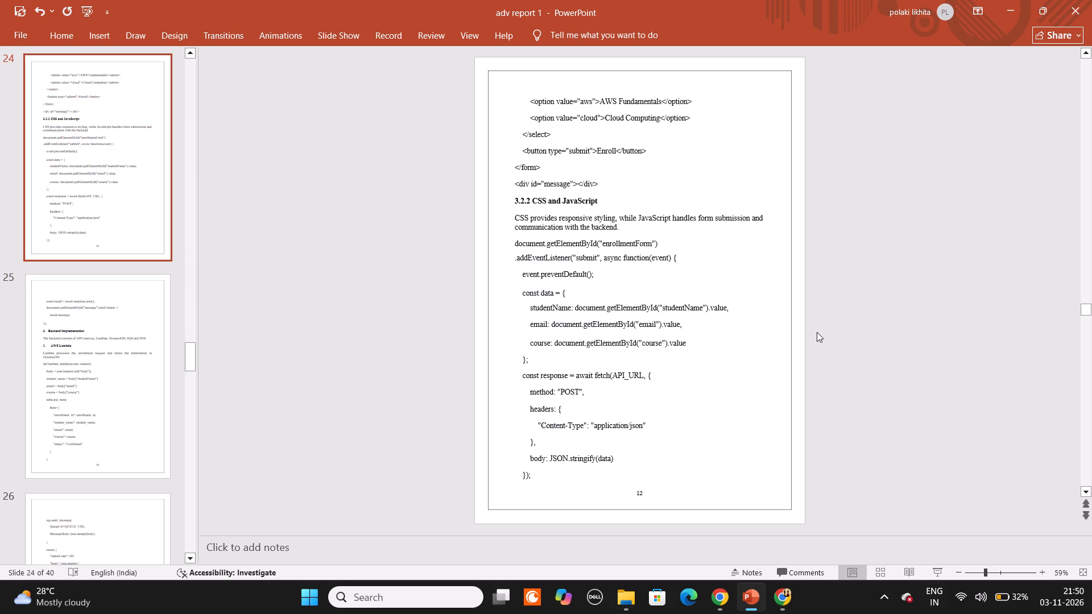
key("Down")
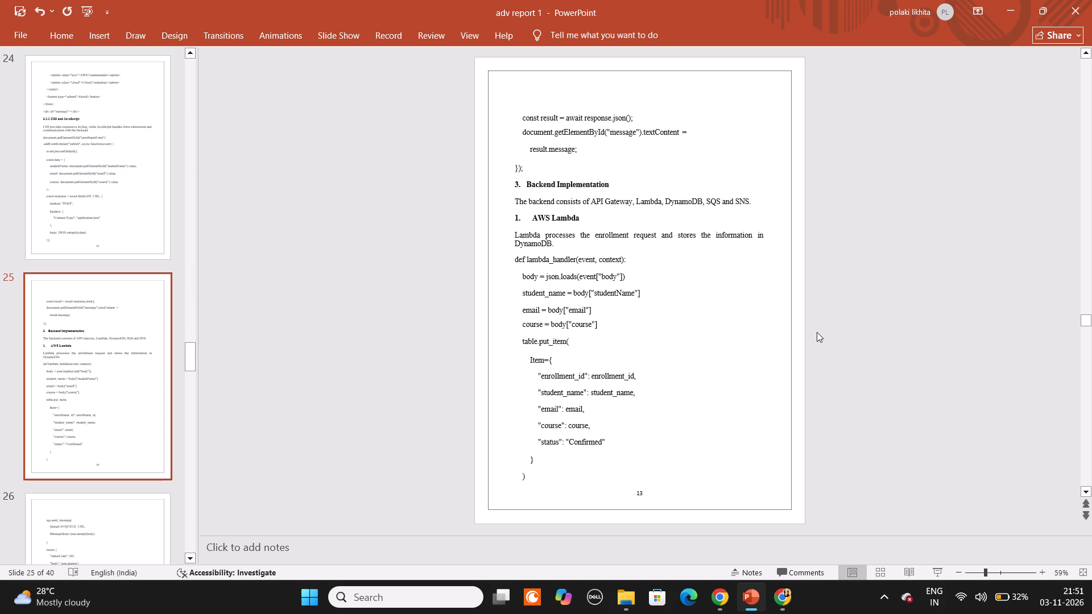
key("Down")
key("Down")
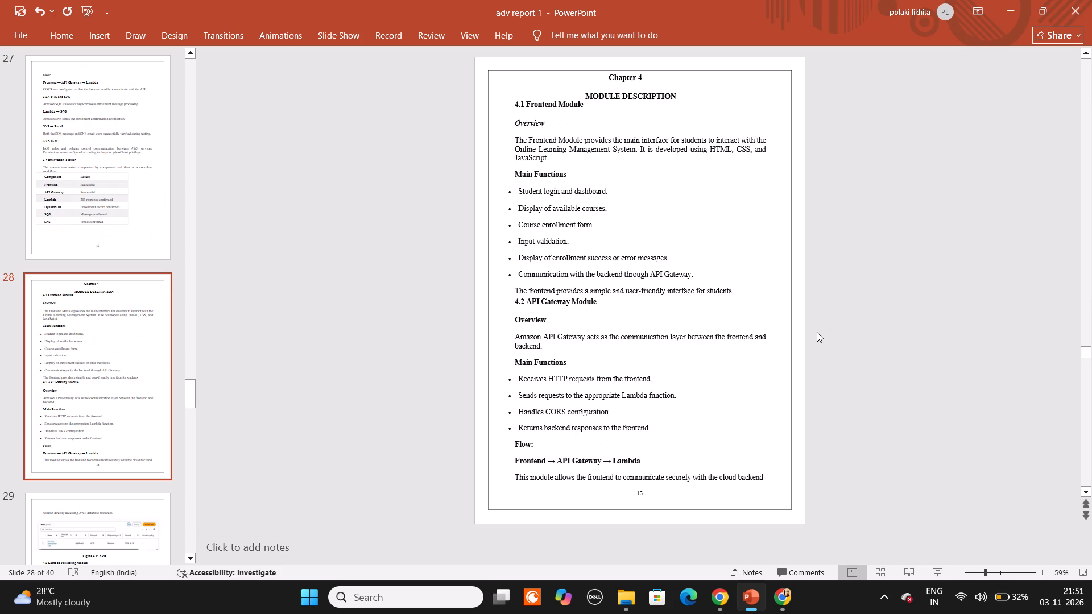
Set the page numbers of contents entries 3.1 Project Development Methodology, 3.2 Frontend Implementation and 3.2.1 HTML Structure to 11.
key("Up")
key("Up")
key("Up")
key("Up")
key("Up")
key("Up")
key("Up")
key("Up")
key("Up")
key("Up")
key("Up")
key("Up")
key("Up")
key("Up")
key("Up")
key("Up")
key("Up")
key("Up")
key("Up")
key("Up")
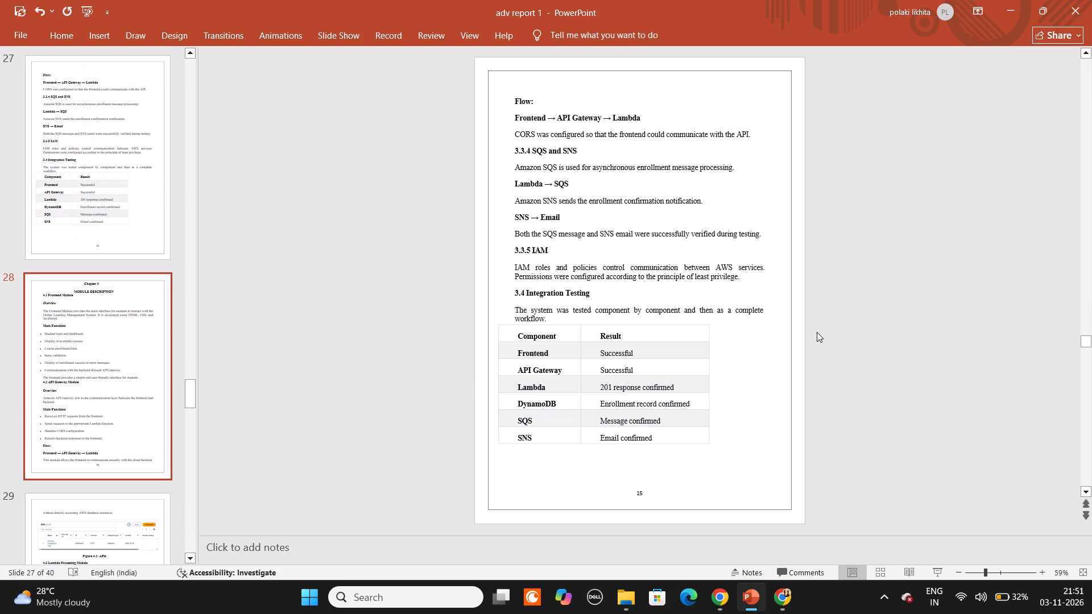
key("Up")
key("Up")
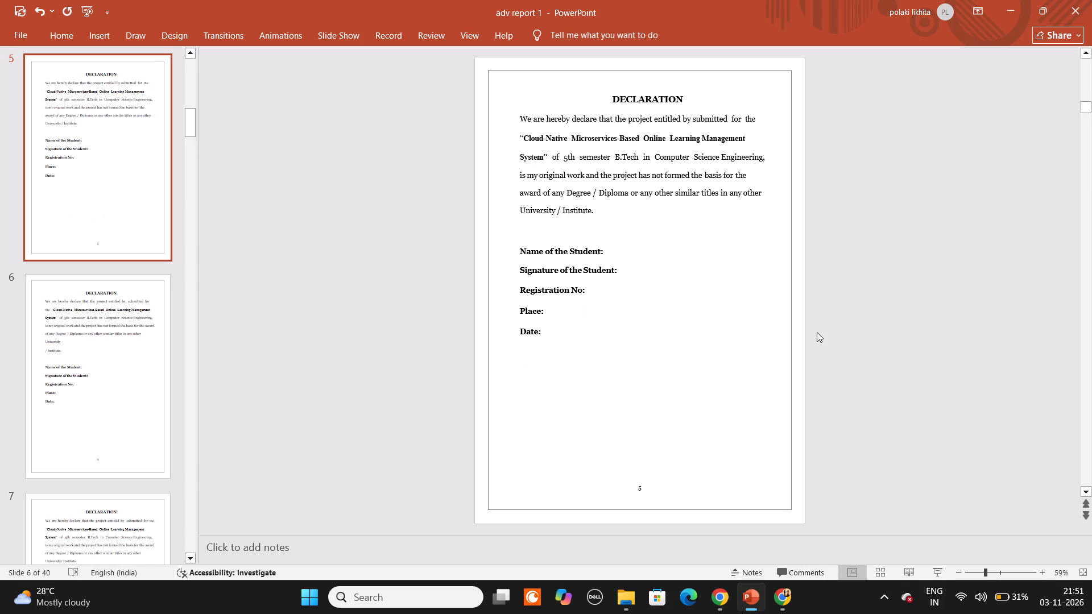
key("Up")
key("Down")
key("Down")
key("Down")
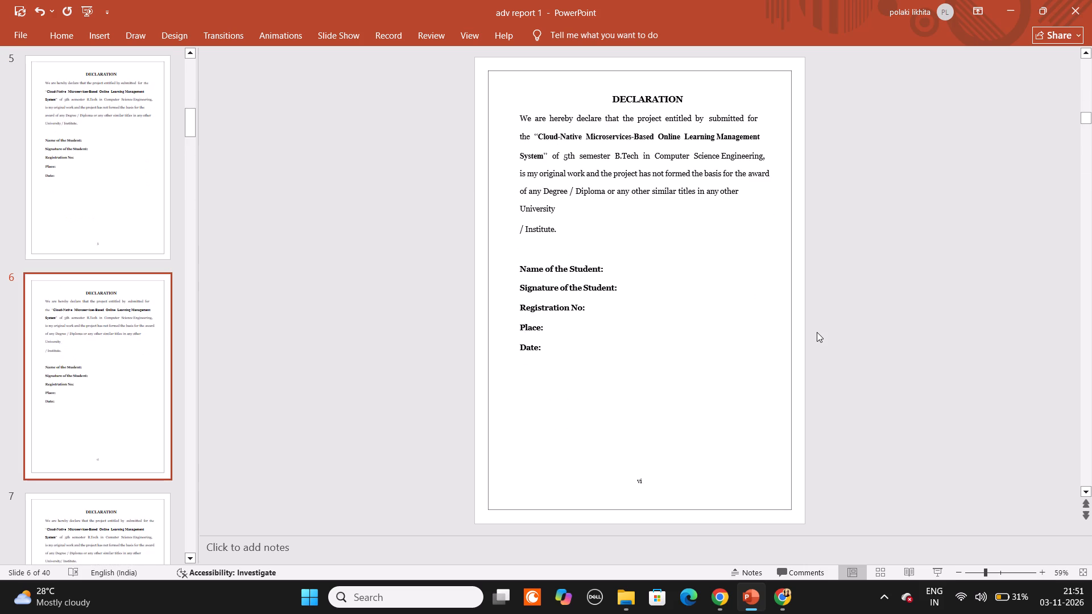
key("Down")
key("Down")
key("Down")
key("Down")
key("Up")
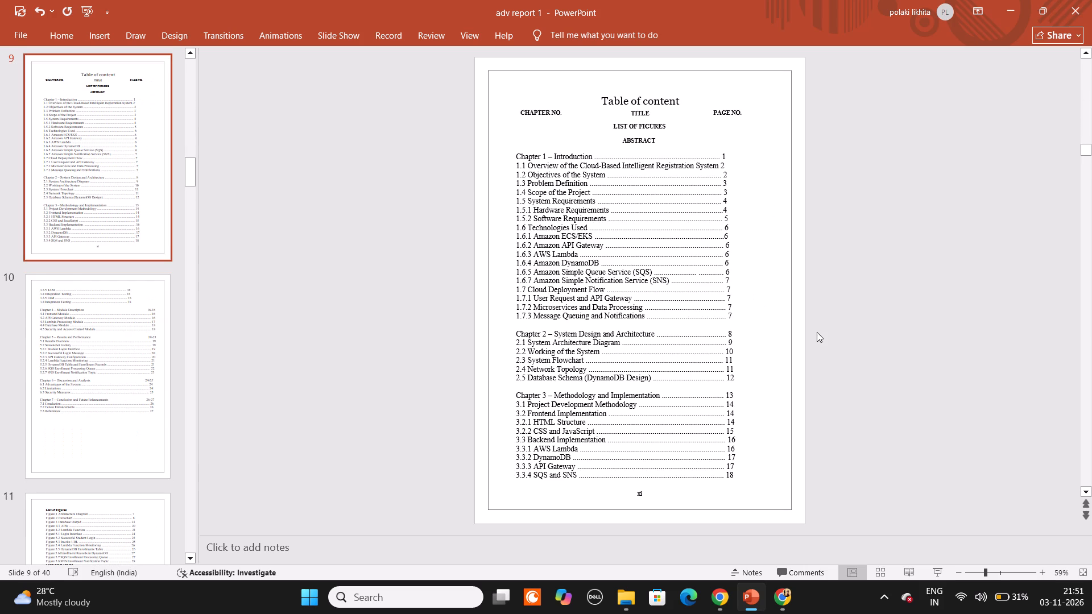
left_click(731, 405)
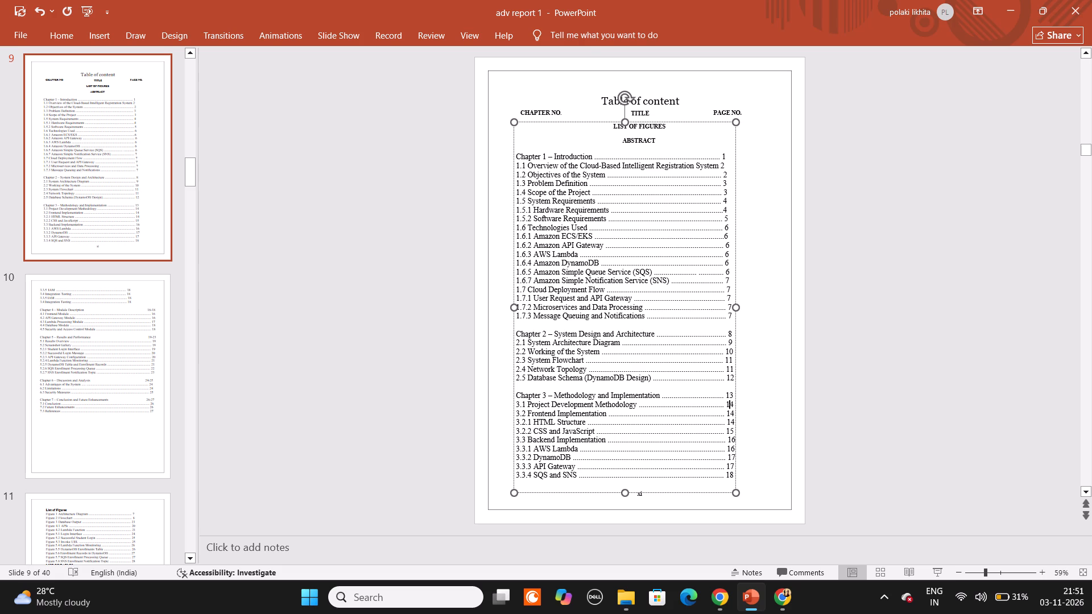
key("BackSpace")
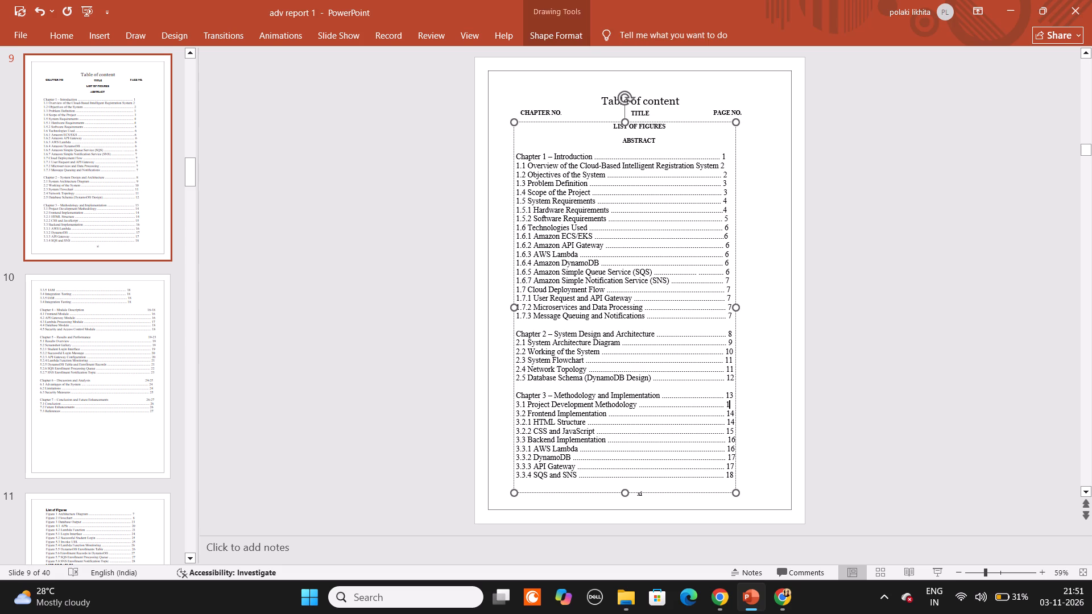
key("1")
key("Down")
key("BackSpace")
key("1")
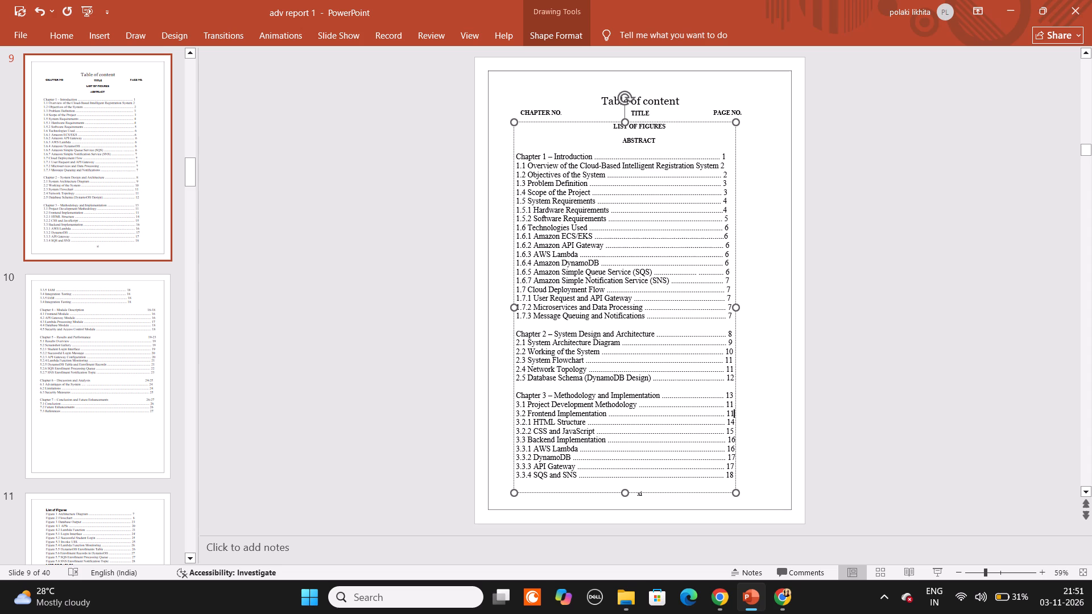
key("Down")
key("BackSpace")
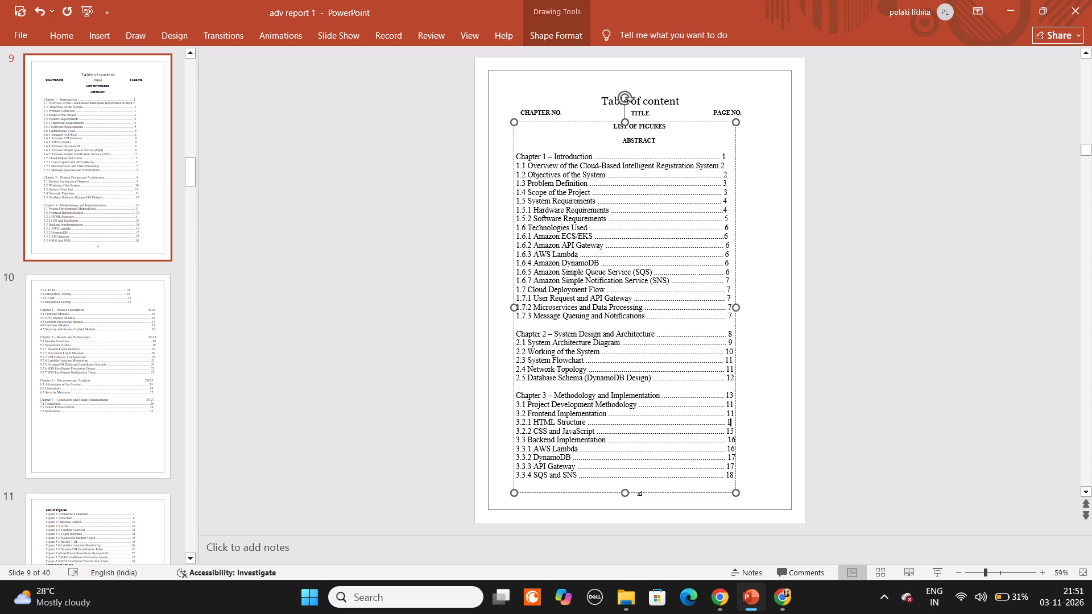
key("1")
Set the page numbers of contents entries 3.2.2 CSS and JavaScript and 3.3 Backend Implementation to 12.
key("Down")
key("BackSpace")
key("2")
key("Down")
key("BackSpace")
key("2")
Set the page numbers of contents entries 3.3.1 AWS Lambda and 3.3.2 DynamoDB to 13.
key("Down")
key("BackSpace")
key("3")
key("Down")
key("BackSpace")
key("3")
key("Up")
key("Down")
Set the page numbers of contents entries 3.3.3 API Gateway and 3.3.4 SQS and SNS to 14.
key("Down")
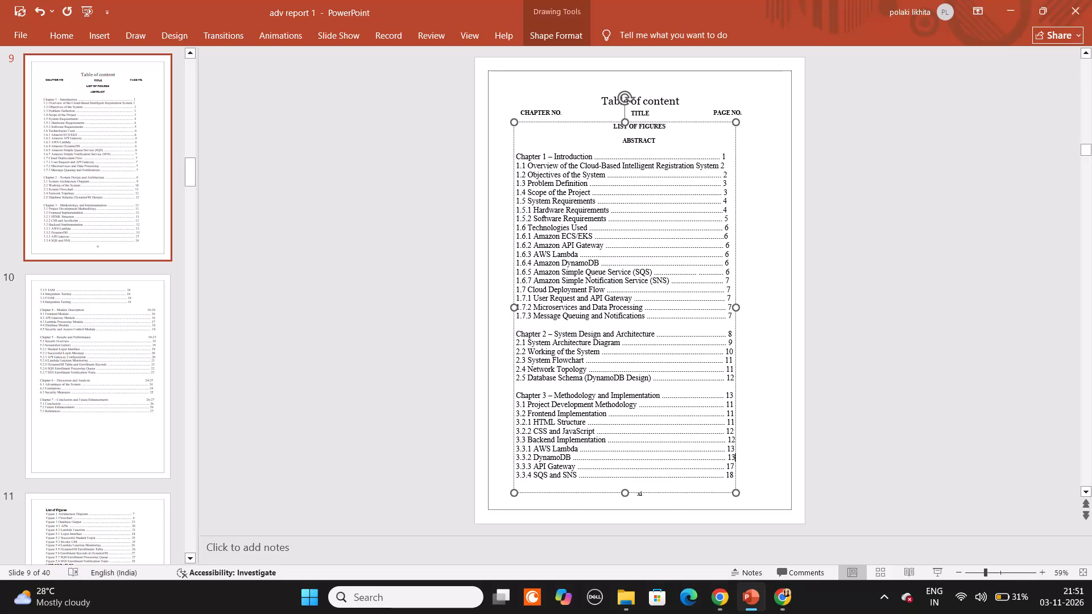
key("BackSpace")
key("4")
key("Down")
key("BackSpace")
key("4")
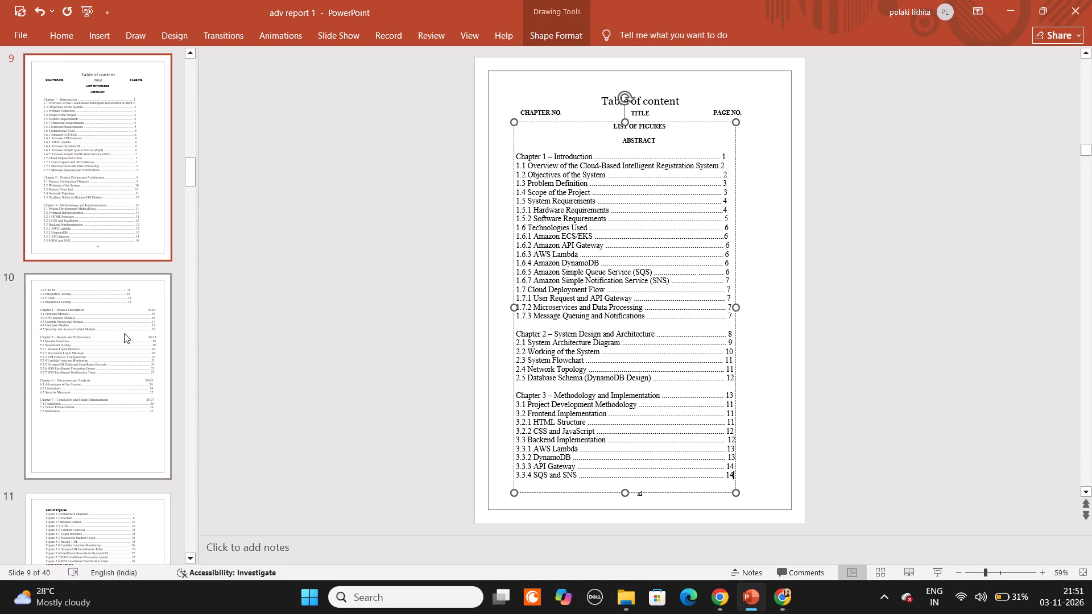
Delete the duplicate 3.3.5 IAM and 3.4 Integration Testing entries above Chapter 4 on the second contents page.
left_click(88, 339)
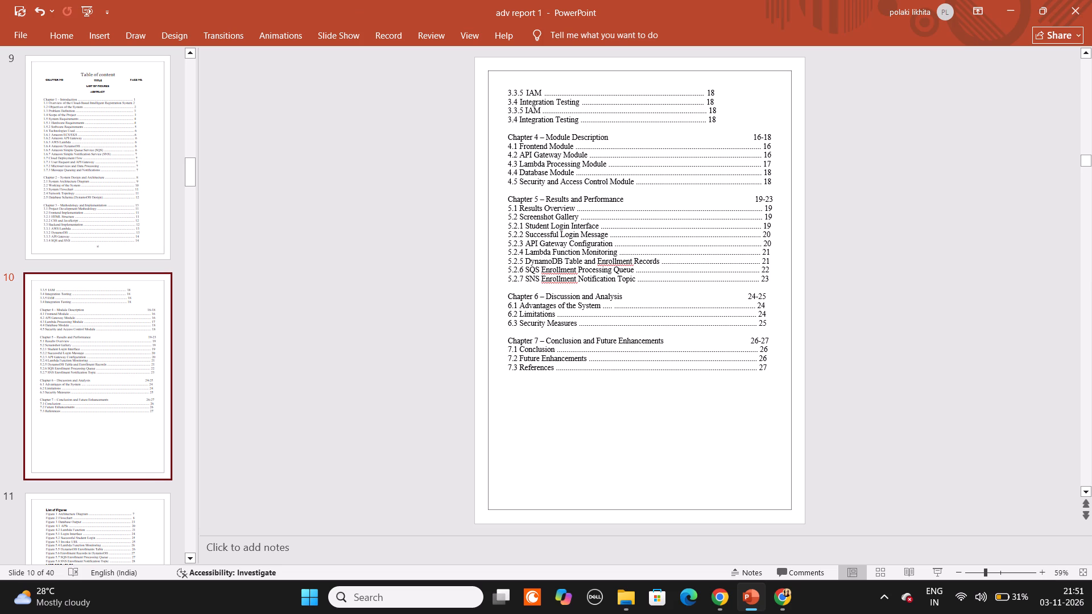
left_click_drag(510, 111, 580, 115)
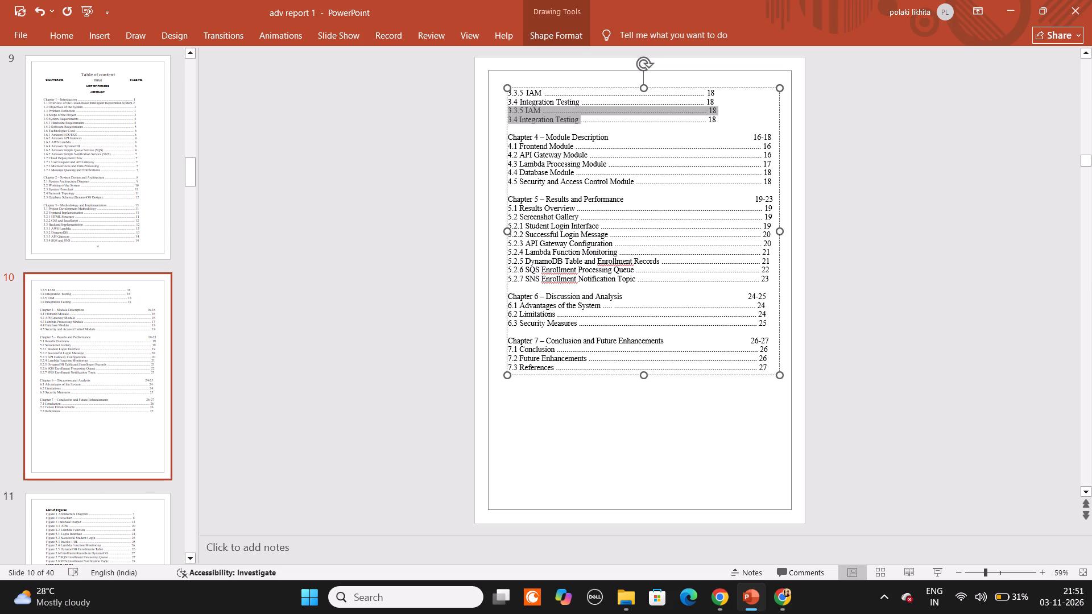
left_click_drag(580, 115, 793, 122)
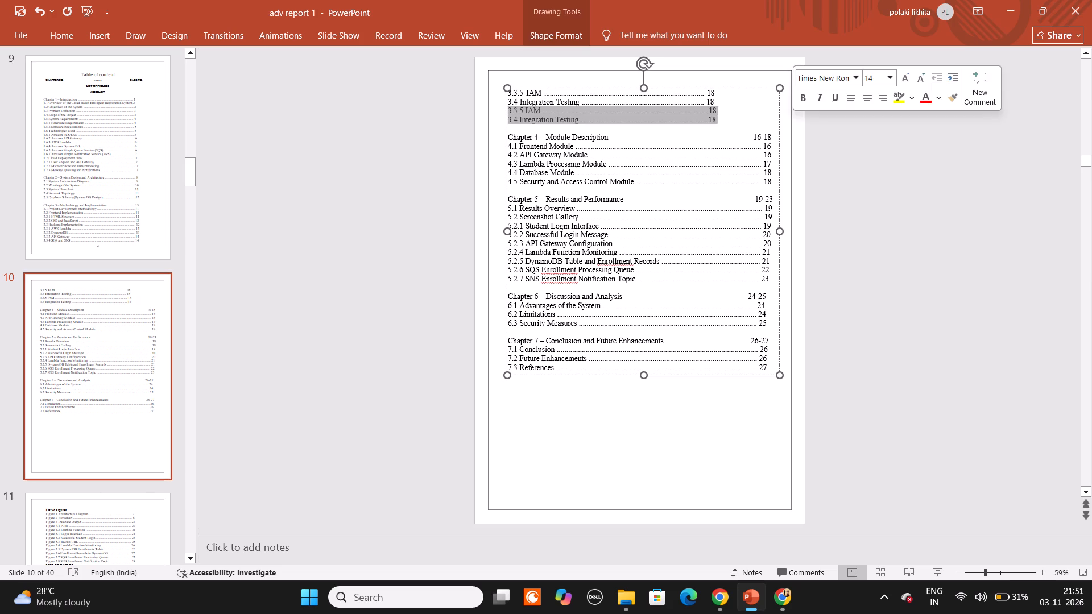
key("BackSpace")
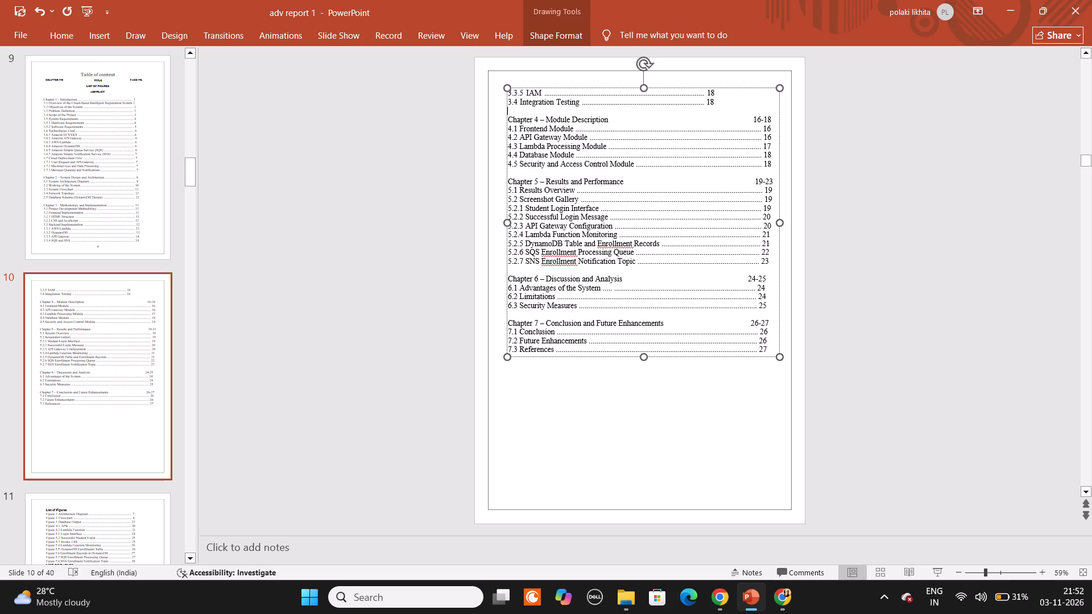
Set the page numbers of the remaining 3.4 Integration Testing and 3.3.5 IAM contents entries to 15.
left_click(719, 101)
key("BackSpace")
key("5")
key("Up")
key("BackSpace")
key("5")
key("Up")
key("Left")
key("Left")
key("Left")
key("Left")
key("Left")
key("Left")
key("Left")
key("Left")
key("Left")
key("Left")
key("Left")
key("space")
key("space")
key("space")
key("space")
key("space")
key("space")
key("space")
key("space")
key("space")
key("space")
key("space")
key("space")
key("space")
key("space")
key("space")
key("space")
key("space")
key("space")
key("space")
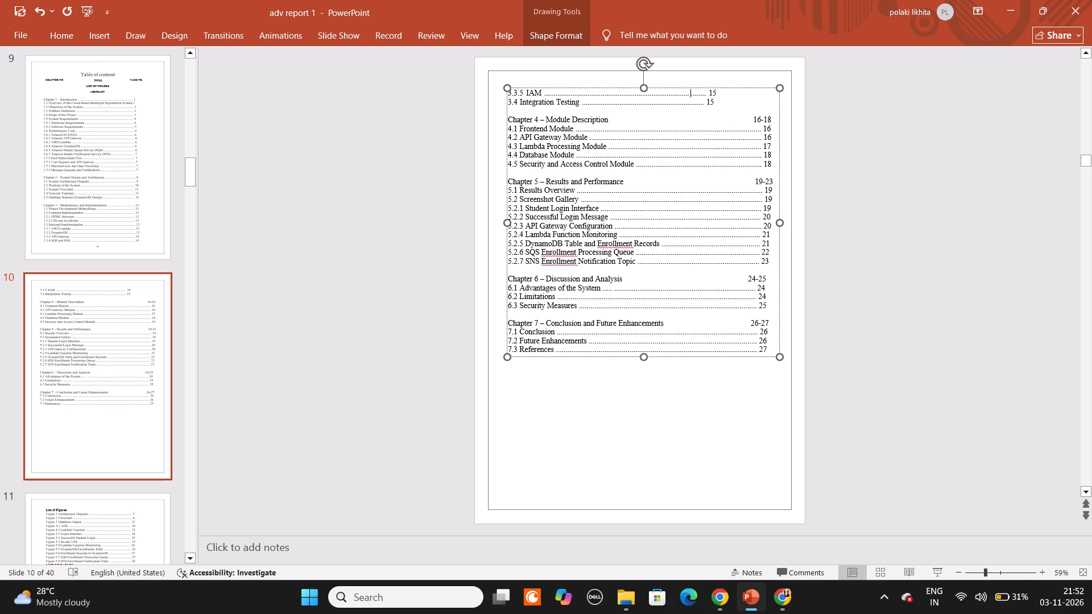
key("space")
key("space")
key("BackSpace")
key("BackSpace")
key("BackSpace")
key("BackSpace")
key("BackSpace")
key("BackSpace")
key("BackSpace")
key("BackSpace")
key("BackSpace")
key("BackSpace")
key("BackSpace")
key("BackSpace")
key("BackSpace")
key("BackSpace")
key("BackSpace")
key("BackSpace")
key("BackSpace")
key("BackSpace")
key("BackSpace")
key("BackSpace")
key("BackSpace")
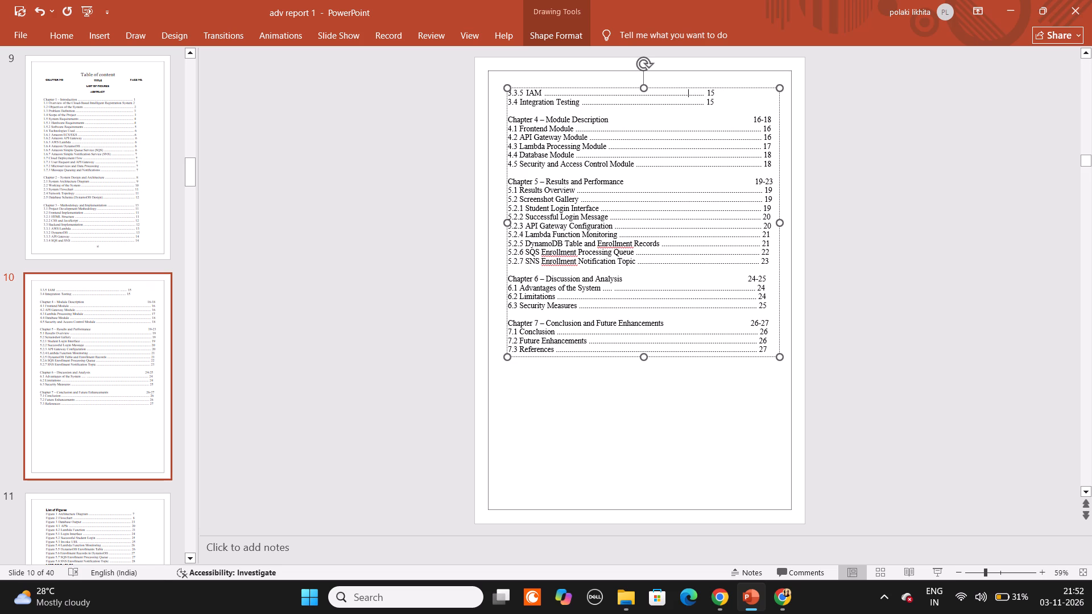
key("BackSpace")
Extend the dot leader of the 3.3.5 IAM contents entry so its page number lines up with the page-number column below.
key("period")
key("period")
key("period")
key("period")
key("period")
key("period")
key("period")
key("period")
key("period")
key("period")
key("period")
key("period")
key("period")
key("period")
key("period")
key("period")
key("period")
key("period")
key("period")
key("period")
type("..")
key("BackSpace")
Extend the dot leader of the 3.4 Integration Testing contents entry so its page number aligns with the 3.3.5 IAM entry.
key("Left")
key("Left")
key("Left")
key("Left")
key("Left")
key("Left")
key("Left")
key("Left")
key("Left")
key("Left")
key("Left")
key("Left")
key("Left")
key("Left")
key("Left")
key("Left")
key("Left")
key("Left")
key("Left")
key("Left")
key("Down")
key("period")
key("period")
key("period")
key("period")
key("period")
key("period")
key("period")
key("period")
key("period")
key("period")
key("period")
key("period")
key("period")
key("period")
key("period")
key("period")
key("period")
key("period")
key("period")
key("period")
type("....")
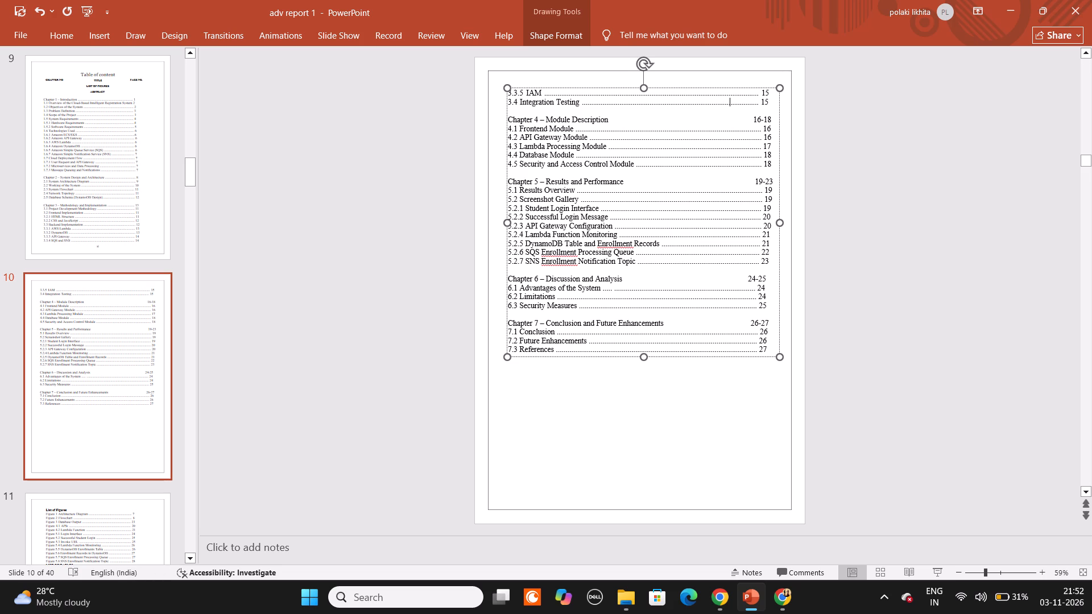
left_click(444, 218)
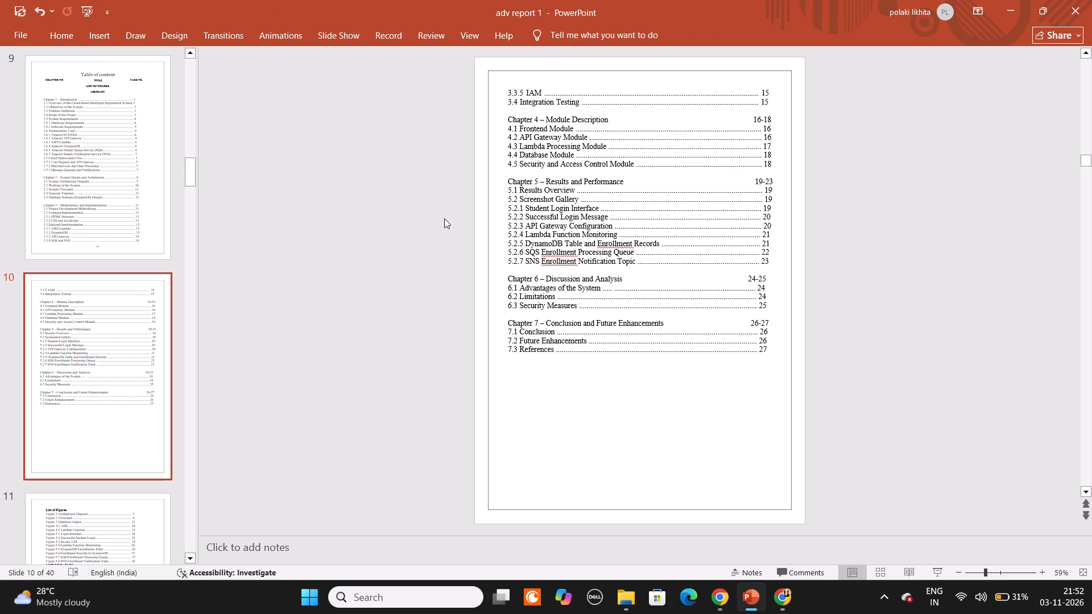
On the first contents page, replace the Chapter 3 – Methodology and Implementation dot leader and page number with the range 11-15.
key("Up")
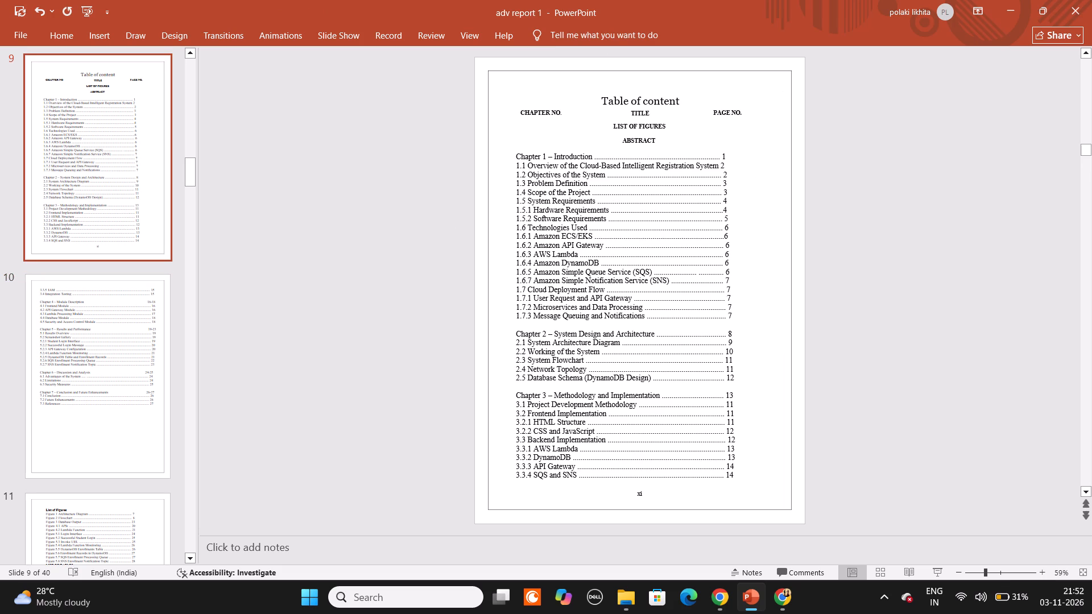
left_click_drag(662, 396, 718, 396)
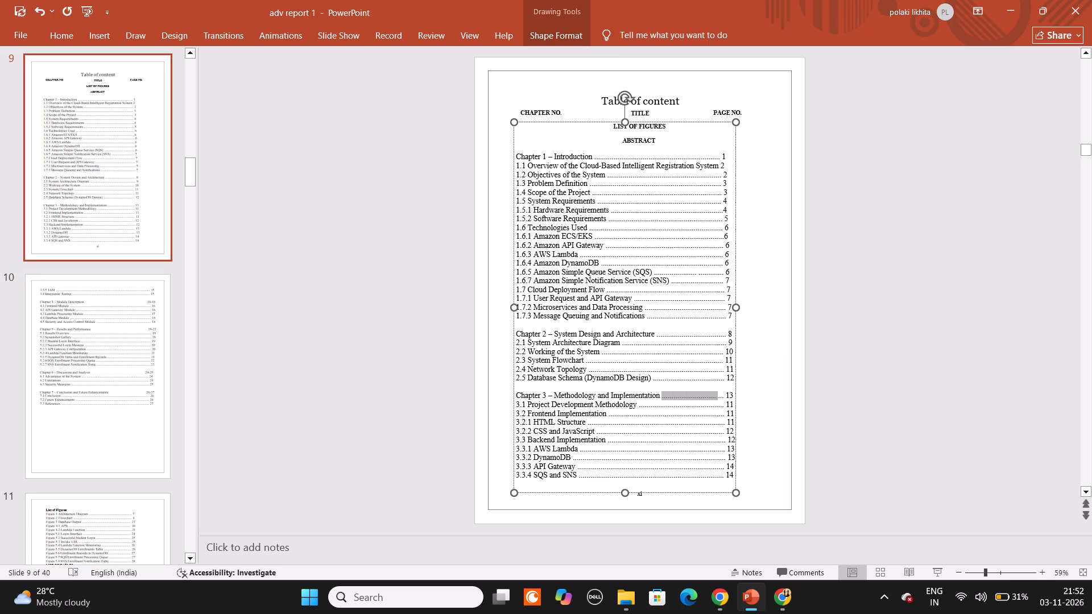
left_click_drag(718, 396, 723, 397)
key("BackSpace")
key("Right")
key("Right")
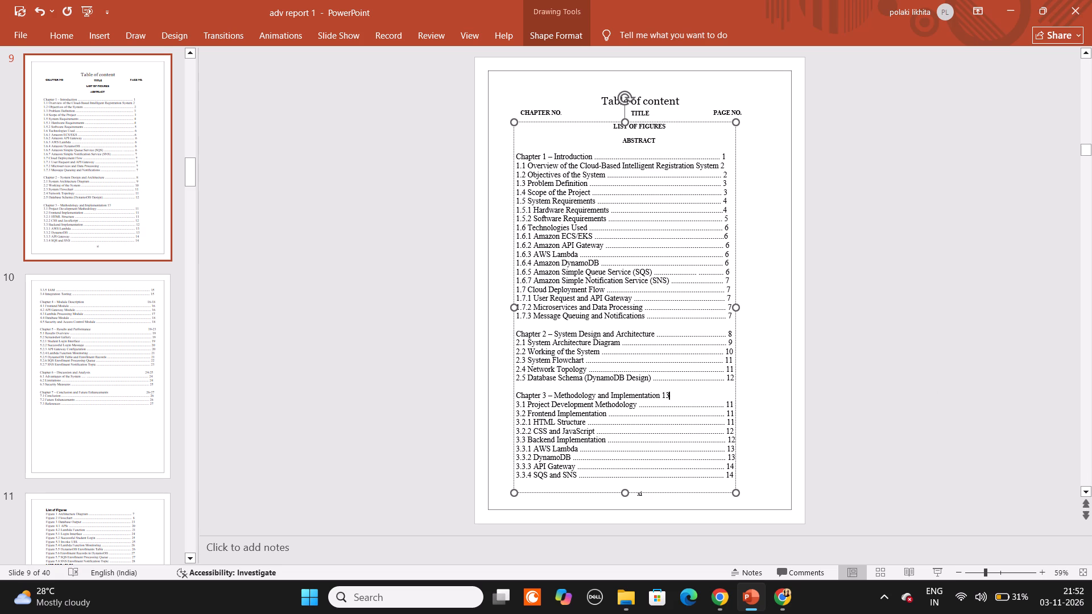
key("BackSpace")
key("1")
type("-15")
Pad the gap before the Chapter 3 range with spaces so it lines up with the page-number column.
key("Left")
key("Left")
key("Left")
key("Left")
key("Left")
key("Left")
key("space")
key("space")
key("space")
key("space")
key("space")
key("space")
key("space")
key("space")
key("space")
key("space")
key("space")
key("space")
key("space")
key("space")
key("space")
key("space")
key("space")
key("space")
key("space")
key("space")
key("space")
key("space")
left_click(393, 439)
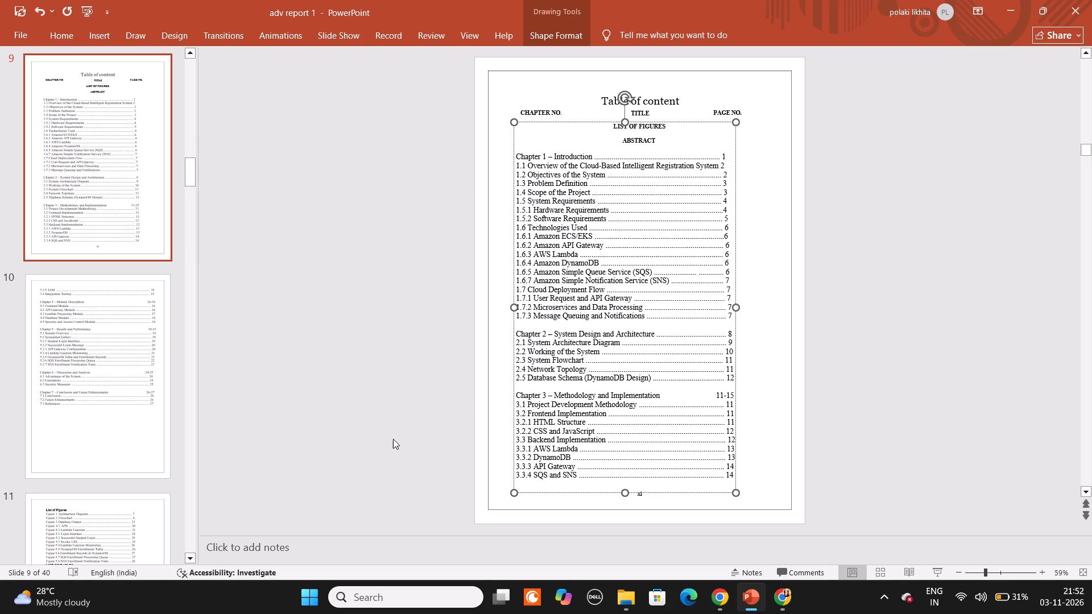
left_click(262, 390)
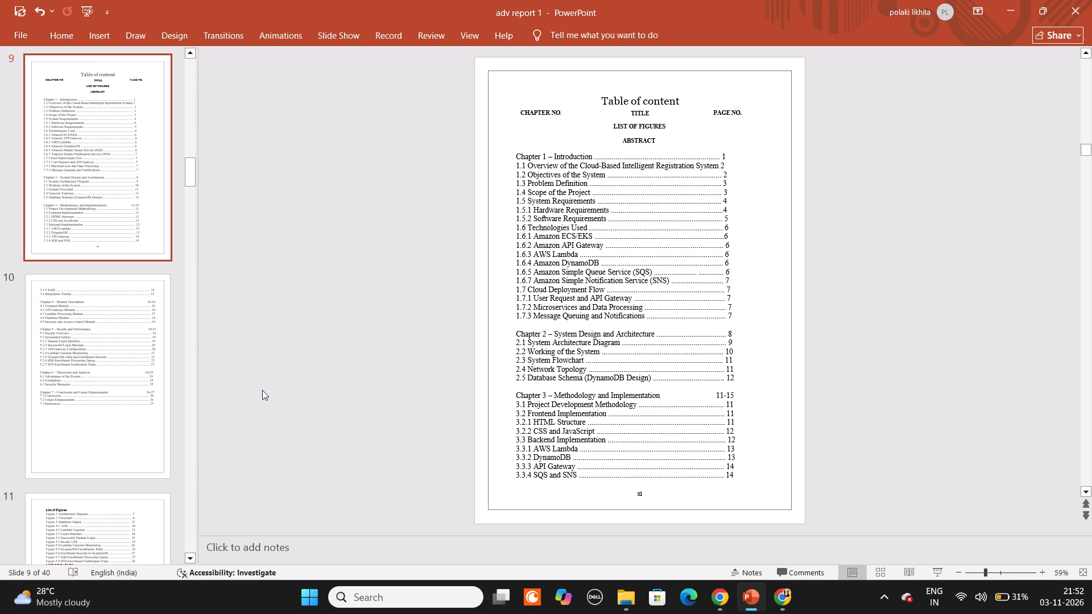
Look through the report's body slides to check which printed pages the Chapter 2 sections 2.1 to 2.5 fall on.
key("Down")
key("Down")
key("Down")
key("Down")
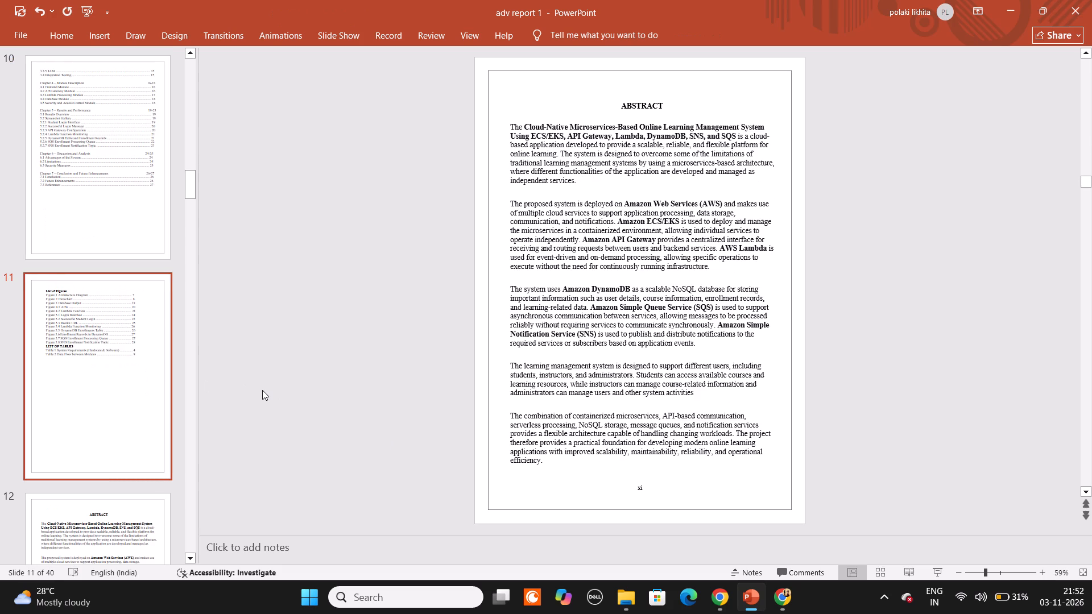
key("Down")
key("Down")
key("Down")
key("Down")
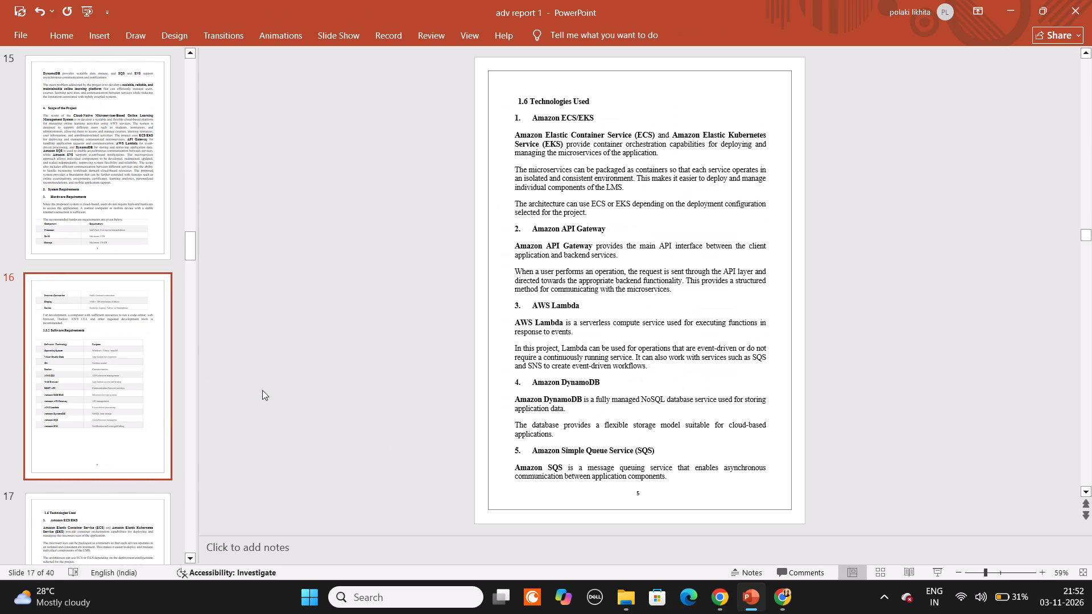
key("Down")
key("Down")
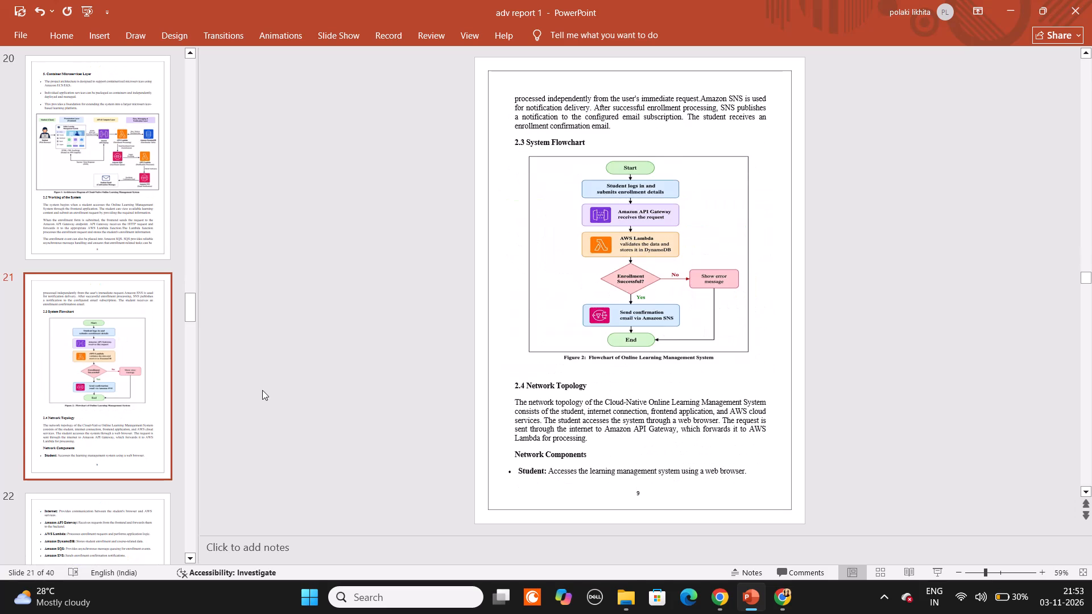
key("Down")
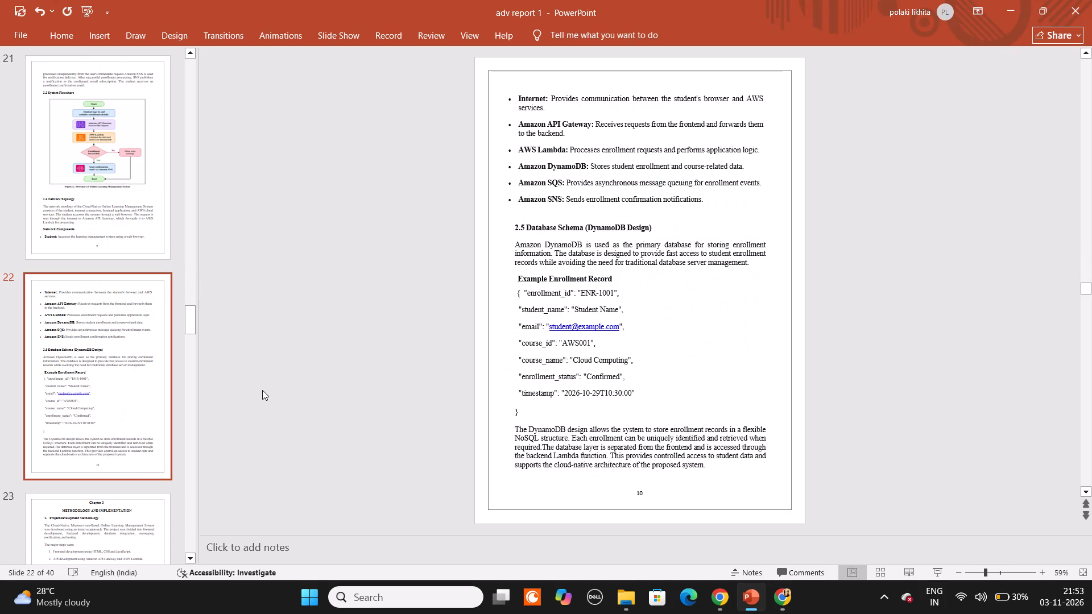
key("Up")
key("Up")
key("Up")
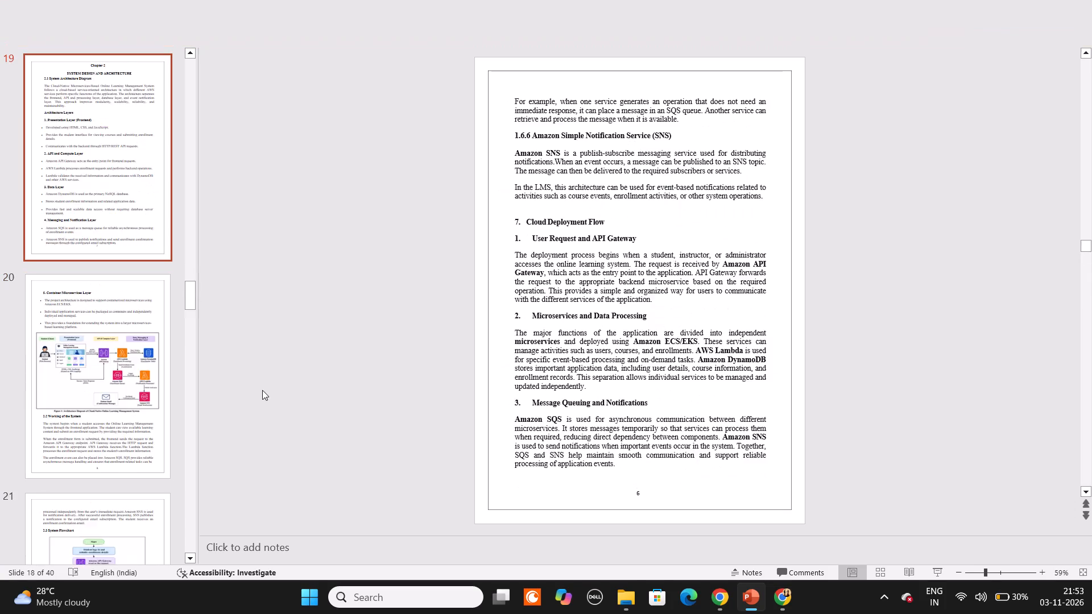
key("Up")
key("Up")
key("Up")
key("Up")
key("Up")
key("Up")
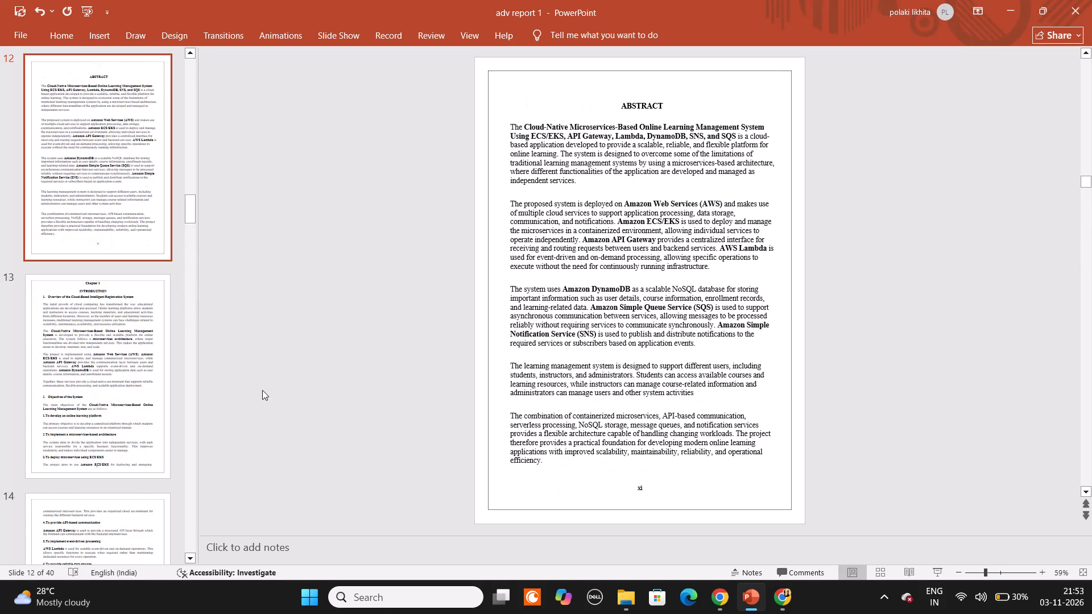
key("Up")
key("Up")
key("Up")
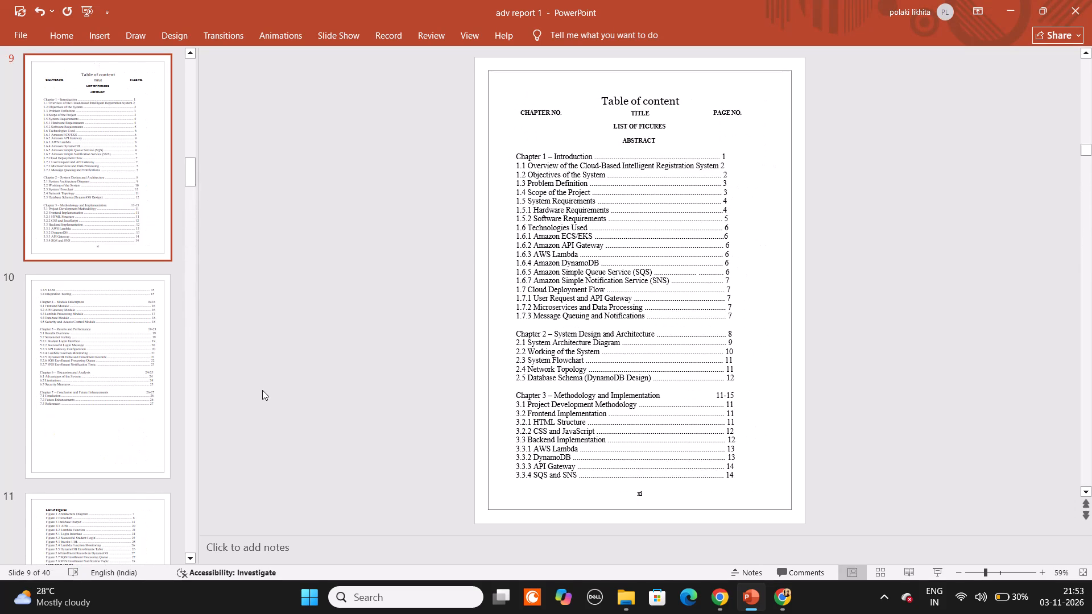
On the first contents page, set the page number of the 2.1 System Architecture Diagram entry to 7.
left_click(732, 343)
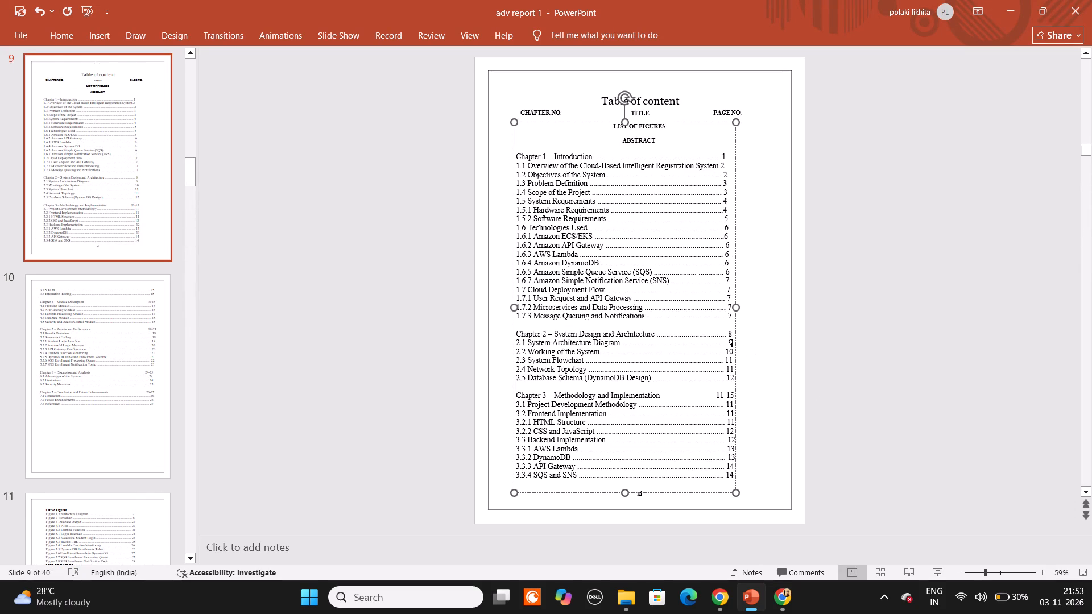
key("BackSpace")
key("7")
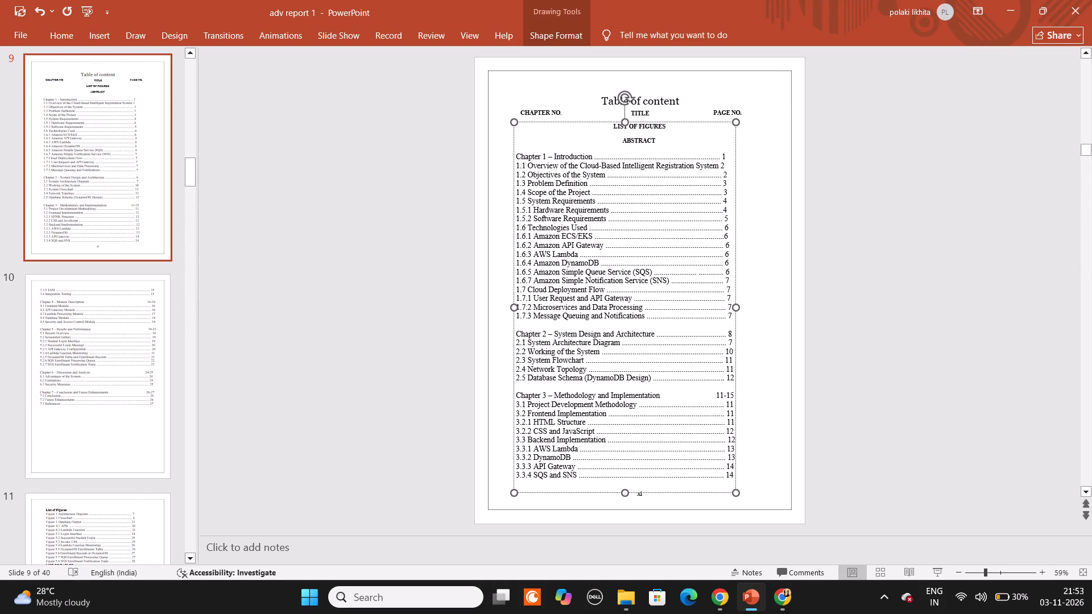
Set the page number of the 2.2 Working of the System contents entry to 8, redoing the end of its dot leader.
key("Down")
key("BackSpace")
key("BackSpace")
type("..")
key("BackSpace")
key("BackSpace")
key("BackSpace")
key("BackSpace")
type("....")
key("8")
Set the contents page numbers of 2.3 System Flowchart to 8 and 2.4 Network Topology to 9.
key("Down")
key("BackSpace")
key("BackSpace")
key("8")
key("Down")
key("Right")
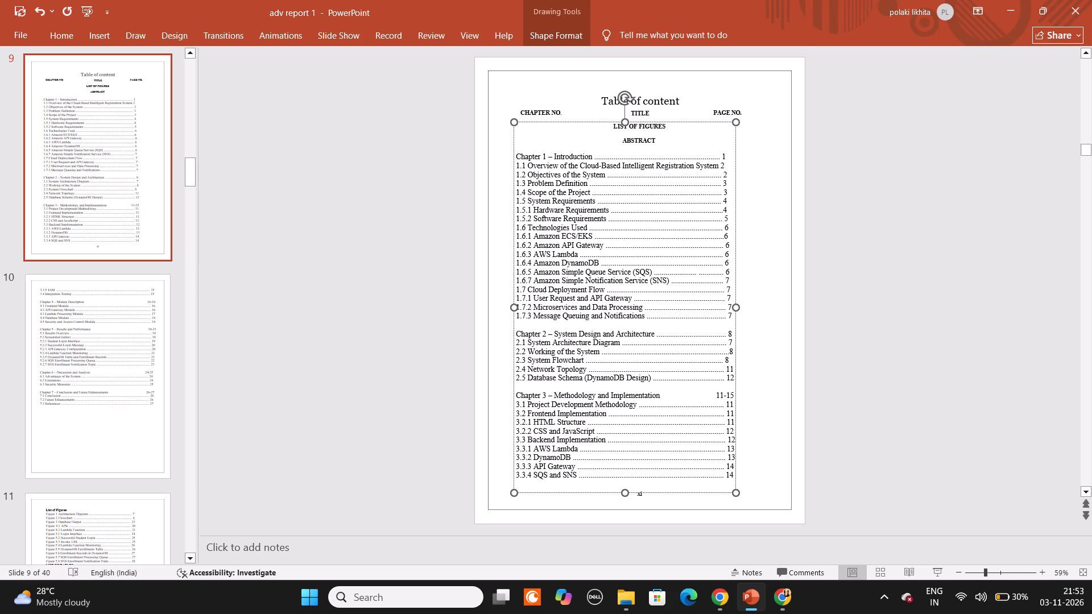
key("BackSpace")
key("BackSpace")
key("9")
Set the page number of the 2.5 Database Schema (DynamoDB Design) contents entry to 10.
key("Down")
key("Right")
key("BackSpace")
key("0")
left_click(384, 398)
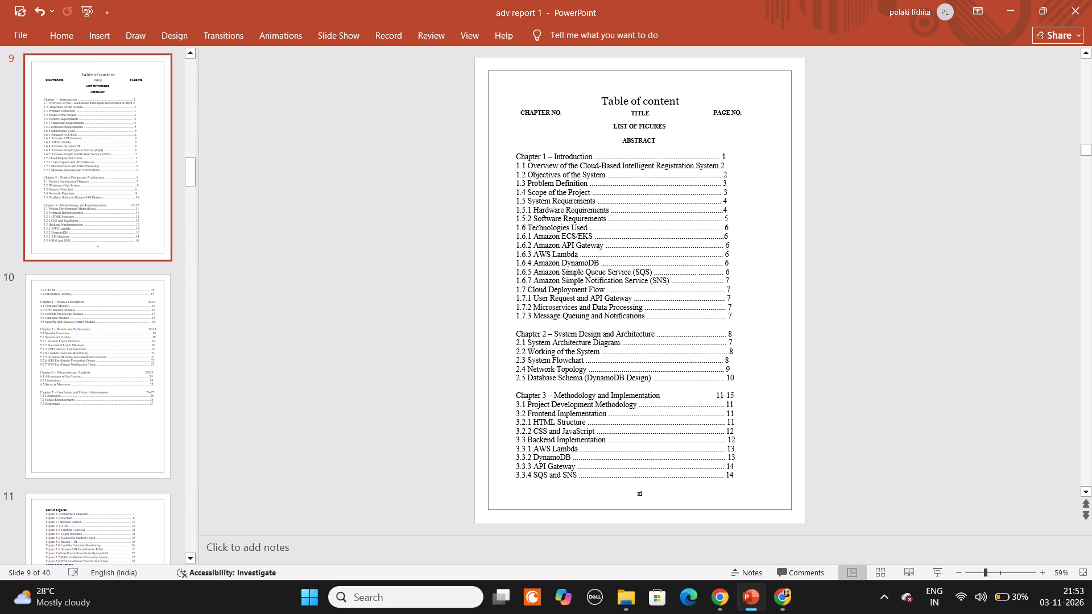
Replace the dot leader and page number of the Chapter 2 – System Design and Architecture entry with the range 7-10.
left_click_drag(656, 335, 723, 335)
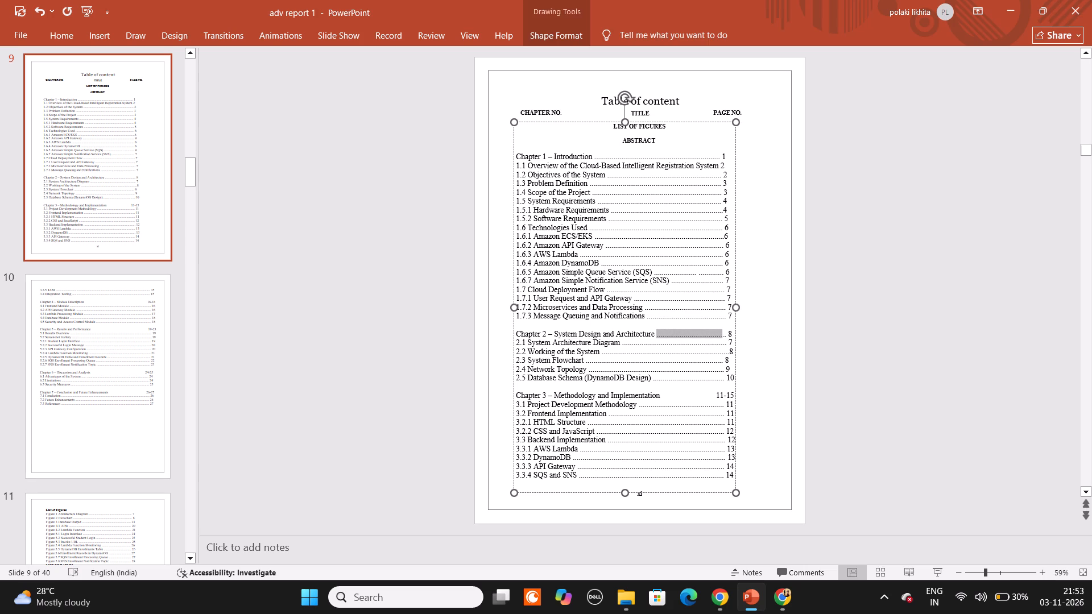
left_click_drag(723, 335, 725, 337)
key("BackSpace")
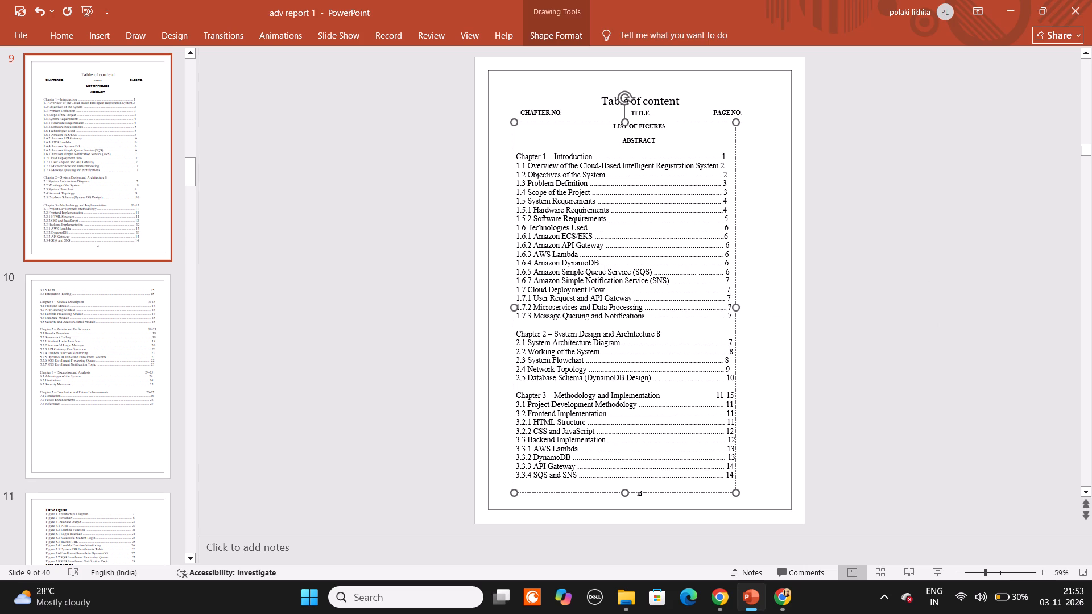
key("space")
key("Right")
key("BackSpace")
type("7-1")
key("0")
Pad the gap before the Chapter 2 range with spaces so it lines up with the page-number column.
key("Left")
key("Left")
key("Left")
key("Left")
key("space")
key("space")
key("space")
key("space")
key("space")
key("space")
key("space")
key("space")
key("space")
key("space")
key("space")
key("space")
key("space")
key("space")
key("space")
key("space")
key("space")
key("space")
key("space")
key("space")
key("space")
left_click(435, 285)
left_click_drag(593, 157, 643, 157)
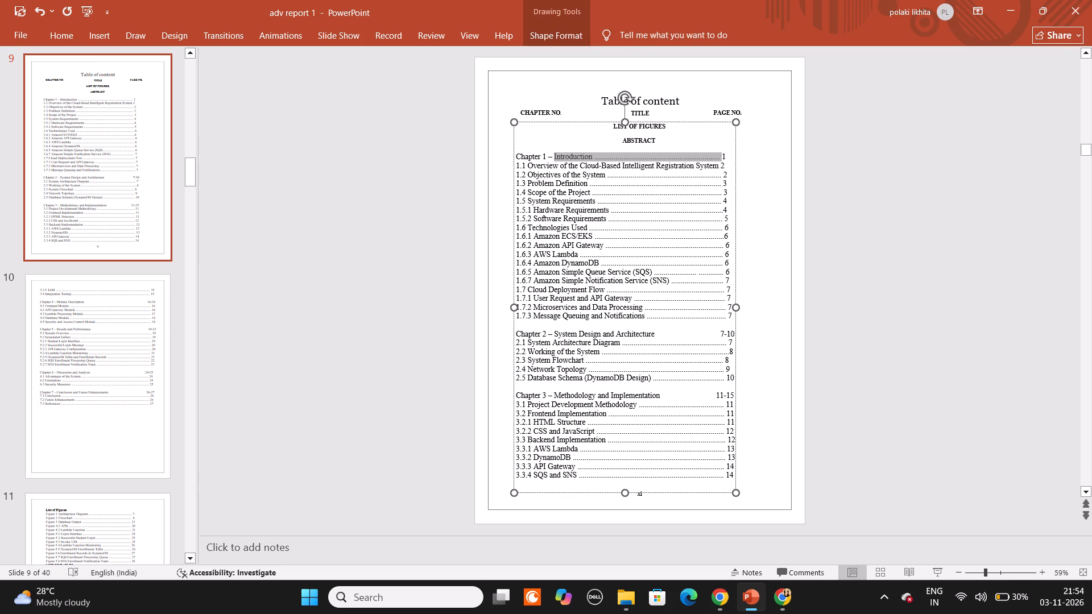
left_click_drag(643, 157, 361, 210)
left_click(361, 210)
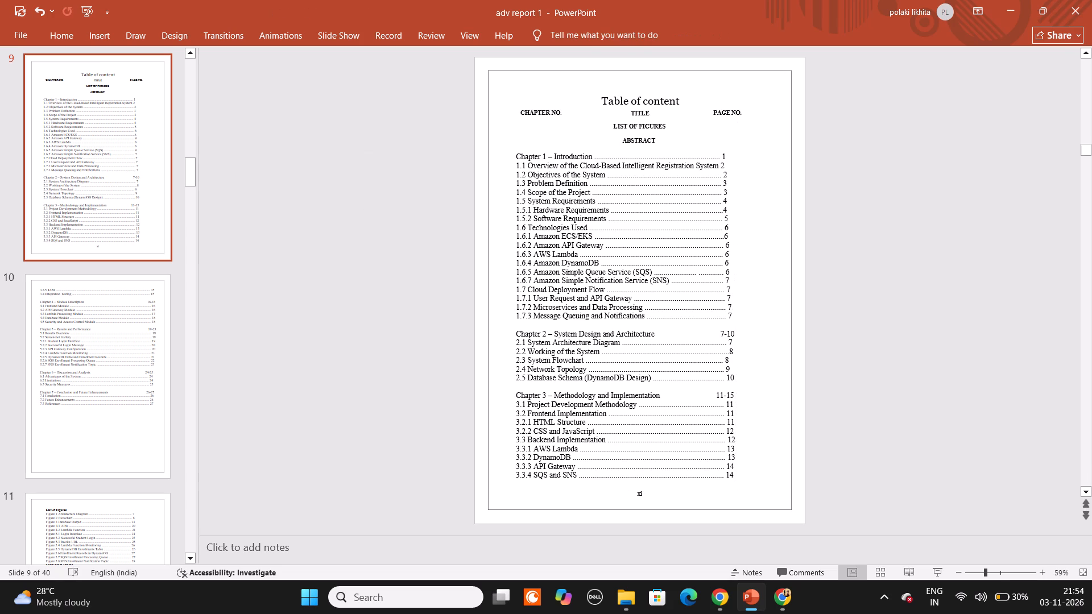
Delete the dot leader between the Chapter 1 – Introduction contents entry and its page number.
left_click_drag(597, 159, 625, 159)
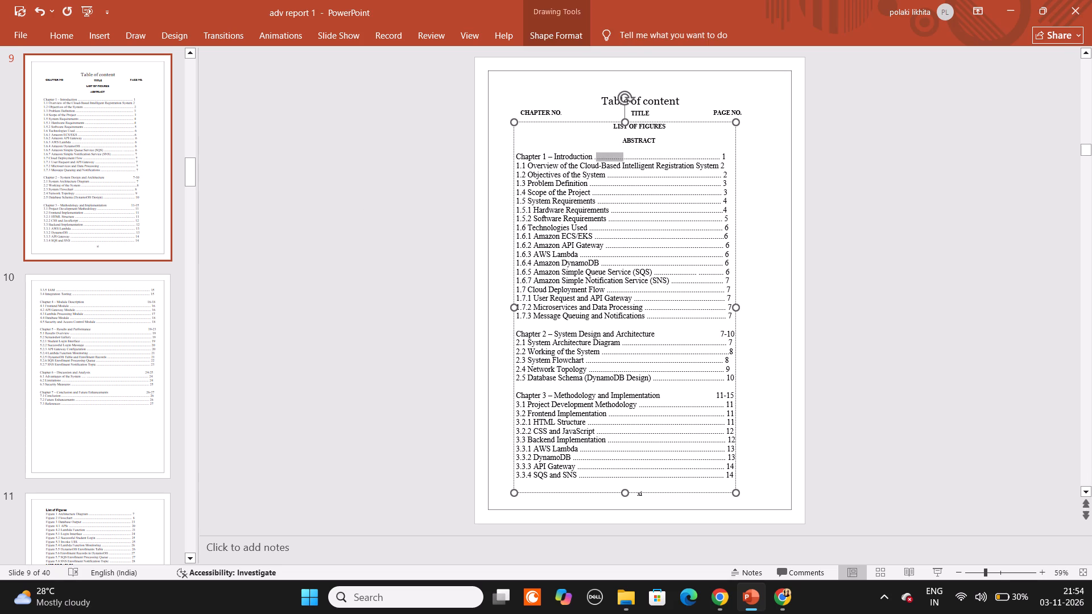
left_click_drag(625, 159, 721, 158)
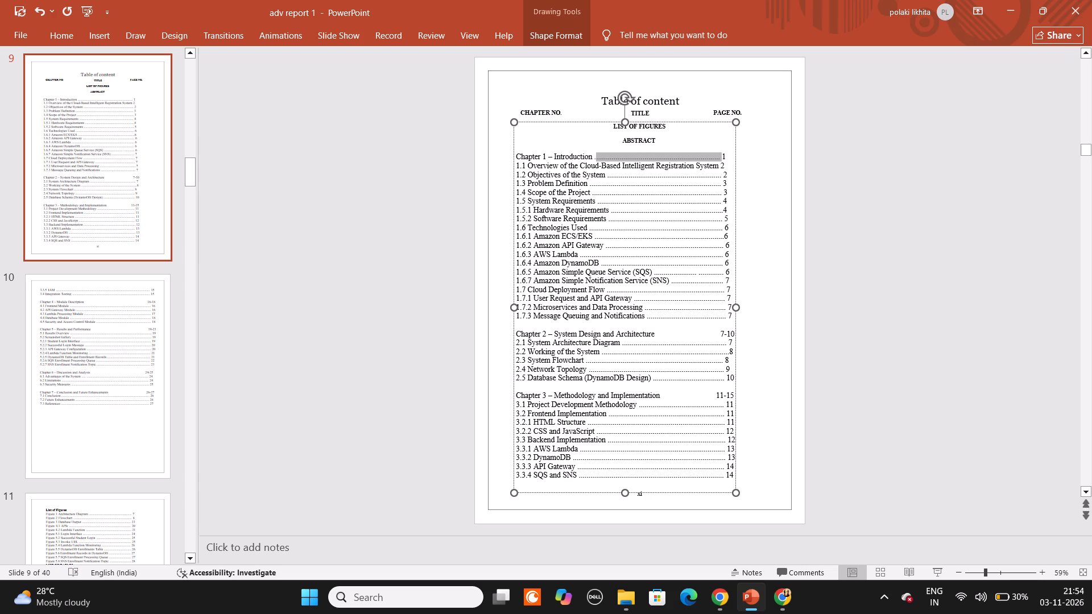
left_click_drag(721, 158, 716, 158)
key("BackSpace")
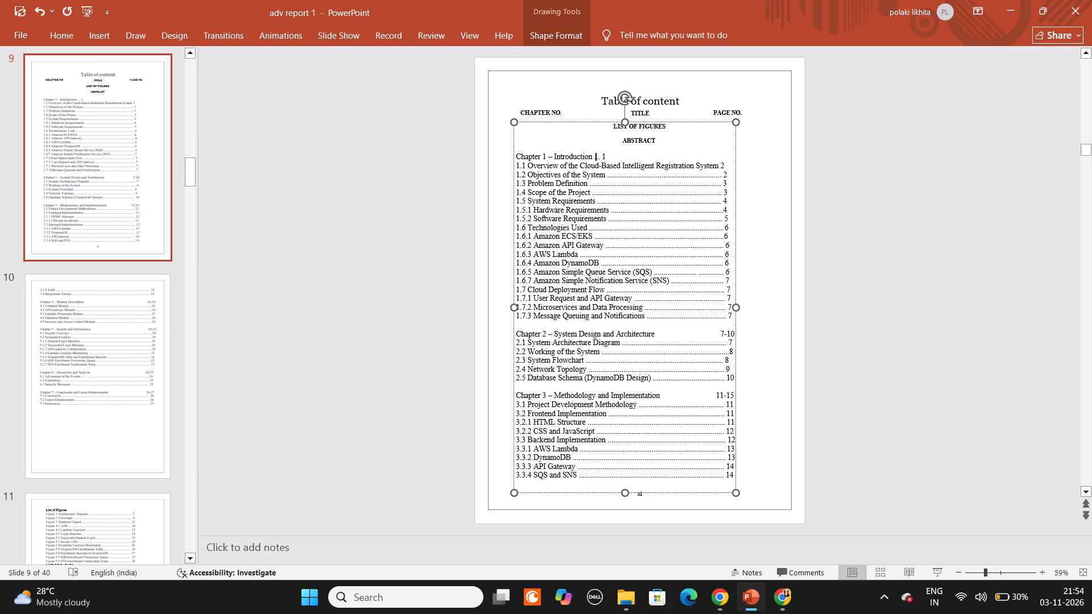
key("Right")
key("Right")
key("BackSpace")
key("BackSpace")
key("BackSpace")
Pad the gap before the Chapter 1 – Introduction page number with spaces, moving it toward the page-number column.
key("space")
key("space")
key("space")
key("space")
key("space")
key("space")
key("space")
key("space")
key("space")
key("space")
key("space")
key("space")
key("space")
key("space")
key("space")
key("space")
key("space")
key("space")
key("space")
key("space")
key("space")
Extend the page number of the Chapter 1 – Introduction entry into the range 1-6.
key("Right")
key("Right")
key("minus")
key("6")
left_click(376, 230)
Check on the Chapter 1 slides which page each section from 1.1 to 1.5 starts on, and return to the contents slide.
key("Down")
key("Down")
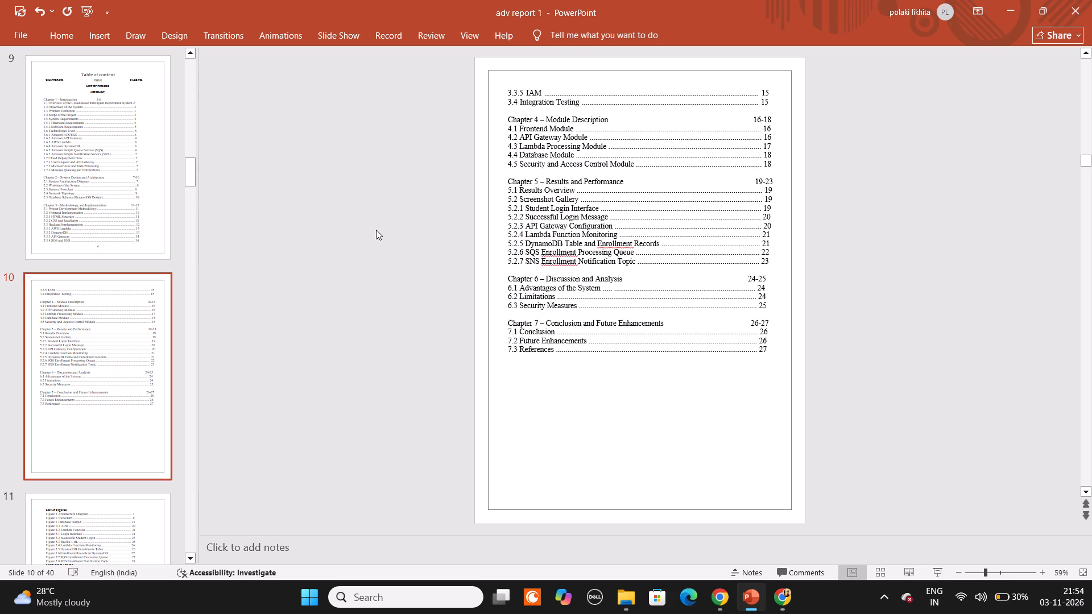
key("Down")
key("Down")
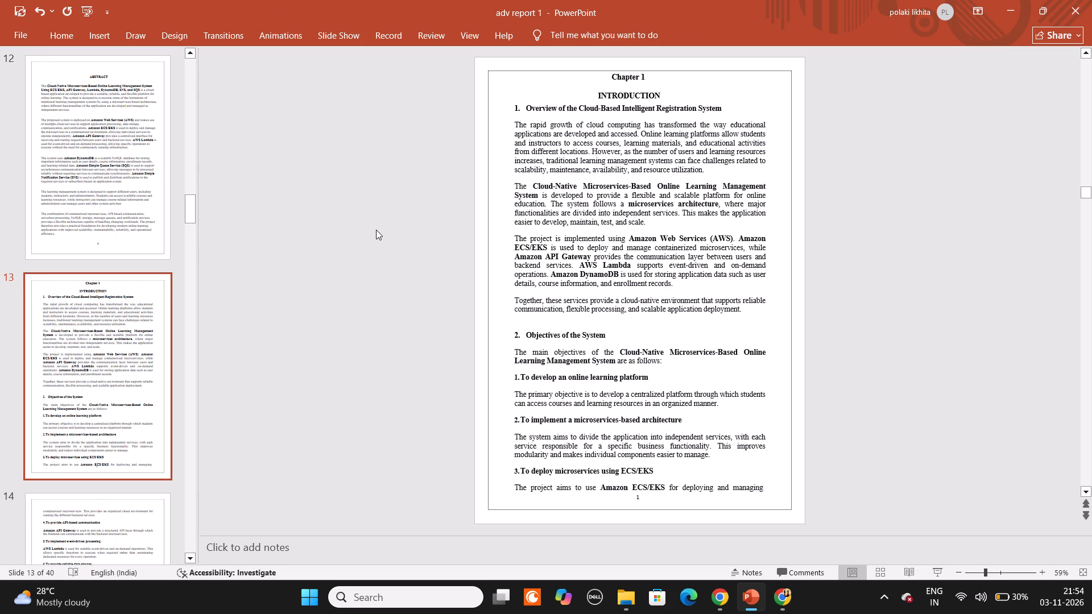
key("Down")
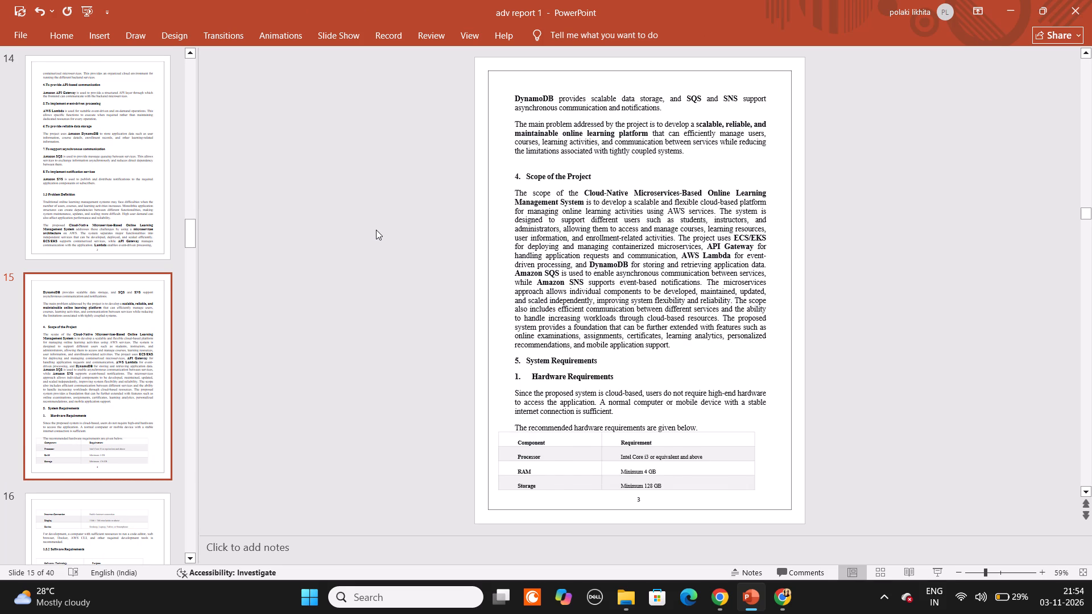
key("Up")
key("Up")
key("Up")
key("Up")
key("Up")
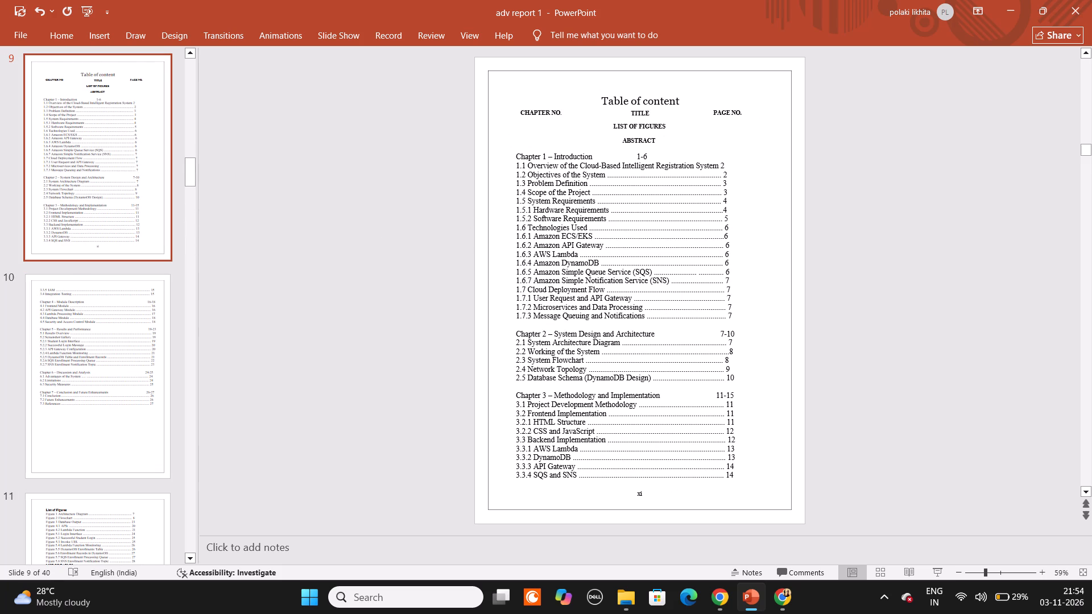
Give the 1.1 Overview contents entry a short dot leader and page number 1, keeping it on one line.
left_click(727, 164)
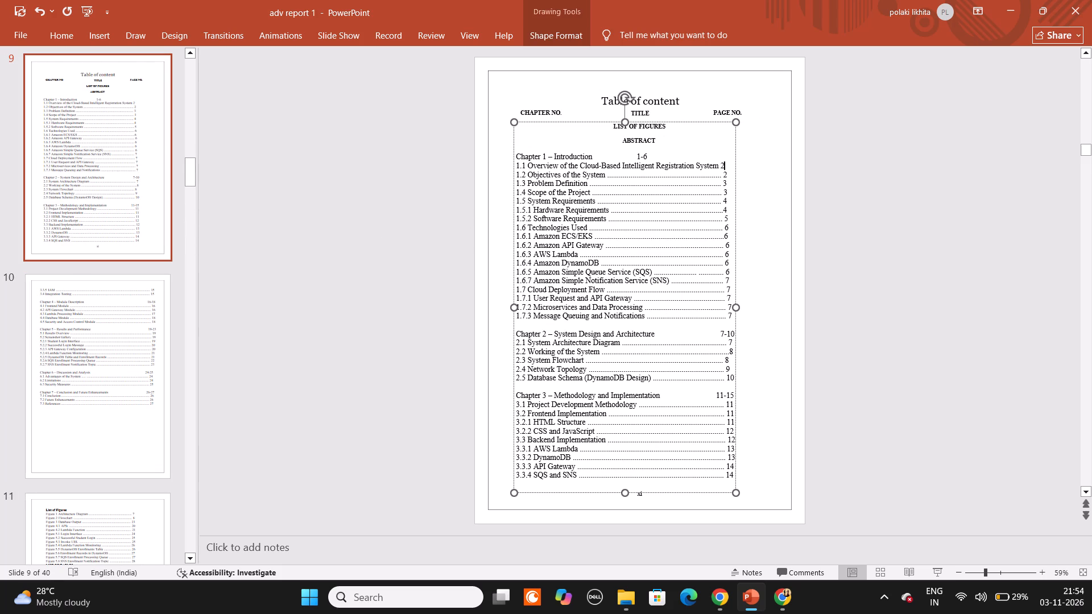
key("BackSpace")
type(".....")
key("period")
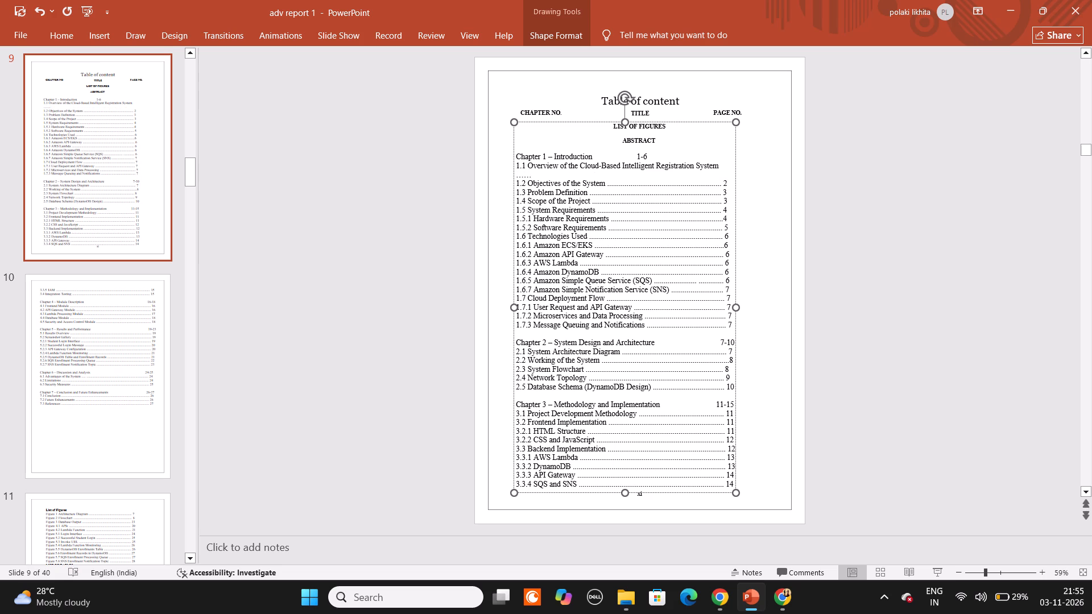
key("BackSpace")
key("1")
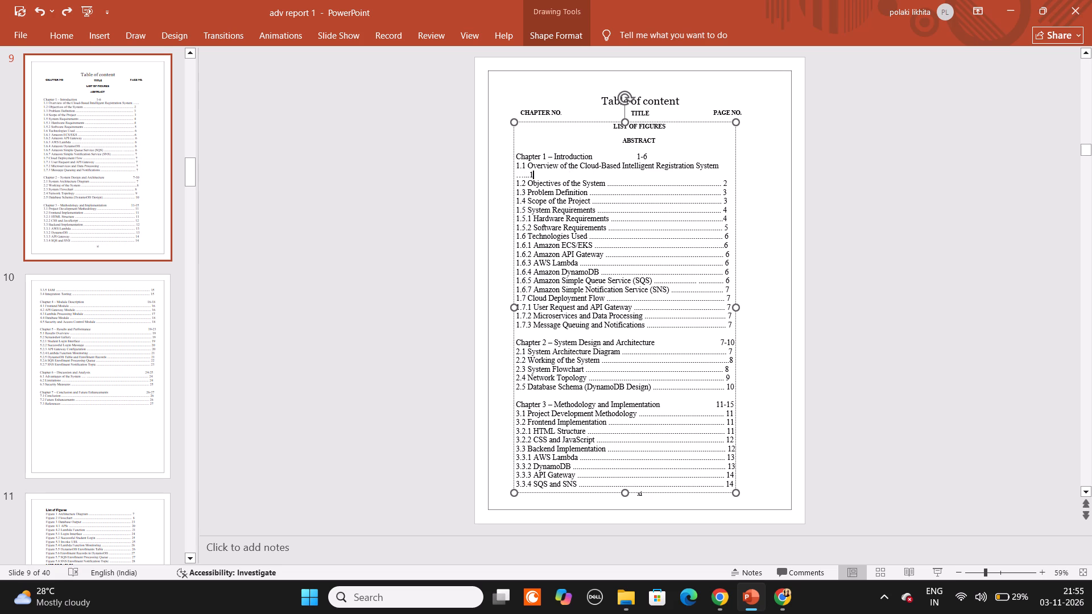
key("Left")
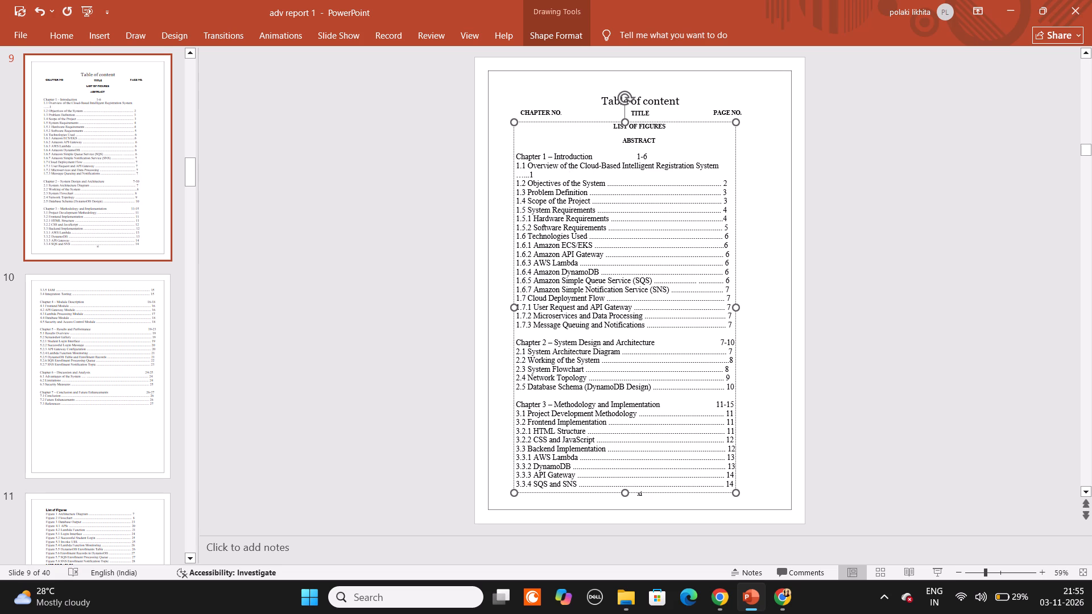
key("Left")
key("BackSpace")
key("BackSpace")
Set the contents page numbers of 1.2 Objectives of the System to 1 and 1.3 Problem Definition to 2.
key("Down")
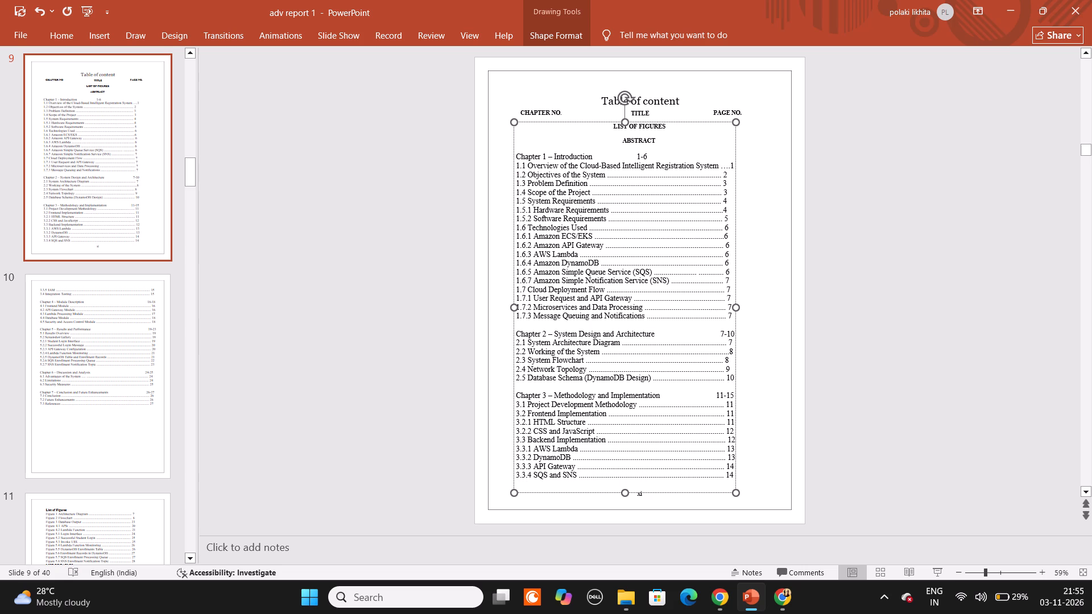
key("BackSpace")
key("1")
key("Down")
key("BackSpace")
key("2")
key("Down")
left_click(369, 210)
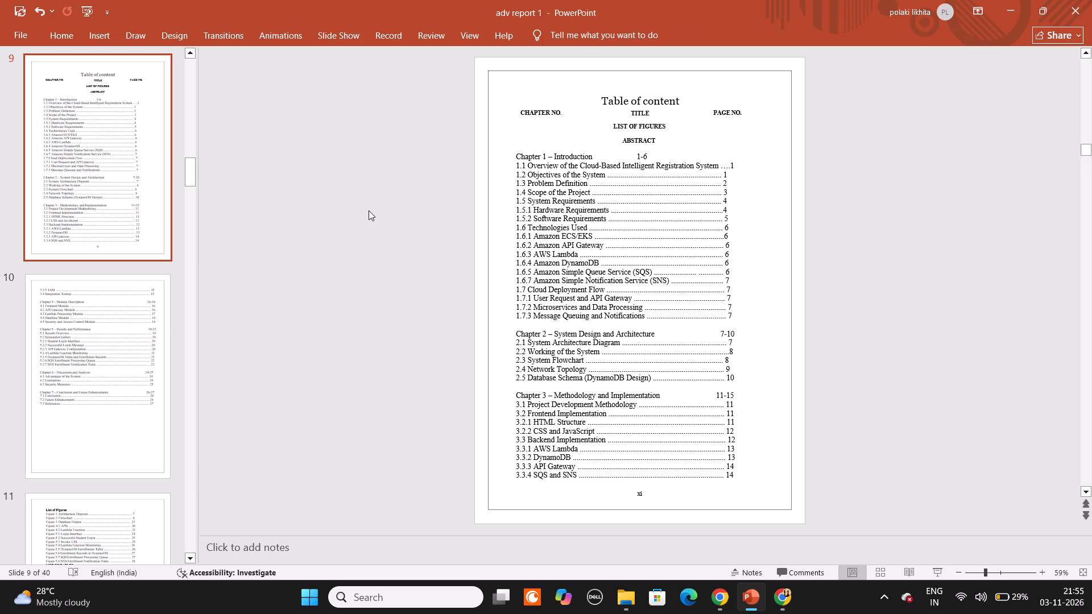
Set the page number of the 1.5 System Requirements contents entry to 3.
left_click(726, 201)
key("BackSpace")
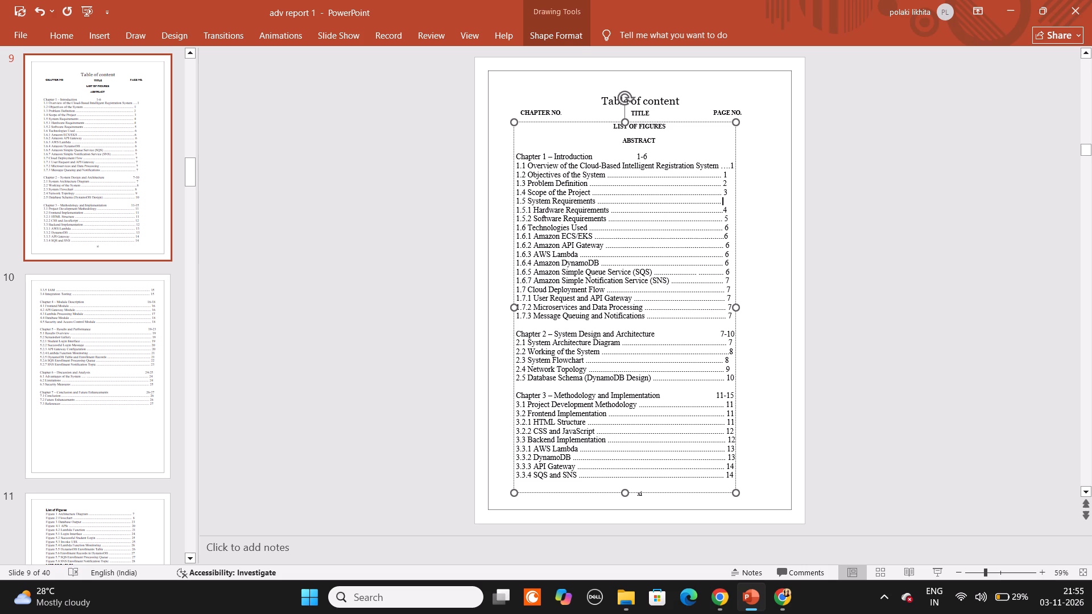
key("3")
left_click(386, 252)
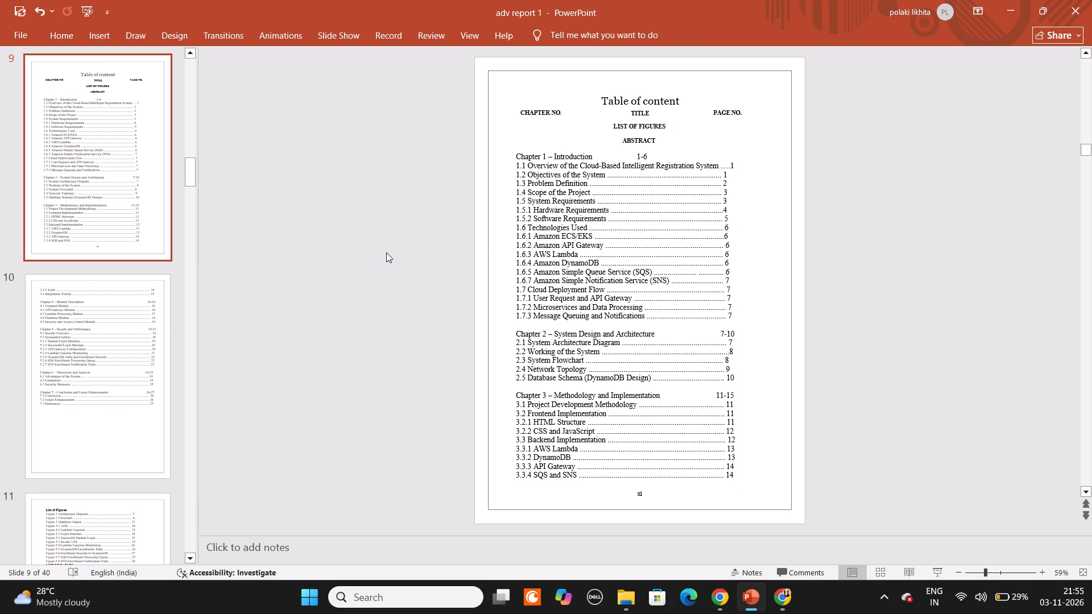
Check on the Chapter 1 slides which pages sections 1.5.1 through 1.7.3 appear on, and return to the contents slide.
key("Down")
key("Down")
key("Down")
key("Down")
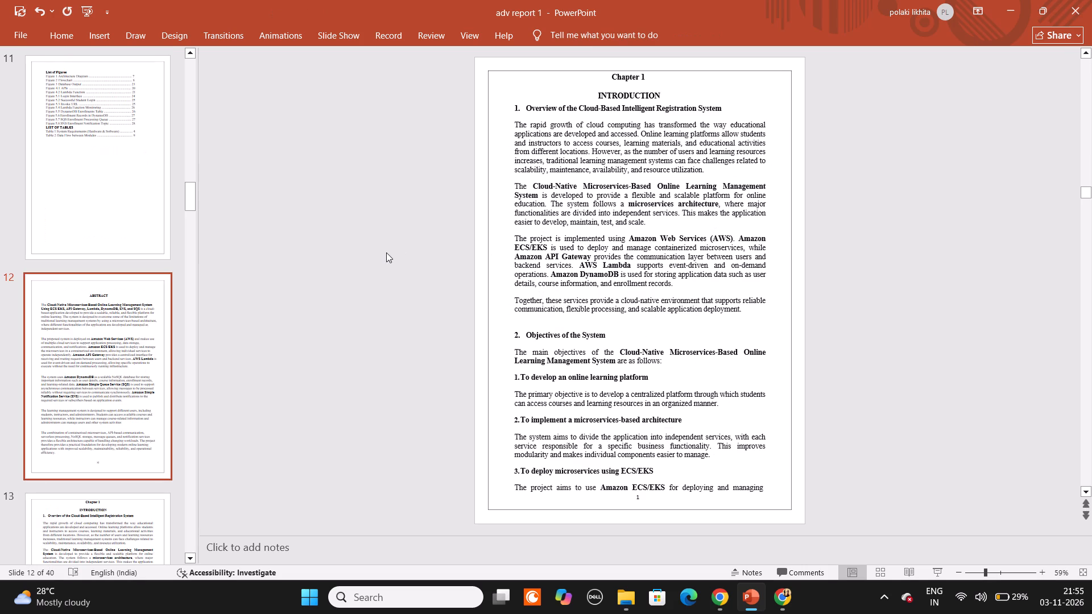
key("Down")
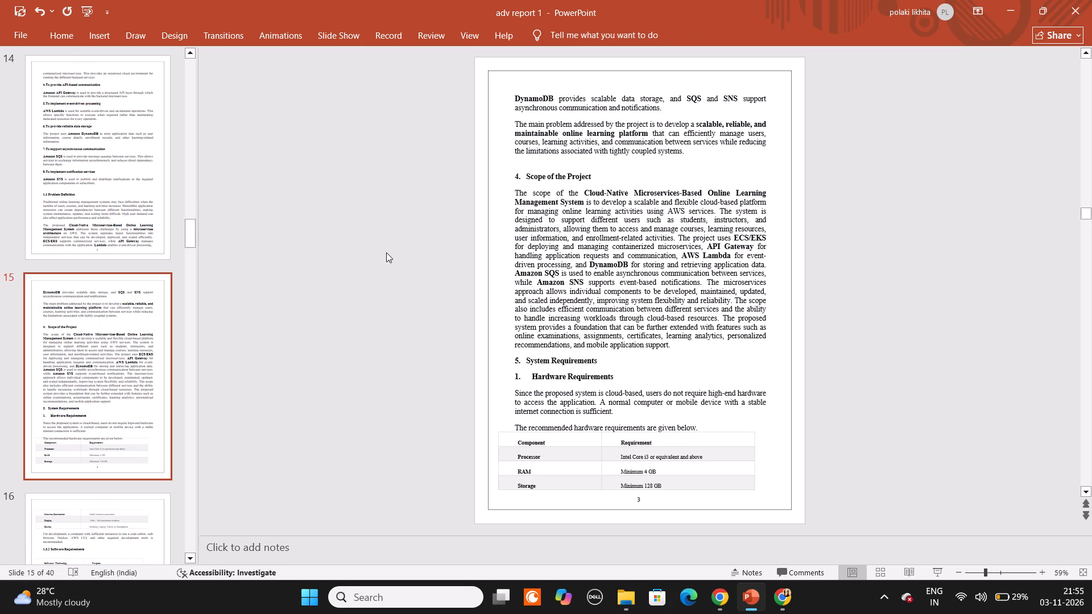
key("Down")
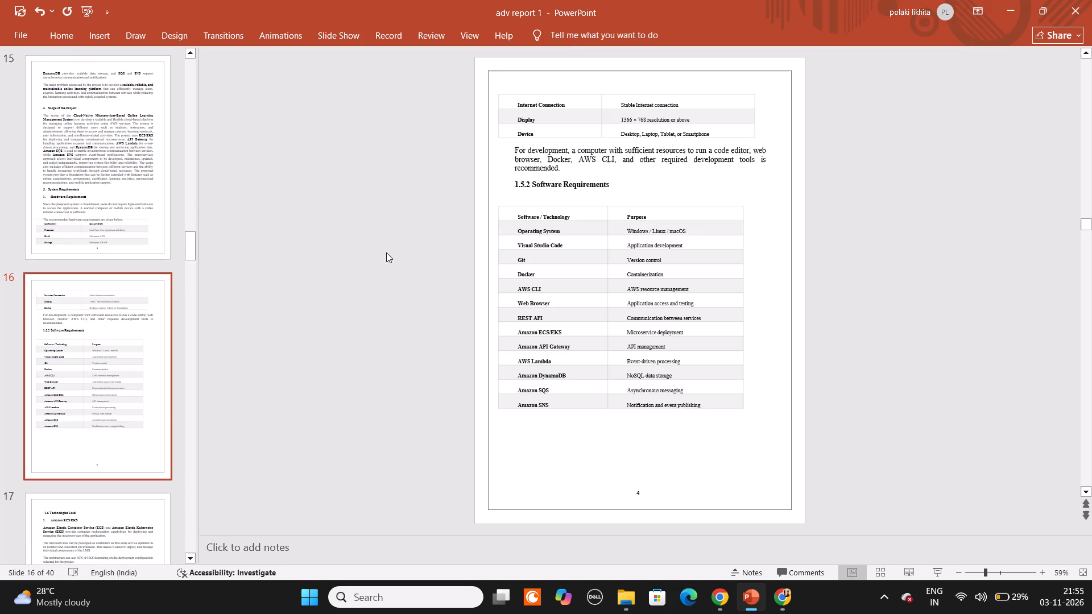
key("Down")
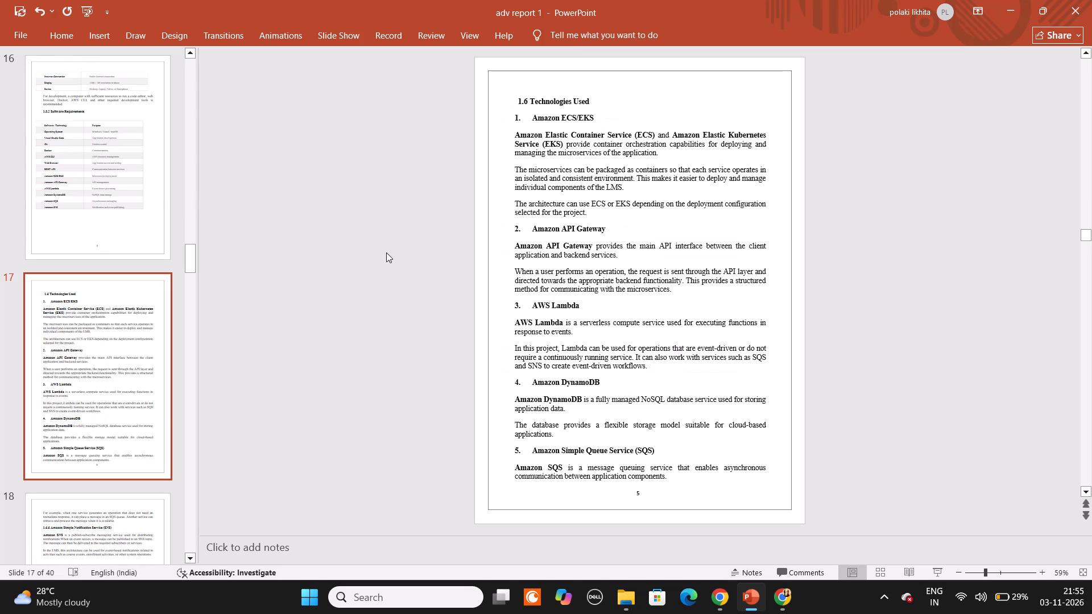
key("Down")
key("Up")
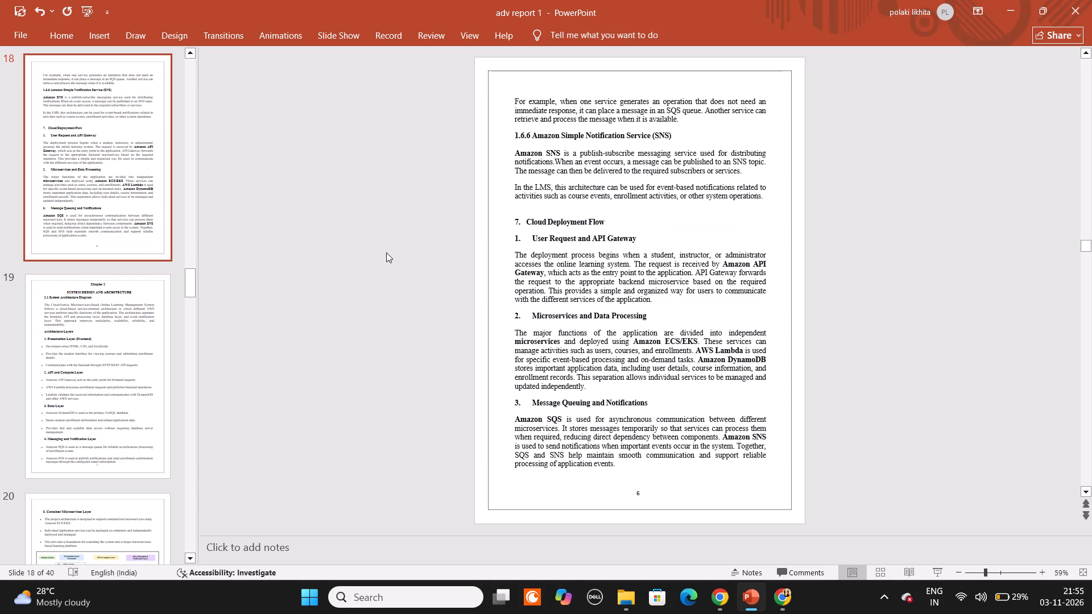
key("Up")
key("Down")
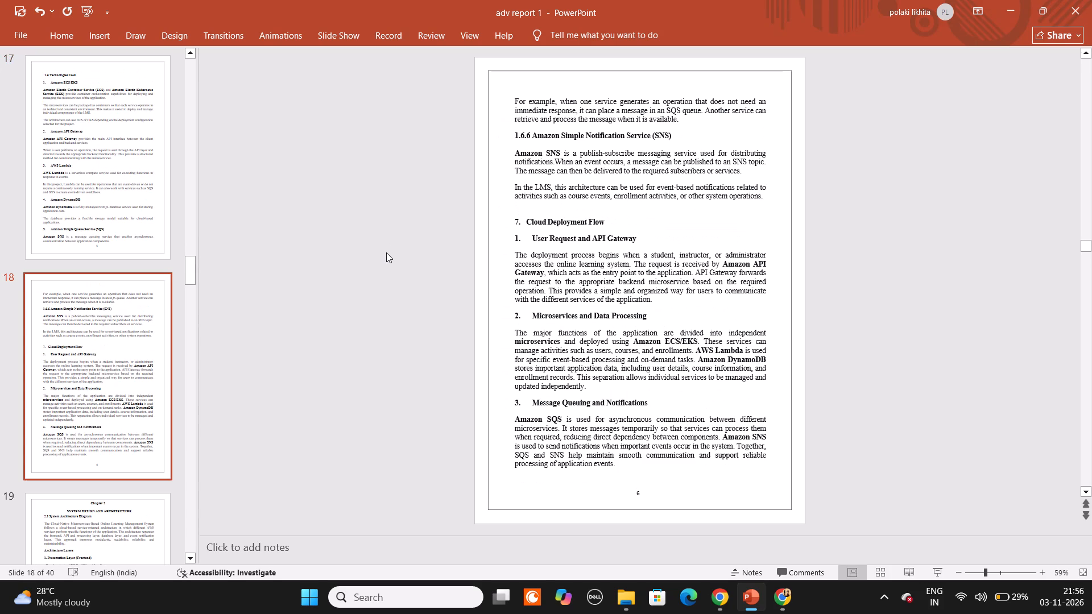
key("Up")
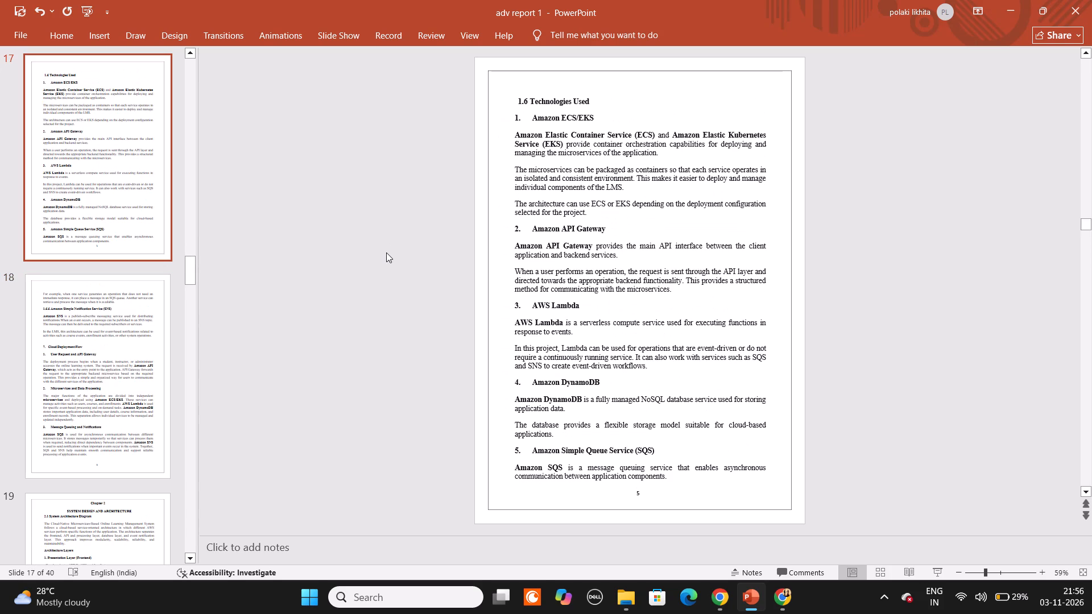
key("Up")
key("Up")
key("Up")
key("Up")
key("Up")
key("Up")
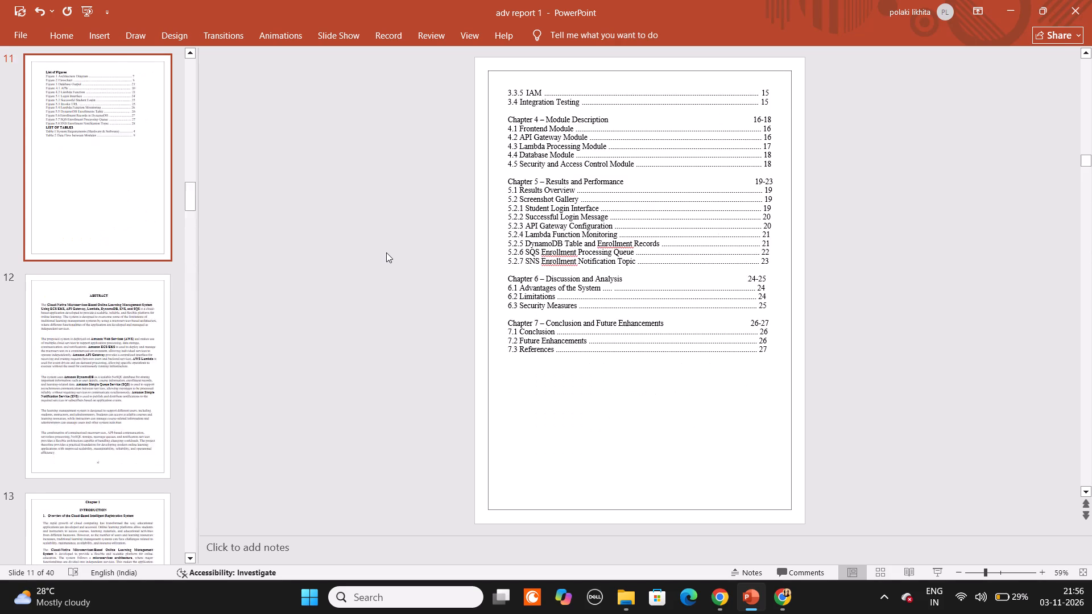
key("Up")
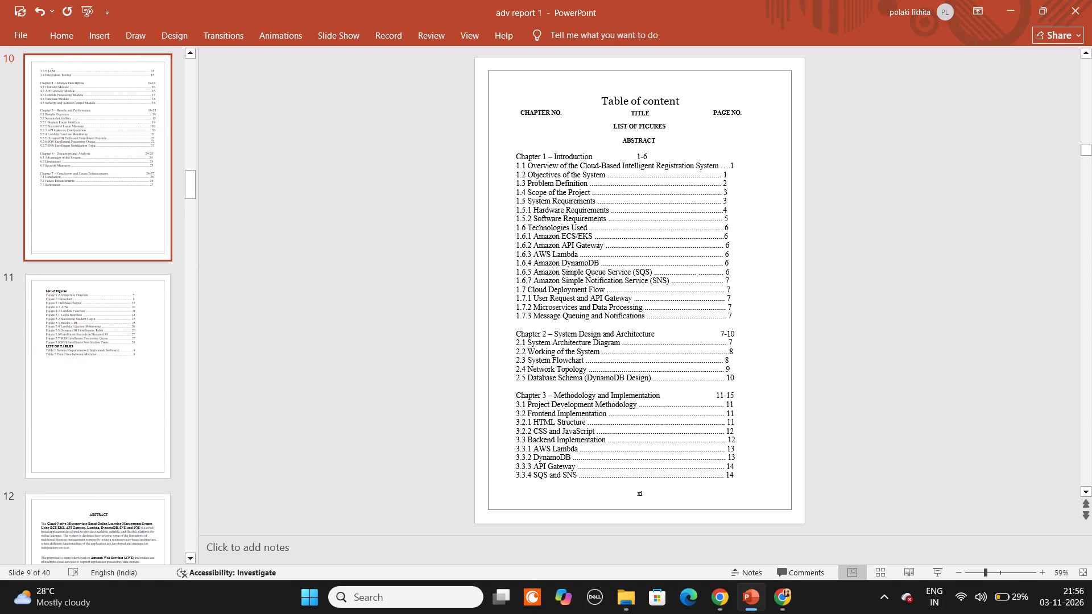
Set the page number of the 1.5.1 Hardware Requirements contents entry to 3.
left_click(728, 209)
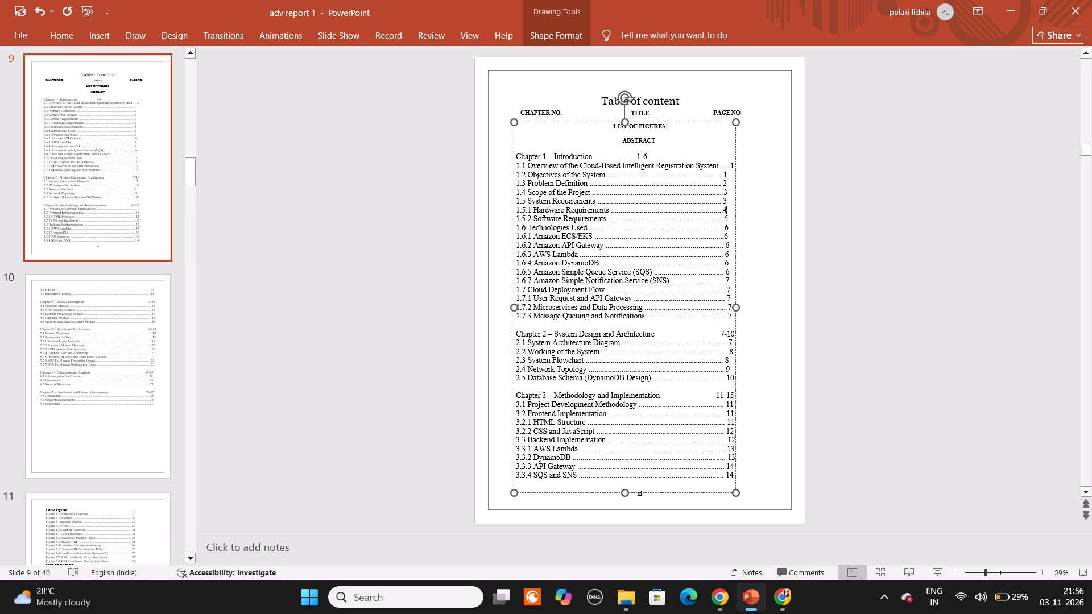
key("BackSpace")
key("3")
Set the page number of the 1.5.2 Software Requirements contents entry to 4.
key("Down")
key("BackSpace")
key("4")
Clear the page number of the 1.6 Technologies Used contents entry.
key("Down")
key("BackSpace")
Check on the Chapter 1 slides which pages section 1.6 Technologies Used and the sections through 1.7.3 appear on, and return to the contents slides.
left_click(355, 238)
key("Down")
key("Down")
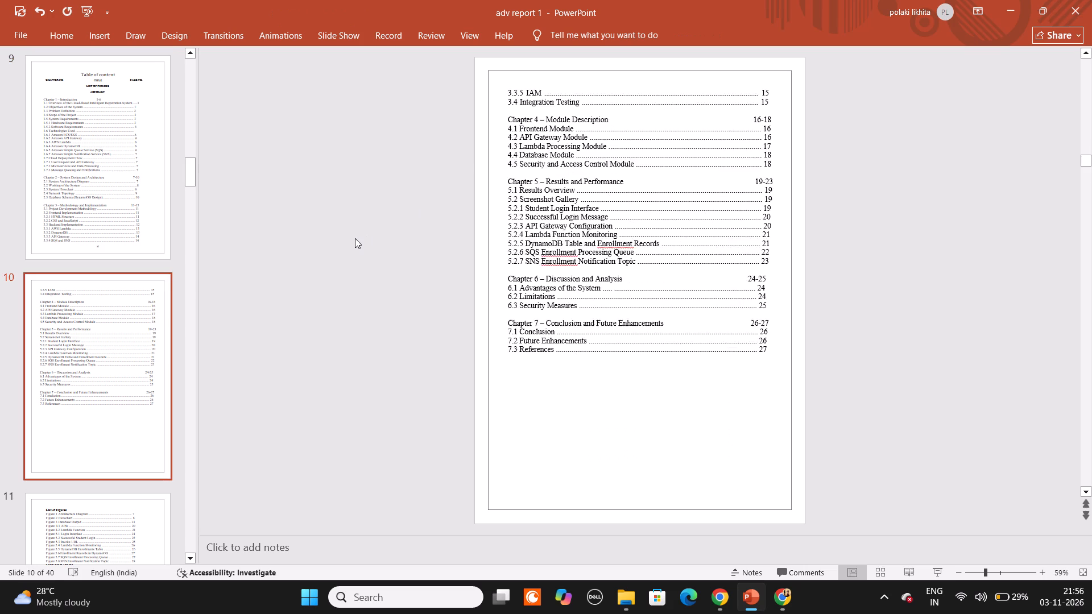
key("Down")
key("Down")
key("Down")
key("Down")
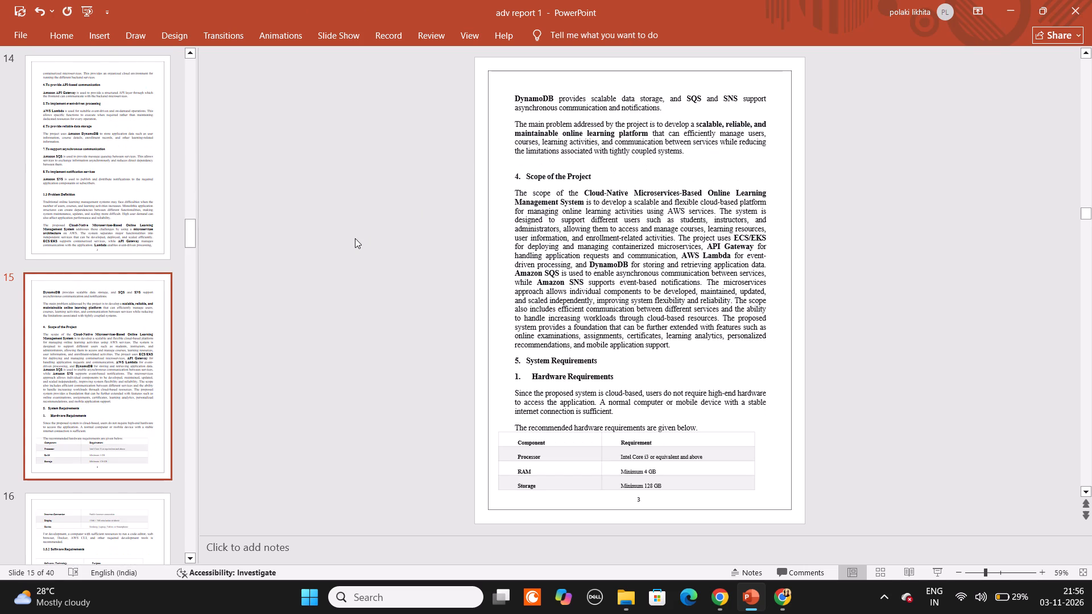
key("Down")
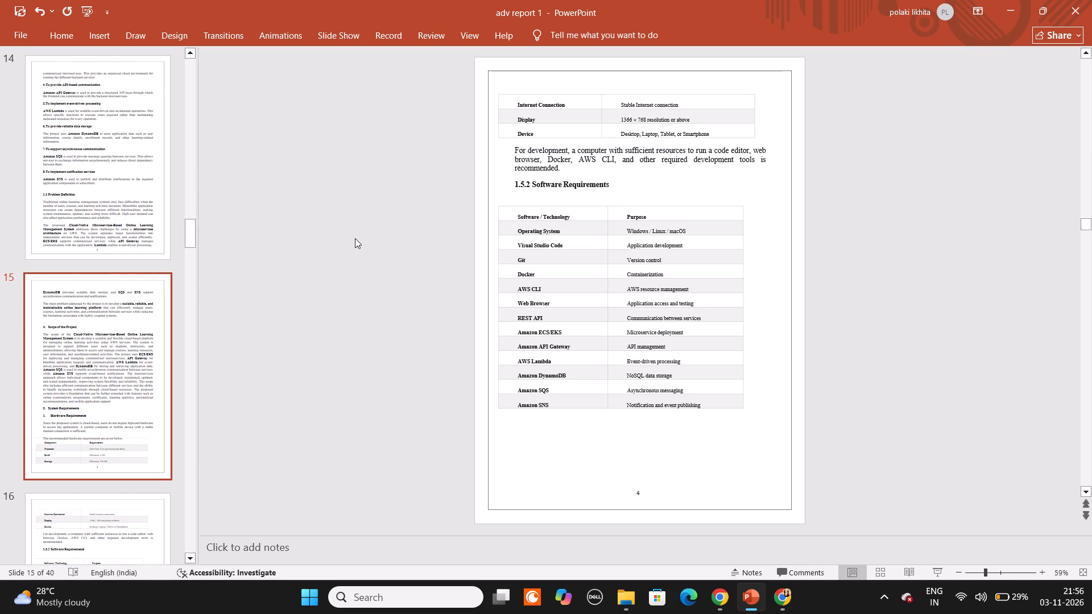
key("Down")
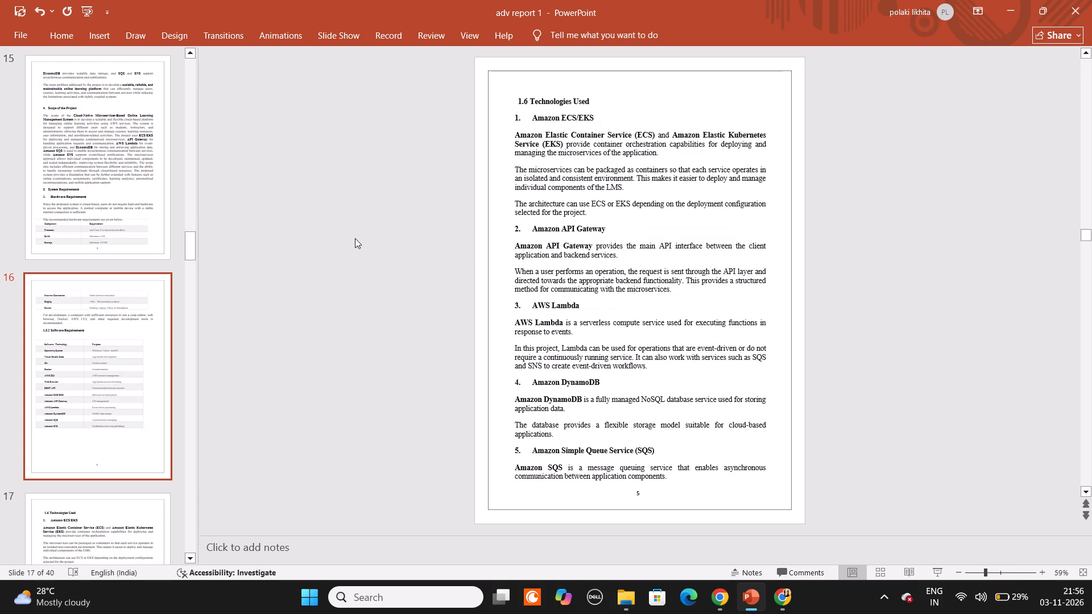
key("Up")
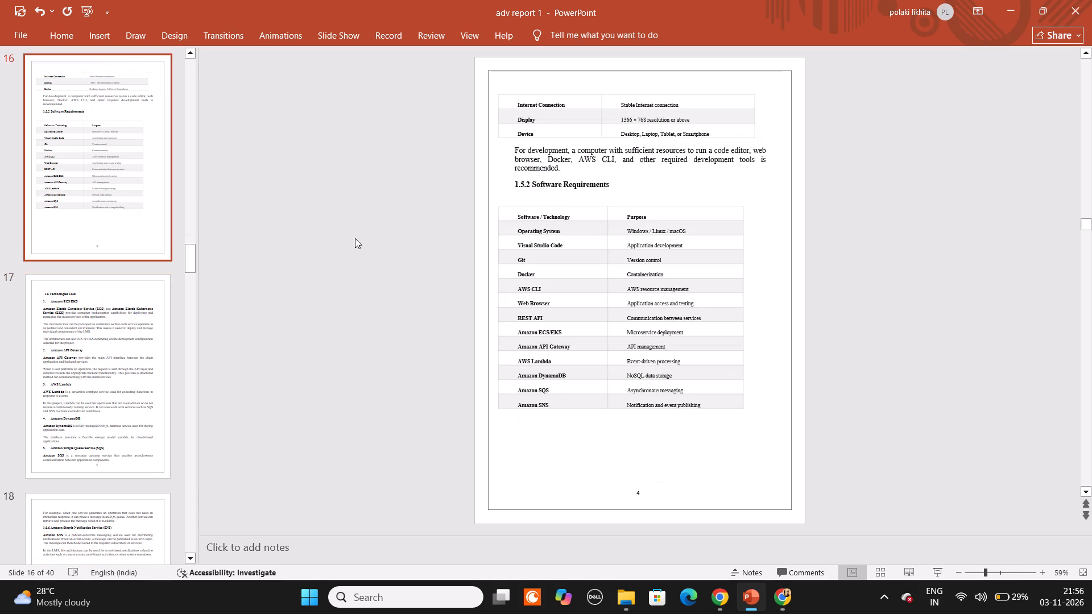
key("Down")
key("Down")
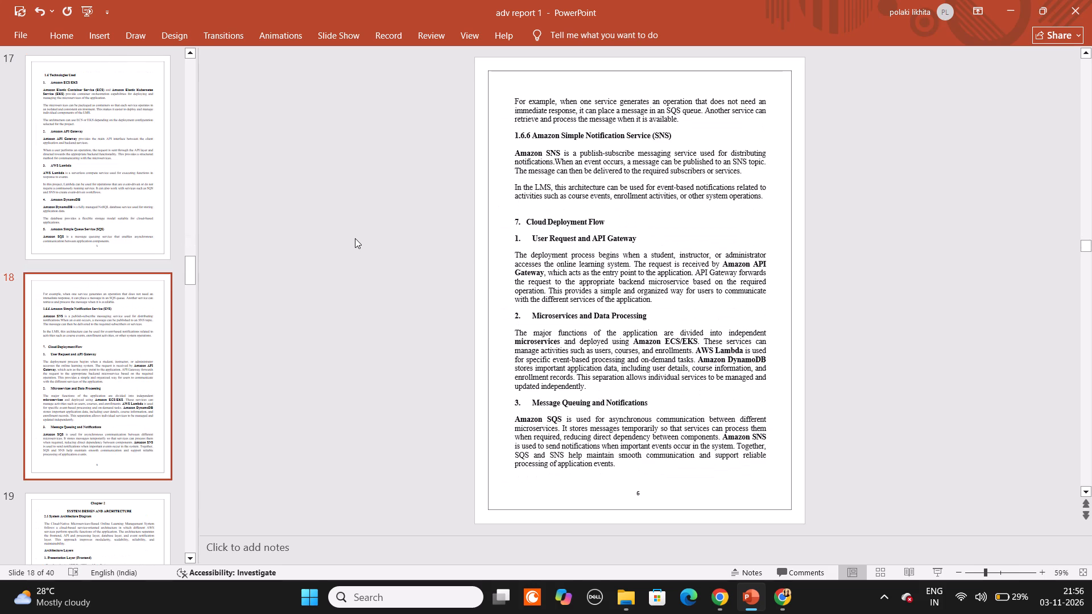
key("Up")
key("Up")
key("Up")
key("Up")
key("Up")
key("Up")
key("Up")
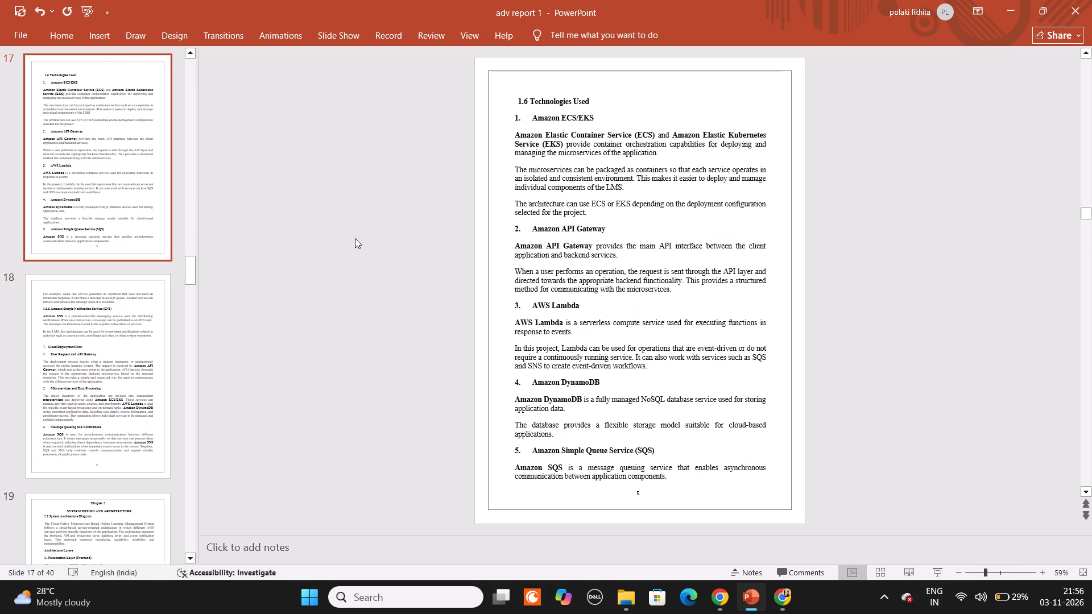
key("Up")
key("Up")
key("Up")
key("Up")
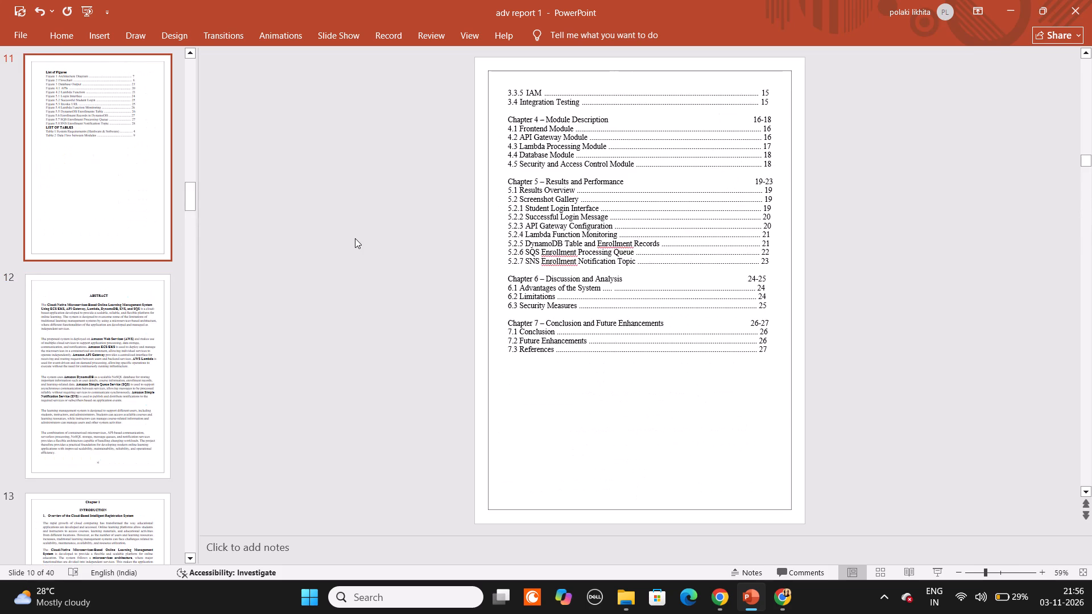
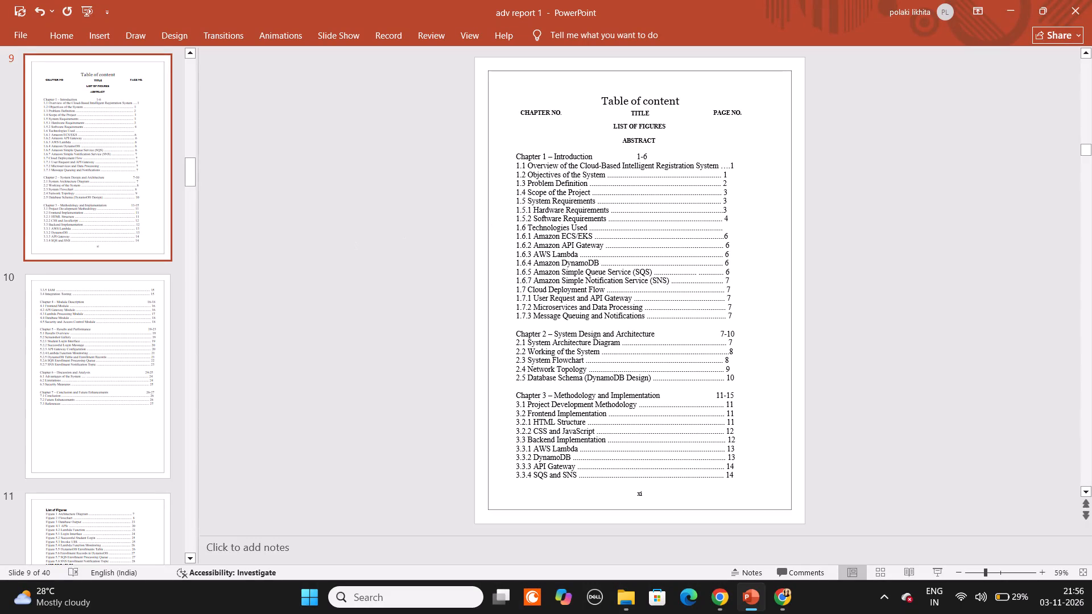
Set the page numbers of contents entries 1.6 Technologies Used, 1.6.1 Amazon ECS/EKS and 1.6.2 Amazon API Gateway to 5.
left_click(726, 226)
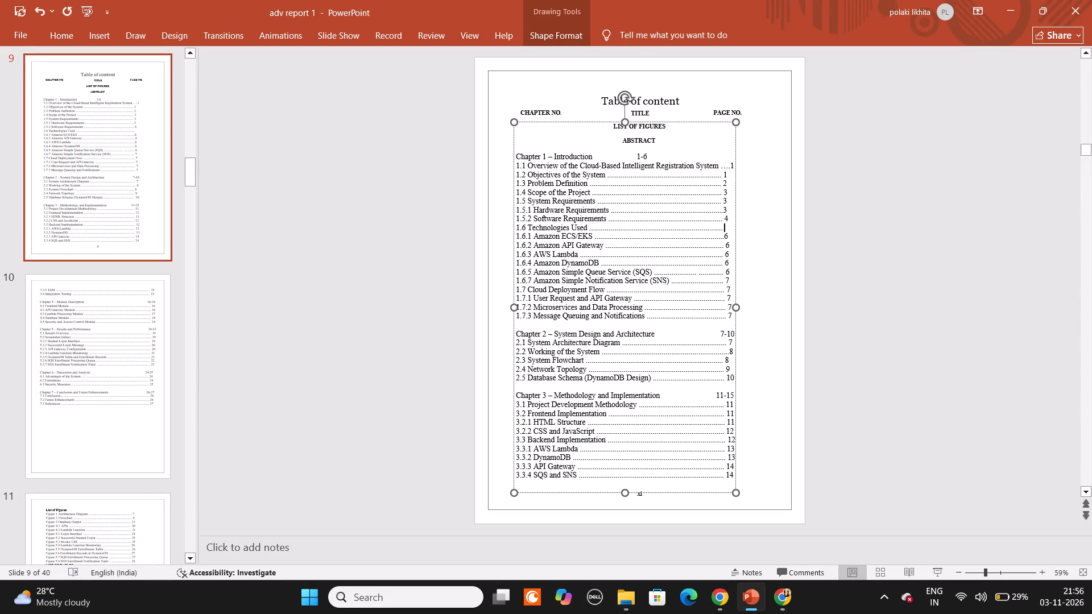
key("5")
key("Down")
key("BackSpace")
key("5")
key("Down")
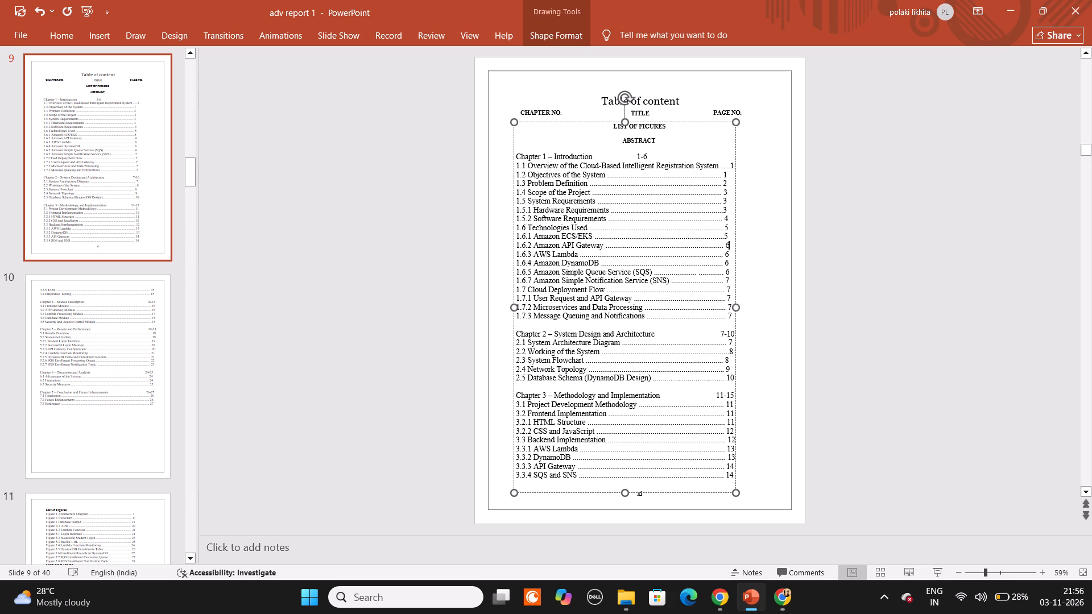
key("BackSpace")
key("5")
Set the page numbers of contents entries 1.6.3 AWS Lambda, 1.6.4 Amazon DynamoDB and 1.6.5 Amazon Simple Queue Service to 5.
key("Down")
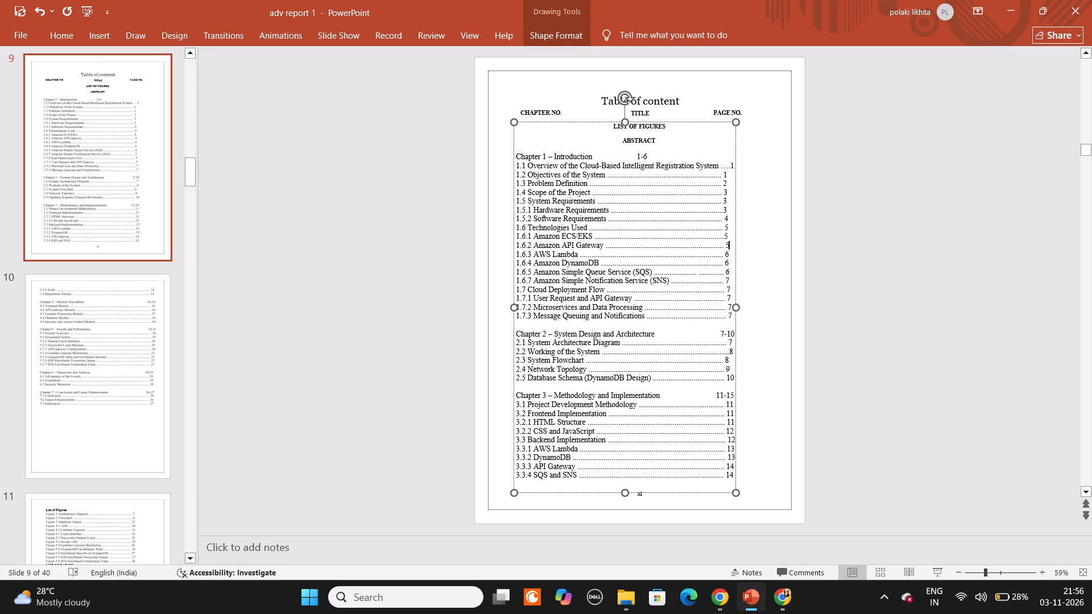
key("Down")
key("Up")
key("BackSpace")
key("5")
key("Down")
key("BackSpace")
key("5")
key("Down")
key("BackSpace")
key("5")
Set the page numbers of contents entries 1.6.7 Amazon Simple Notification Service and 1.7 Cloud Deployment Flow to 6.
key("Down")
key("BackSpace")
key("6")
key("Down")
key("BackSpace")
key("6")
Set the page numbers of contents entries 1.7.1, 1.7.2 and 1.7.3 to 6.
key("Down")
key("BackSpace")
key("6")
key("Down")
key("BackSpace")
key("6")
key("Down")
key("BackSpace")
key("6")
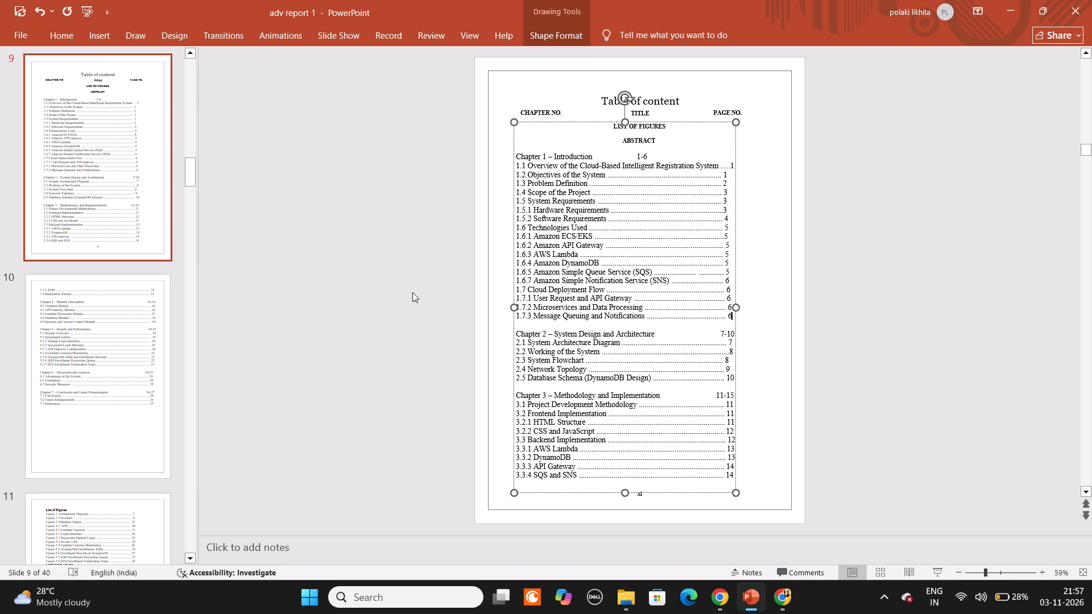
left_click(412, 292)
Widen the contents text box by extending its right edge close to the page border.
left_click(632, 331)
left_click_drag(738, 308, 760, 313)
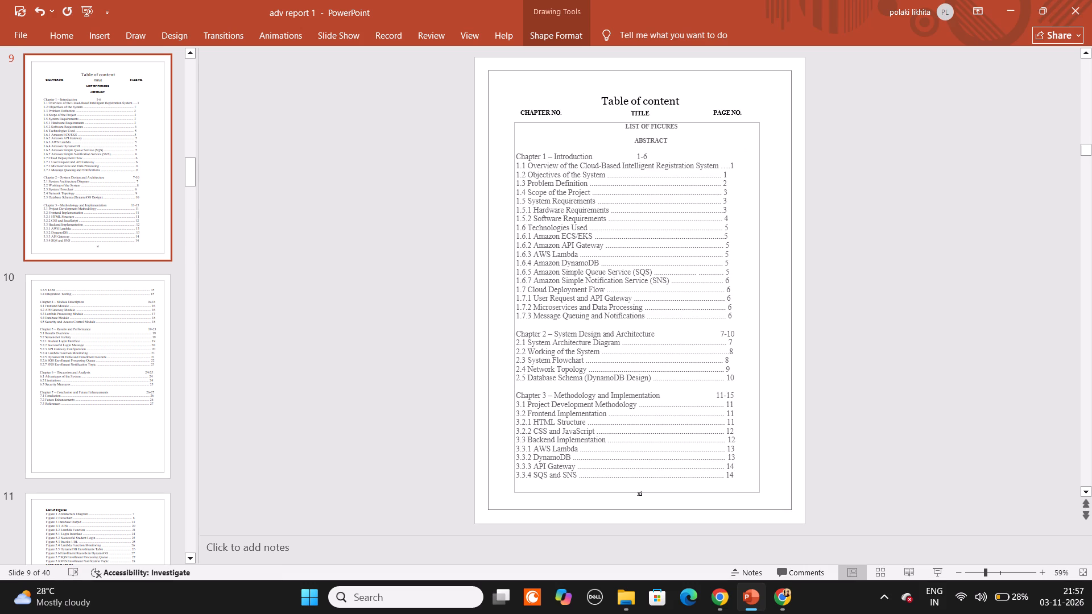
left_click_drag(760, 313, 771, 313)
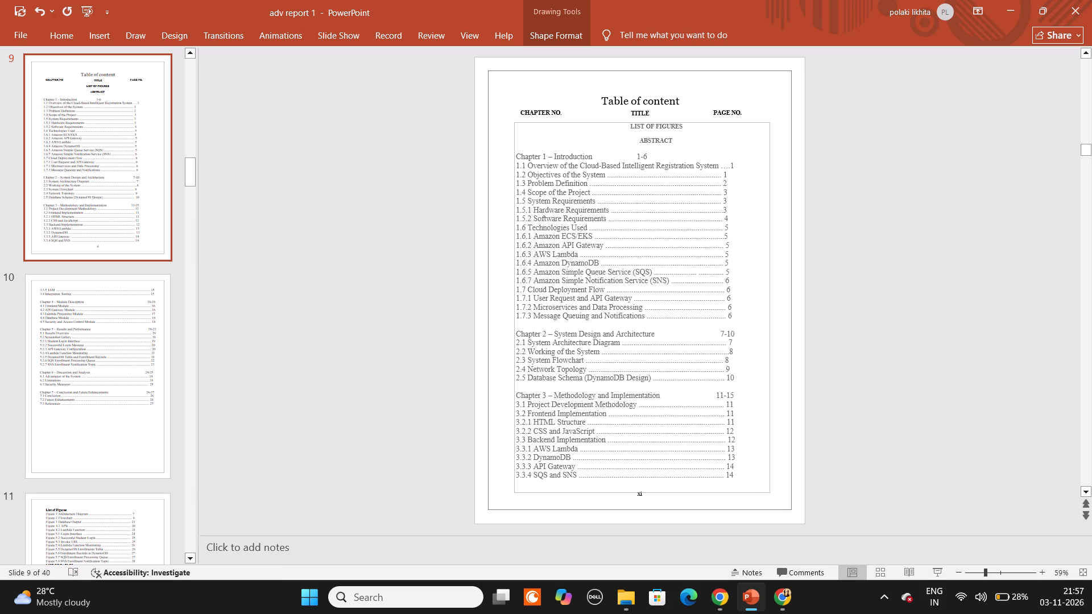
left_click_drag(771, 313, 773, 313)
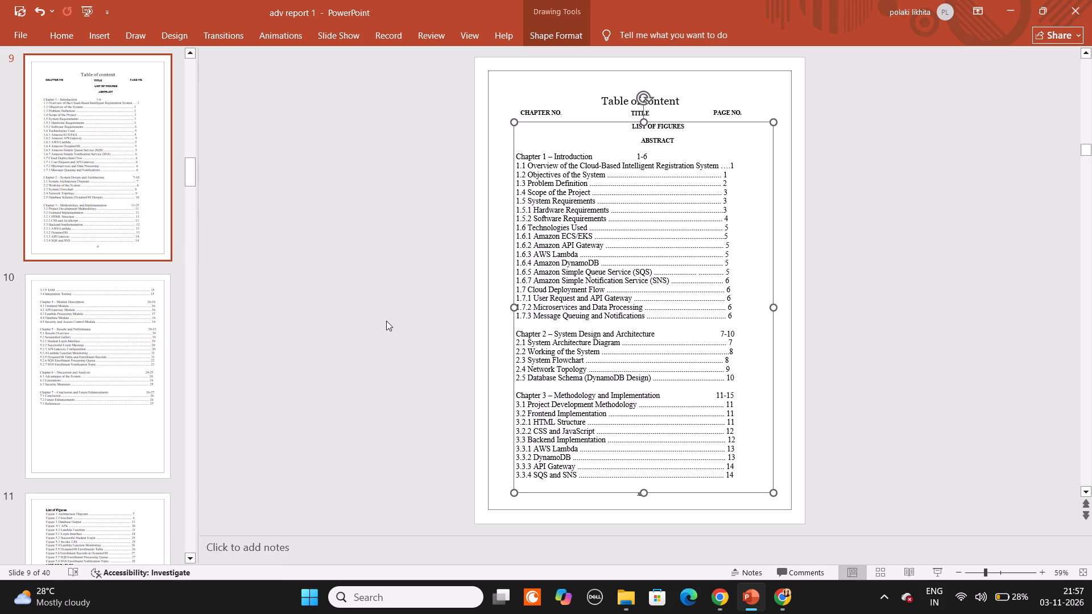
left_click(386, 321)
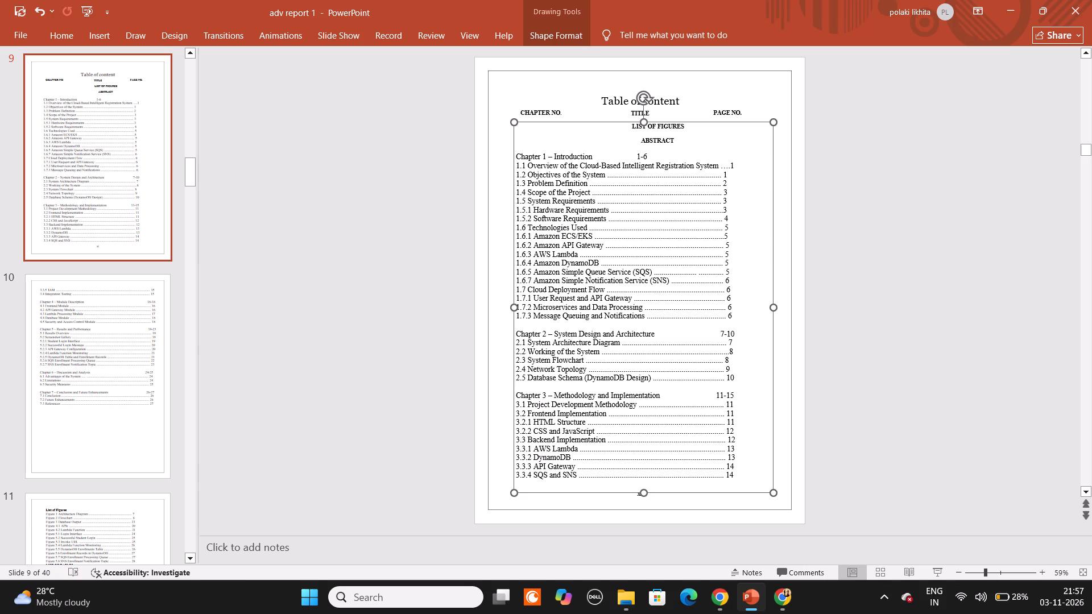
Lengthen the dot leader of the 1.1 Overview entry so its page number moves out beneath the far end of the PAGE NO. column.
left_click(722, 168)
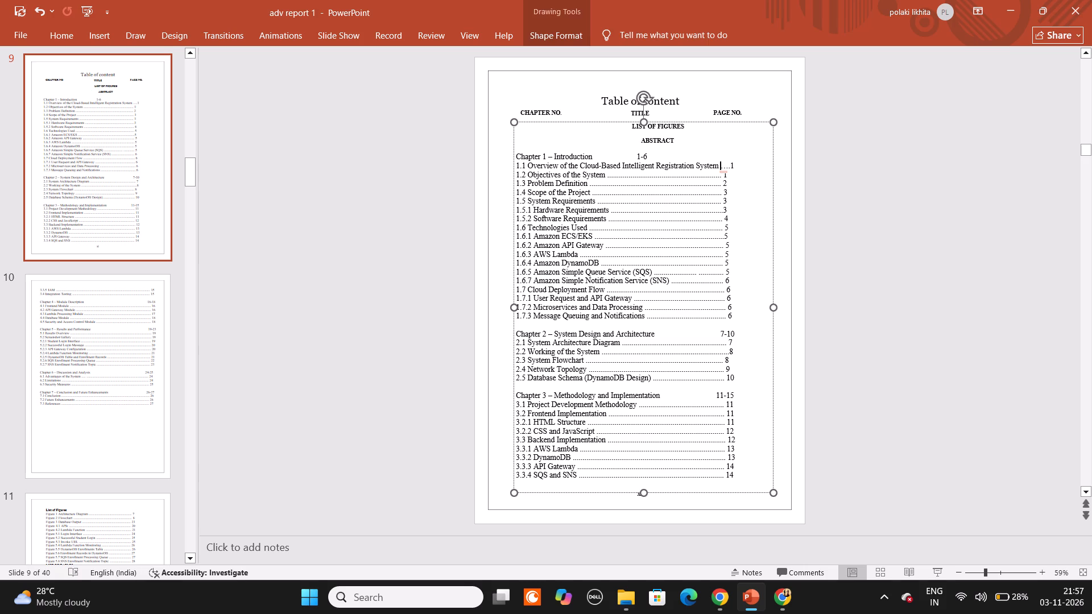
left_click(722, 167)
key("Right")
key("Right")
key("Right")
key("Left")
key("Left")
key("period")
key("period")
key("period")
key("period")
key("period")
key("period")
key("period")
key("period")
key("period")
key("period")
key("period")
key("period")
Lengthen the dot leader of the 1.2 Objectives of the System entry to align its page number with the 1.1 entry's.
key("Down")
key("Down")
key("Up")
key("Left")
key("Left")
key("Left")
key("Left")
key("Left")
key("Left")
key("Left")
key("Left")
key("Left")
key("Left")
key("Left")
key("period")
key("period")
key("period")
key("period")
key("period")
key("period")
key("period")
key("period")
key("period")
key("period")
key("period")
key("period")
key("period")
key("period")
key("period")
key("period")
key("period")
key("period")
type("..")
Lengthen the dot leader of the 1.3 Problem Definition entry to align its page number with the entries above.
key("Left")
key("Left")
key("Left")
key("Left")
key("Left")
key("Left")
key("Left")
key("Left")
key("Left")
key("Left")
key("Left")
key("Left")
key("Left")
key("Left")
key("Left")
key("Left")
key("Left")
key("Left")
key("Left")
key("Left")
key("Down")
key("period")
key("period")
key("period")
key("period")
key("period")
key("period")
key("period")
key("period")
key("period")
key("period")
key("period")
key("period")
key("period")
key("period")
key("period")
key("period")
key("period")
key("period")
key("period")
key("period")
Lengthen the dot leader of the 1.4 Scope of the Project entry to align its page number with the entries above.
key("Down")
key("Left")
key("Left")
key("Left")
key("Left")
key("Left")
key("Left")
key("Left")
key("Left")
key("Left")
key("Left")
key("Left")
key("Left")
key("Left")
key("Left")
key("Left")
key("Left")
key("Left")
key("Left")
key("Left")
key("period")
key("period")
key("period")
key("period")
key("period")
key("period")
key("period")
key("period")
key("period")
key("period")
key("period")
key("period")
key("period")
key("period")
type("......")
Lengthen the dot leader of the 1.5 System Requirements entry to align its page number with the 1.4 entry's.
key("Down")
key("Left")
key("Left")
key("Left")
key("Left")
key("Left")
key("Left")
key("Left")
key("Left")
key("Left")
key("Left")
key("Left")
key("Left")
key("Left")
key("Left")
key("Left")
key("period")
key("period")
key("period")
key("period")
key("period")
key("period")
key("period")
key("period")
key("period")
key("period")
key("period")
key("period")
key("period")
key("period")
key("period")
key("period")
key("period")
type("...")
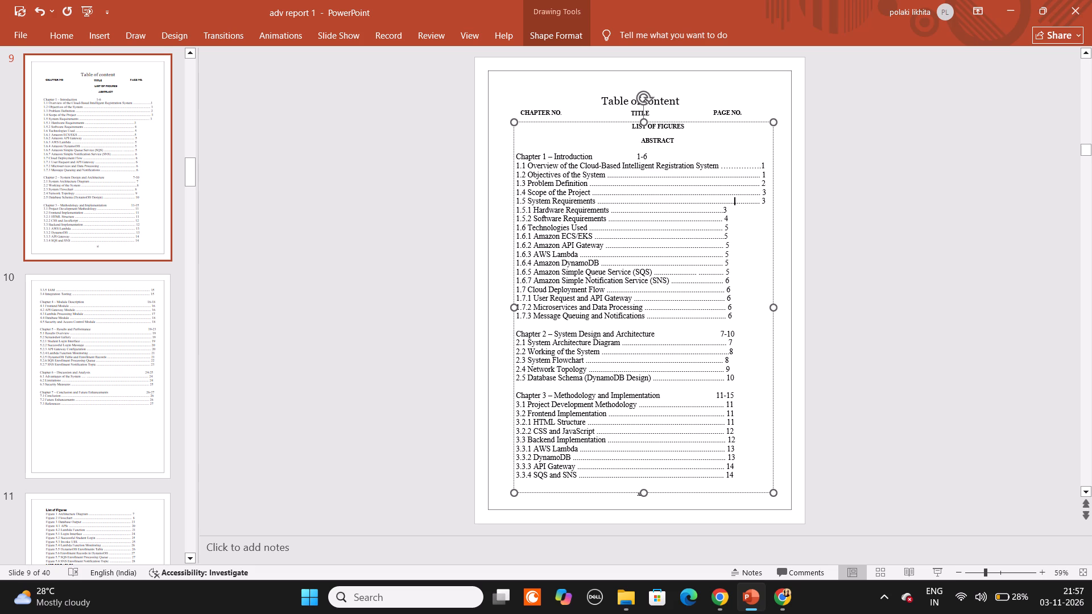
Lengthen the dot leader of the 1.5.1 Hardware Requirements entry to align its page number with the entries above.
key("Down")
key("Left")
key("Left")
key("Left")
key("Left")
key("Left")
key("Left")
key("Left")
key("Left")
key("Left")
key("Left")
key("Left")
key("Left")
key("Left")
key("Left")
key("period")
key("period")
key("period")
key("period")
key("period")
key("period")
key("period")
key("period")
key("period")
key("period")
key("period")
key("period")
key("period")
key("period")
key("period")
key("period")
key("period")
key("period")
key("period")
key("period")
Lengthen the dot leader of the 1.5.2 Software Requirements entry to align its page number with the entries above.
key("Down")
key("Left")
key("Left")
key("Left")
key("Left")
key("Left")
key("Left")
key("Left")
key("Left")
key("Left")
key("Left")
key("Left")
key("Left")
key("Left")
key("Left")
key("period")
key("period")
key("period")
key("period")
key("period")
key("period")
key("period")
key("period")
key("period")
key("period")
key("period")
key("period")
key("period")
type("......")
Lengthen the dot leader of the 1.6 Technologies Used entry to align its page number with the entries above.
key("Down")
key("Left")
key("Left")
key("Left")
key("Left")
key("Left")
key("Left")
key("Left")
key("Left")
key("Left")
key("Left")
key("Left")
key("Left")
key("Left")
key("Left")
key("Left")
key("Left")
key("Left")
key("Left")
key("Left")
key("Left")
key("period")
key("period")
key("period")
key("period")
key("period")
key("period")
key("period")
key("period")
key("period")
key("period")
key("period")
key("period")
key("period")
key("period")
key("period")
key("period")
key("period")
key("period")
key("period")
key("period")
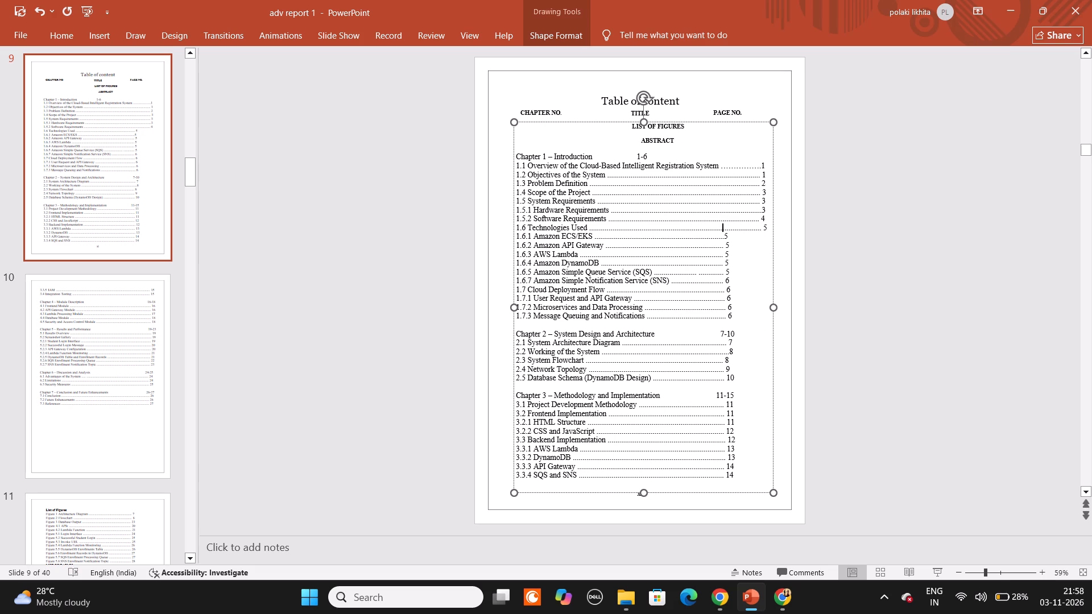
key("BackSpace")
Lengthen the dot leader of the 1.6.1 Amazon ECS/EKS entry to align its page number with the 1.6 entry's.
key("Down")
key("Left")
key("Left")
key("Left")
key("Left")
key("Left")
key("Left")
key("Left")
key("Left")
key("Left")
key("Left")
key("Left")
key("period")
key("period")
key("period")
key("period")
key("period")
key("period")
key("period")
key("period")
key("period")
key("period")
key("period")
key("period")
key("period")
key("period")
type(".....")
Lengthen the dot leader of the 1.6.2 Amazon API Gateway entry to align its page number with the entries above.
key("Down")
key("Left")
key("Left")
key("Left")
key("Left")
key("Left")
key("Left")
key("Left")
key("Left")
key("Left")
key("Left")
key("Left")
key("Left")
key("Left")
key("Left")
key("Left")
key("Left")
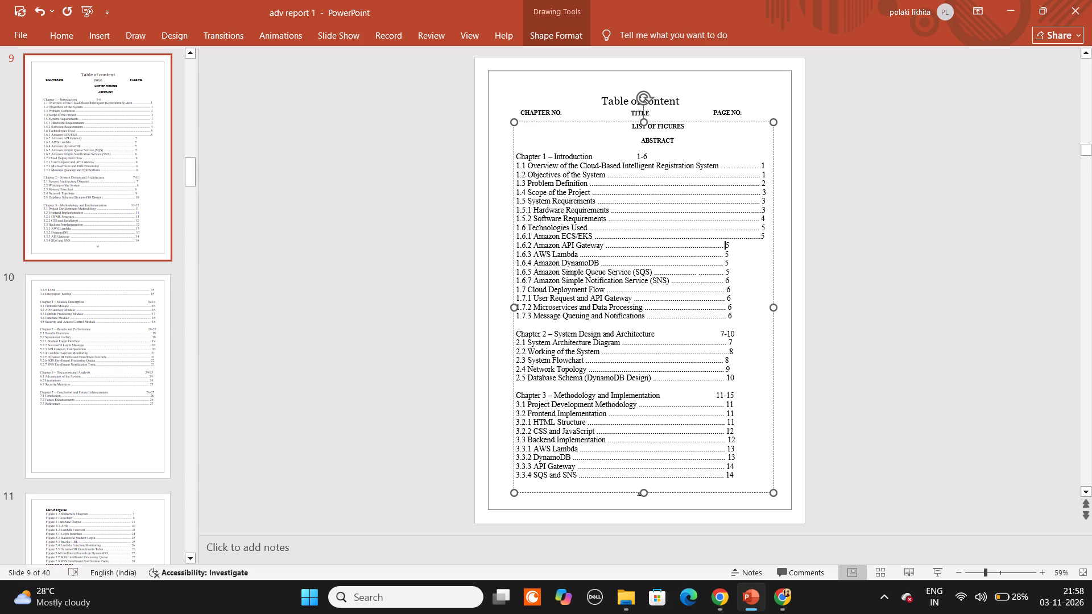
key("period")
key("period")
key("period")
key("period")
key("period")
key("period")
key("period")
key("period")
key("period")
key("period")
key("period")
key("period")
key("period")
key("period")
key("period")
key("period")
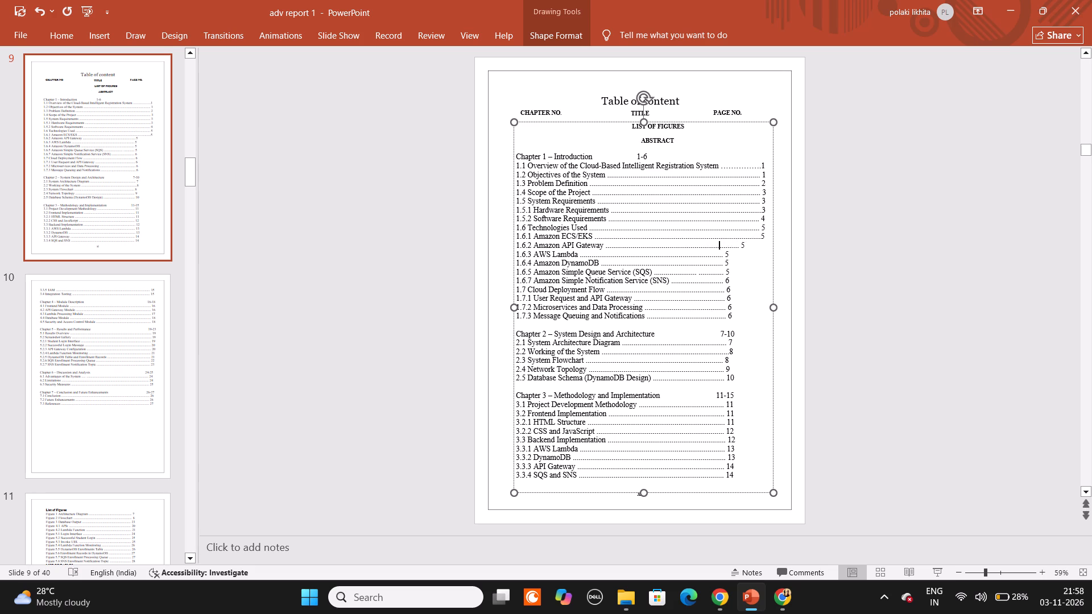
type("..")
Lengthen the dot leader of the 1.6.3 AWS Lambda entry to align its page number with the entries above.
key("Down")
key("Left")
key("Left")
key("Left")
key("Left")
key("Left")
key("Left")
key("Left")
key("Left")
key("Left")
key("Left")
key("Left")
key("Left")
key("Left")
key("Left")
key("Left")
key("Left")
key("Left")
key("Left")
key("Left")
key("Left")
key("period")
key("period")
key("period")
key("period")
key("period")
key("period")
key("period")
key("period")
key("period")
key("period")
key("period")
key("period")
key("period")
key("period")
type("....")
Lengthen the dot leader of the 1.6.4 Amazon DynamoDB entry to align its page number with the entries above.
key("Down")
key("Left")
key("Left")
key("Left")
key("Left")
key("Left")
key("Left")
key("Left")
key("Left")
key("Left")
key("Left")
key("Left")
key("Left")
key("Left")
key("Left")
key("Left")
key("Left")
key("Left")
key("period")
key("period")
key("period")
key("period")
key("period")
key("period")
key("period")
key("period")
key("period")
key("period")
key("period")
key("period")
key("period")
key("period")
key("period")
key("period")
key("period")
key("period")
key("period")
key("period")
key("BackSpace")
key("BackSpace")
Lengthen the dot leader of the 1.6.5 Amazon Simple Queue Service (SQS) entry to align its page number with the entries above.
key("Down")
key("Left")
key("Left")
key("Left")
key("Left")
key("Left")
key("Left")
key("Left")
key("Left")
key("Left")
key("Left")
key("Left")
key("Left")
key("Left")
key("Left")
key("Left")
key("Left")
key("Left")
key("Left")
key("Left")
key("Left")
key("period")
key("period")
key("period")
key("period")
key("period")
key("period")
key("period")
key("period")
type(".....")
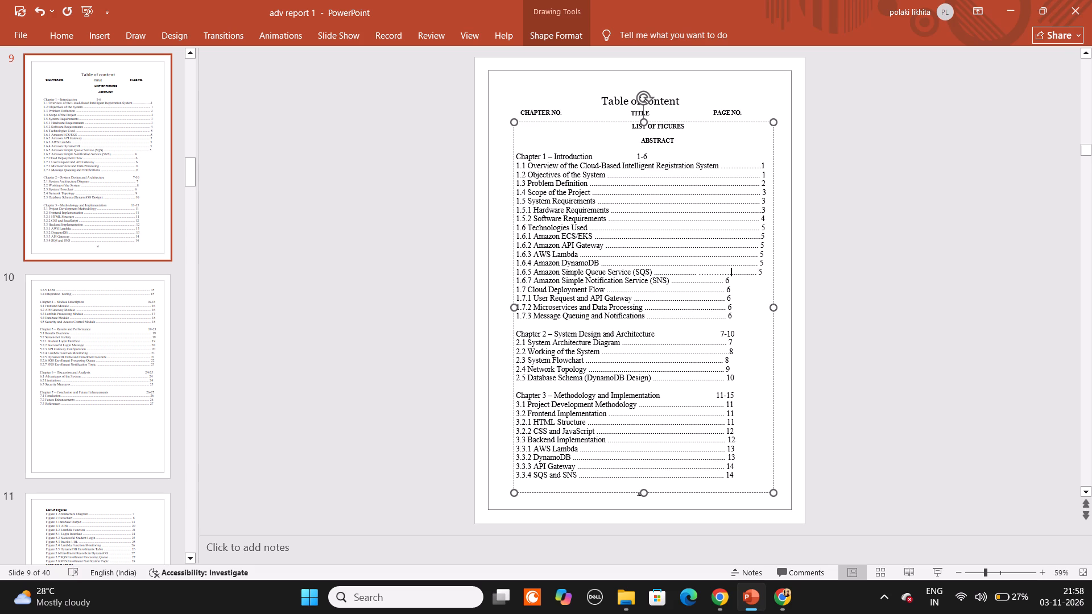
Lengthen the dot leader of the 1.6.7 Amazon Simple Notification Service (SNS) entry to align its page number with the entries above.
key("Down")
key("Left")
key("Left")
key("Left")
key("Left")
key("Left")
key("Left")
key("Left")
key("Left")
key("Left")
key("Left")
key("Left")
key("Left")
key("Left")
key("Left")
key("Left")
key("Left")
key("Left")
key("Left")
key("Left")
key("Left")
key("period")
key("period")
key("period")
key("period")
key("period")
key("period")
key("period")
key("period")
key("period")
key("period")
key("period")
key("period")
key("period")
key("period")
key("period")
key("period")
key("period")
key("period")
key("BackSpace")
Lengthen the dot leader of the 1.7 Cloud Deployment Flow entry to align its page number with the entries above.
key("Down")
key("Left")
key("Left")
key("Left")
key("Left")
key("Left")
key("Left")
key("Left")
key("Left")
key("Left")
key("Left")
key("Left")
key("Left")
key("Left")
key("Left")
key("Left")
key("period")
key("period")
key("period")
key("period")
key("period")
key("period")
key("period")
key("period")
key("period")
key("period")
key("period")
key("period")
key("period")
type("...")
Lengthen the dot leader of the 1.7.1 User Request and API Gateway entry to align its page number with the entries above.
key("Down")
key("Left")
key("Left")
key("Left")
key("Left")
key("Left")
key("Left")
key("Left")
key("Left")
key("Left")
key("Left")
key("Left")
key("Left")
key("Left")
key("Left")
key("Left")
key("Left")
key("Left")
key("Left")
key("Left")
key("Left")
key("period")
key("period")
key("period")
key("period")
key("period")
key("period")
key("period")
key("period")
key("period")
key("period")
key("period")
key("period")
key("period")
key("period")
key("period")
key("period")
key("period")
key("BackSpace")
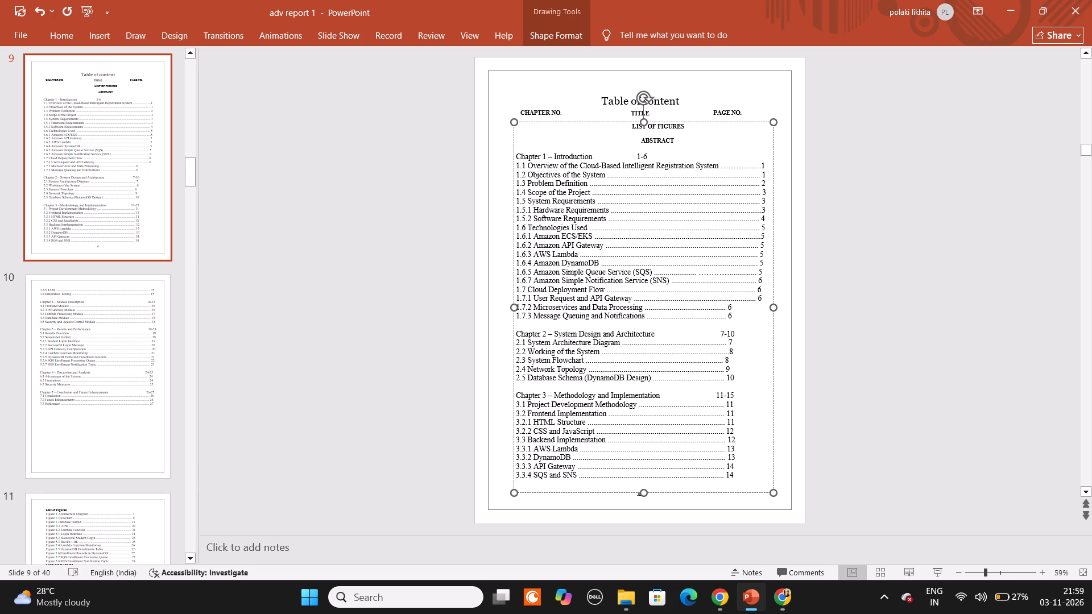
Lengthen the dot leader of the 1.7.2 Microservices and Data Processing entry to align its page number with the entries above.
key("Down")
key("Left")
key("Left")
key("Left")
key("Left")
key("Left")
key("Left")
key("Left")
key("Left")
key("Left")
key("Left")
key("Left")
key("period")
key("period")
key("period")
key("period")
key("period")
key("period")
key("period")
type("........")
Remove one dot each from the leaders of the 1.7 Cloud Deployment Flow and 1.7.1 User Request and API Gateway entries.
key("Up")
key("Up")
key("BackSpace")
key("Down")
key("BackSpace")
Remove one dot from each leader of the AWS service entries, working up from 1.6.7 to 1.6.1.
key("Up")
key("Up")
key("BackSpace")
key("Up")
key("BackSpace")
key("Up")
key("BackSpace")
key("Up")
key("BackSpace")
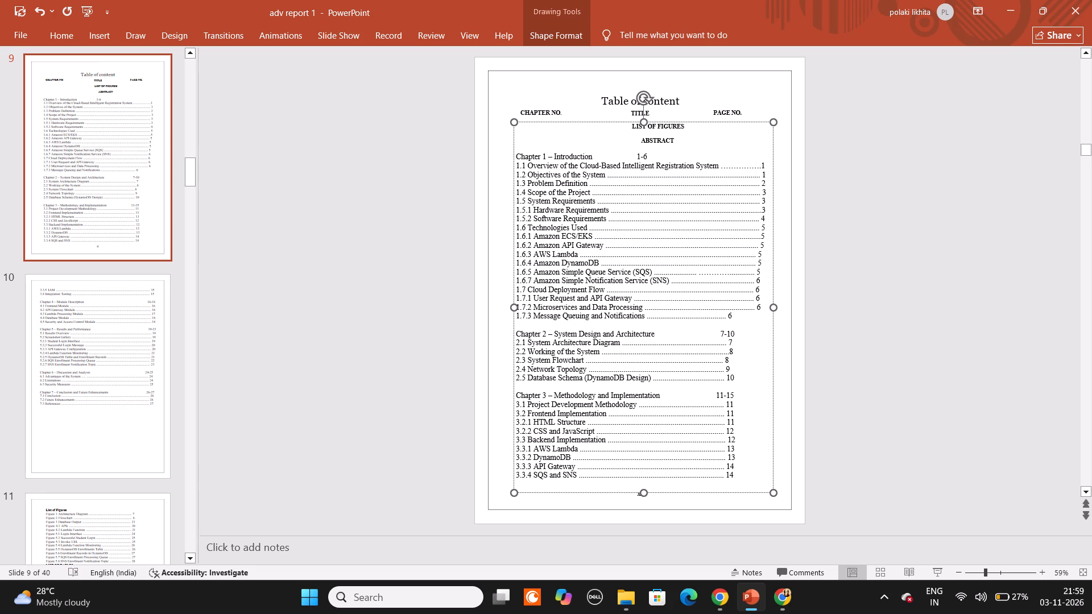
key("Up")
key("BackSpace")
key("Up")
key("BackSpace")
Shorten each dot leader by one dot, working up from 1.6 Technologies Used to 1.2 Objectives of the System.
key("Up")
key("BackSpace")
key("Up")
key("BackSpace")
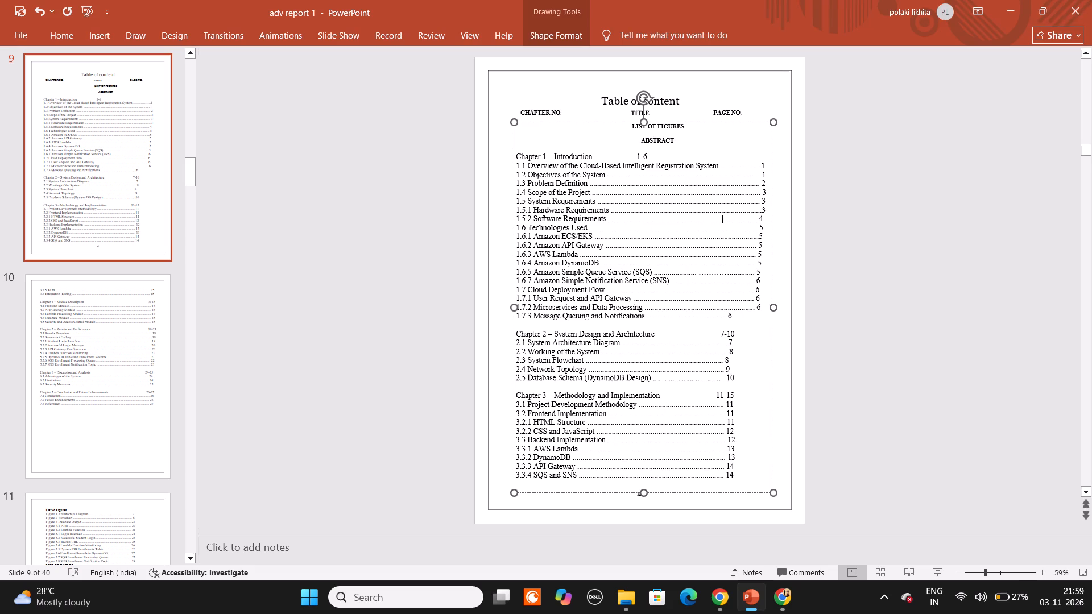
key("BackSpace")
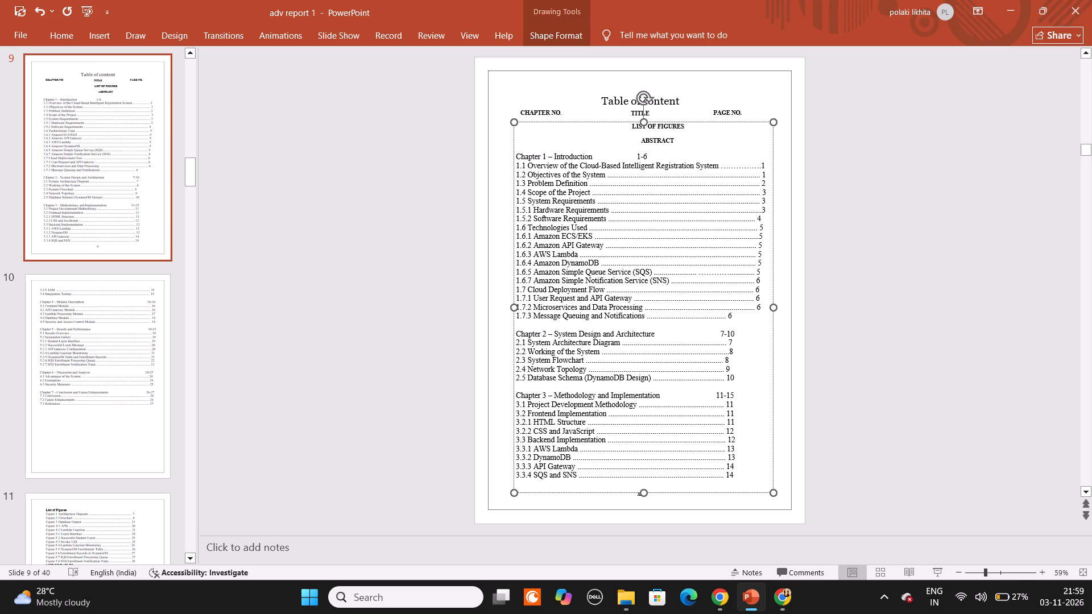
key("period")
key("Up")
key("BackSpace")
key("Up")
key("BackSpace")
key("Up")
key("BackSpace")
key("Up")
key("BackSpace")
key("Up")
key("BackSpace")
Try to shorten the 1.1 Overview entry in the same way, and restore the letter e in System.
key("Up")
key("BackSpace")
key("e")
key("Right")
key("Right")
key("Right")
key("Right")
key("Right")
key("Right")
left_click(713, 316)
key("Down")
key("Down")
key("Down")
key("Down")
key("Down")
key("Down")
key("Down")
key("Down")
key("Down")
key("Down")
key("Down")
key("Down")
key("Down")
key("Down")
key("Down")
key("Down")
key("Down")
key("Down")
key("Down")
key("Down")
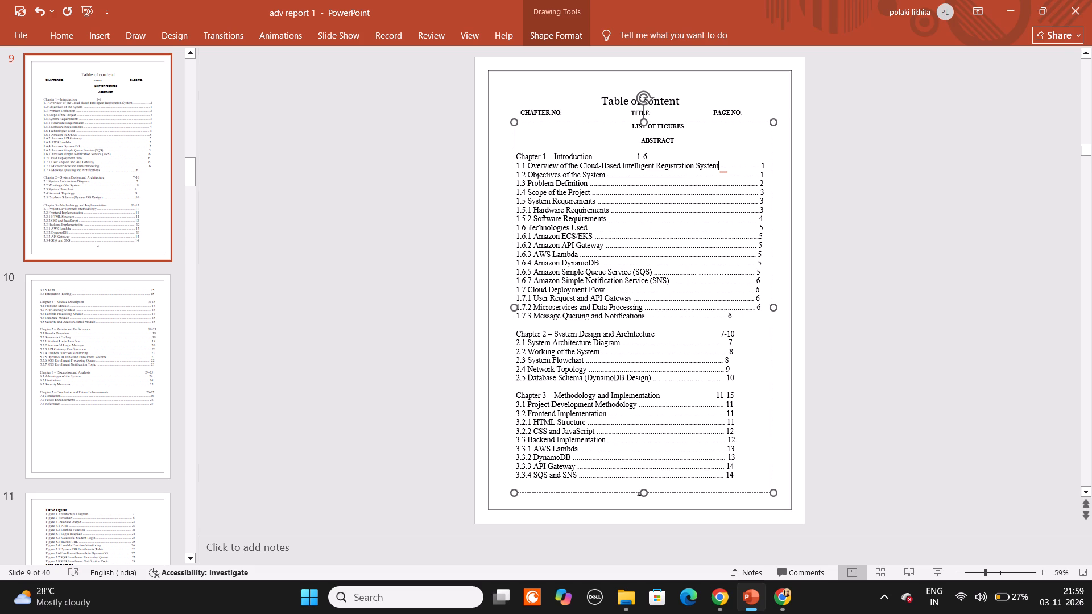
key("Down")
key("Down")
Place the insertion point within the dot leader of the 1.1 Overview of the Cloud-Based Intelligent Registration System entry.
left_click(626, 259)
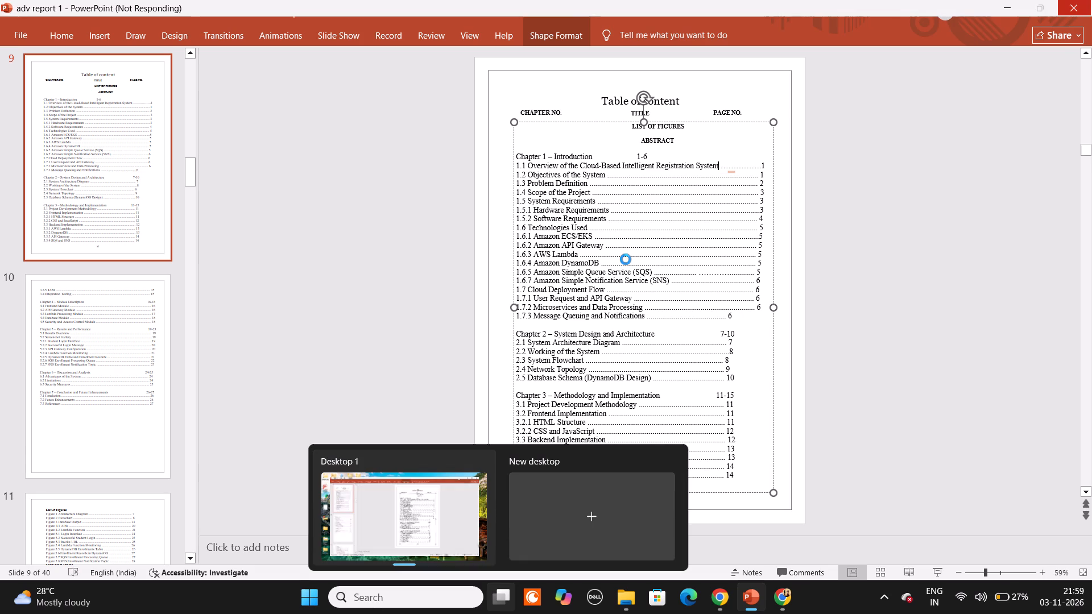
left_click(725, 168)
key("Right")
key("Right")
key("Right")
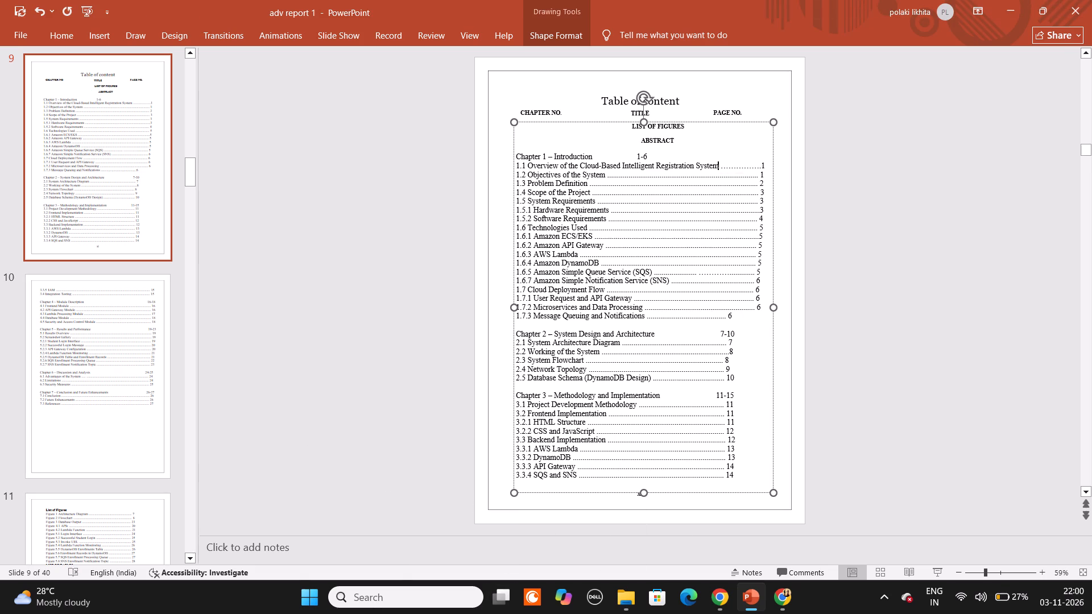
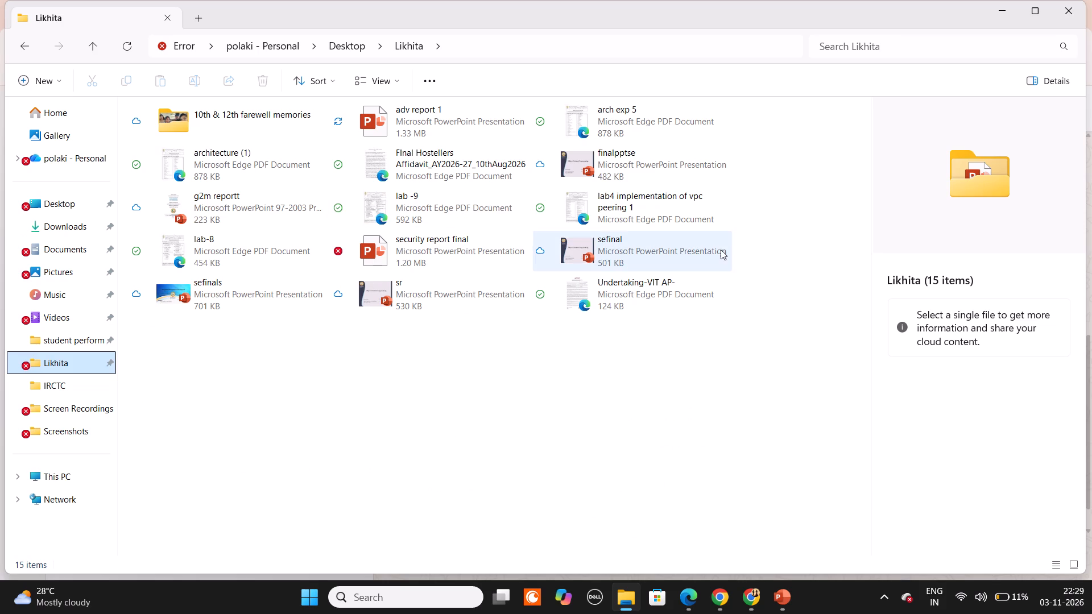
Close the Likhita folder window and the Edge window showing final advance report 1.pdf.
left_click(1067, 9)
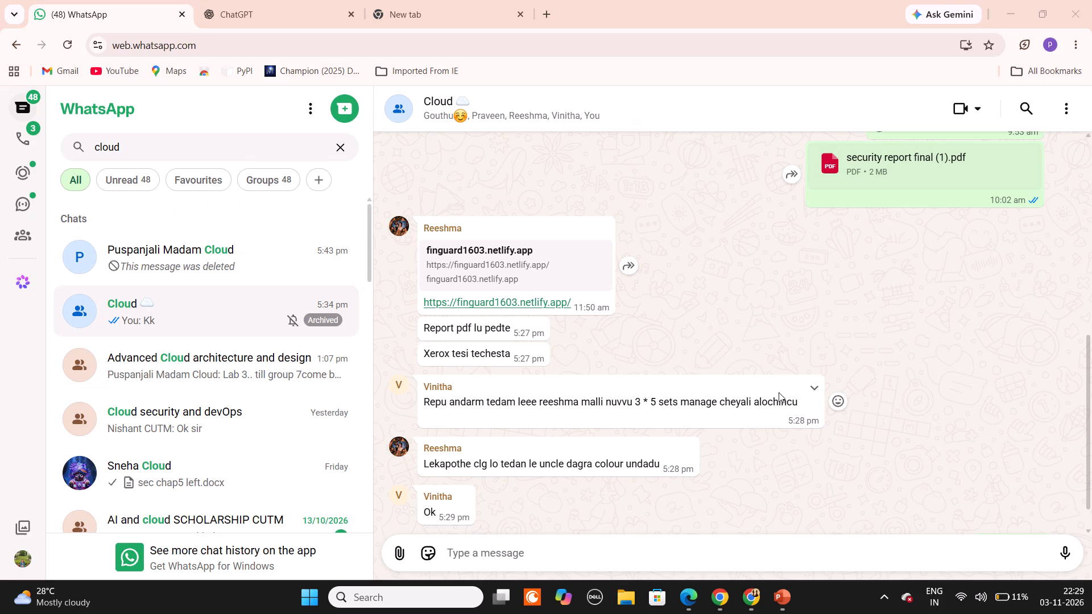
left_click(688, 589)
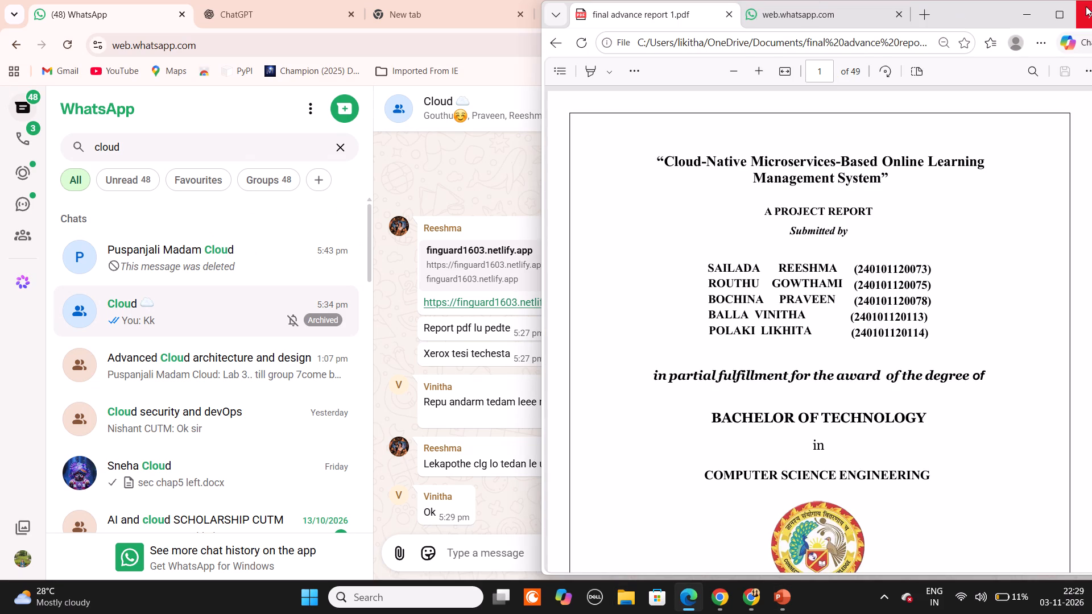
left_click(1085, 6)
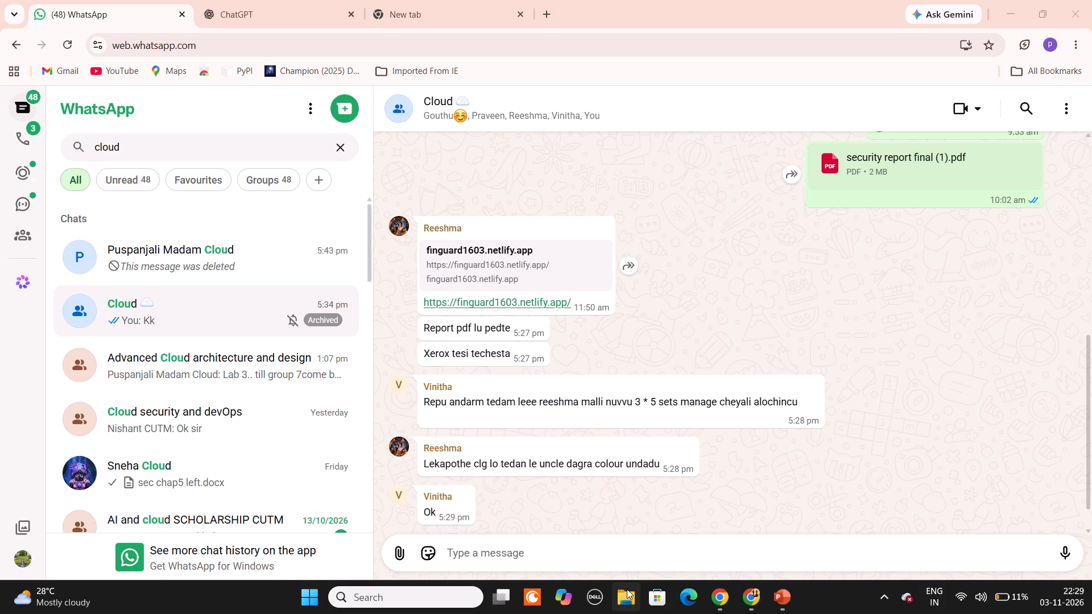
Switch to File Explorer in a new window.
left_click(627, 589)
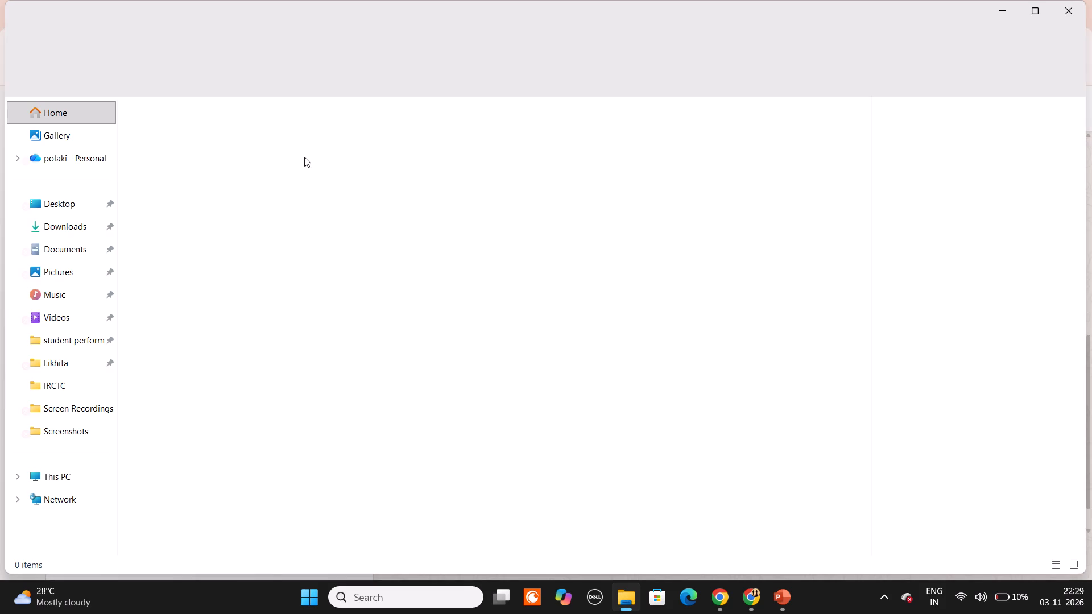
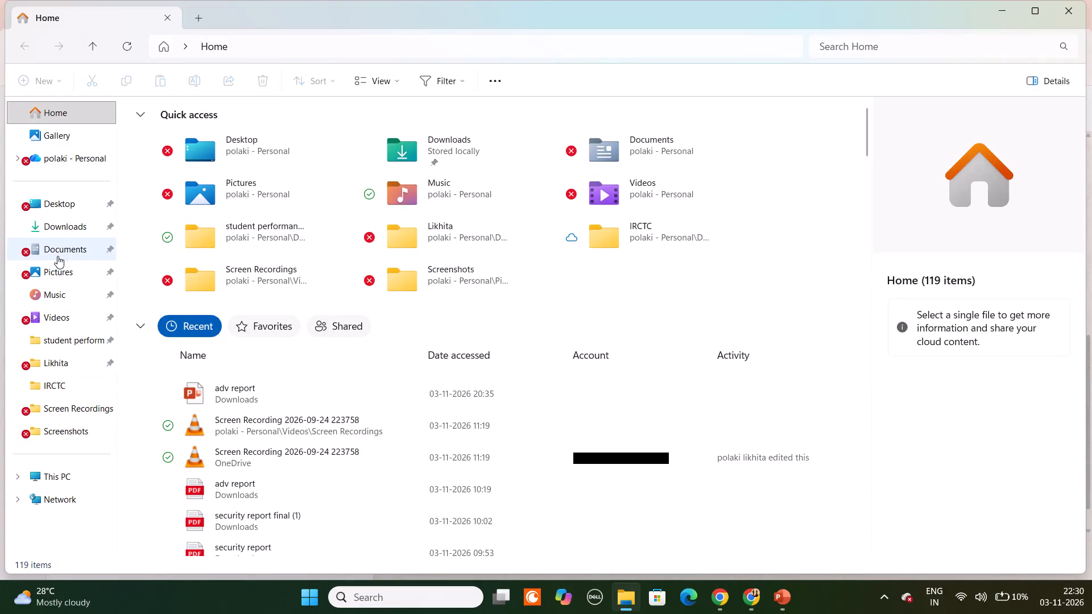
Look through the Downloads and Likhita folders for the report file, searching Downloads for "final advance".
left_click(61, 226)
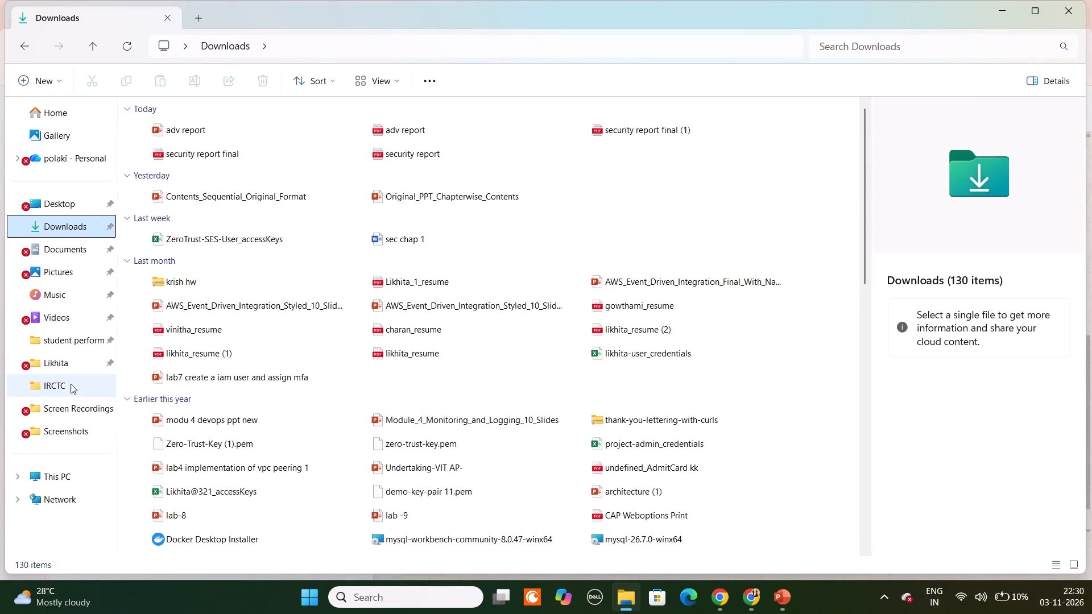
left_click(68, 366)
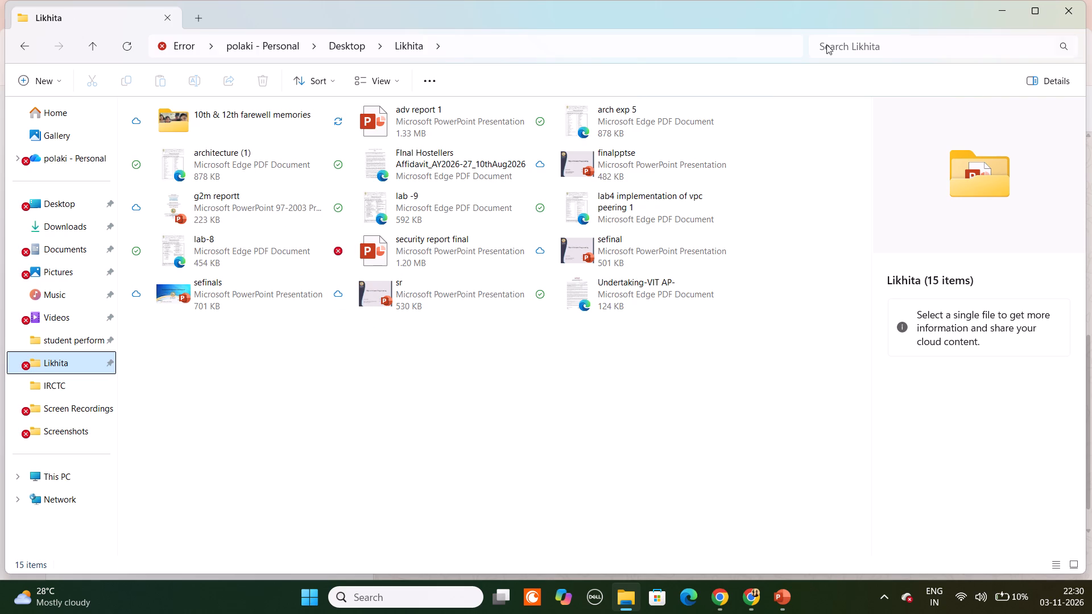
left_click(71, 223)
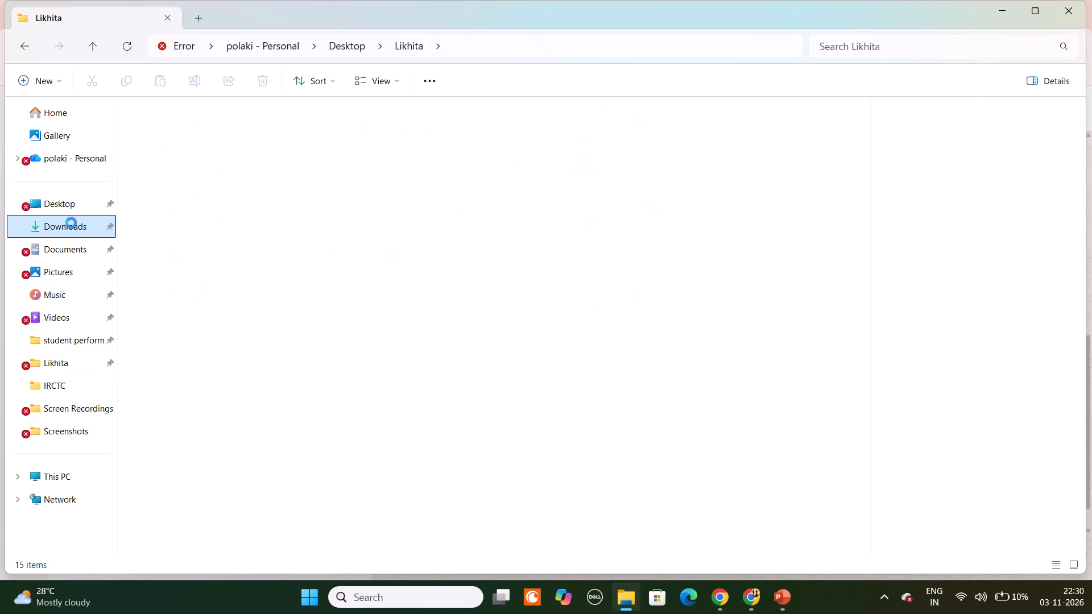
left_click(71, 223)
left_click(845, 49)
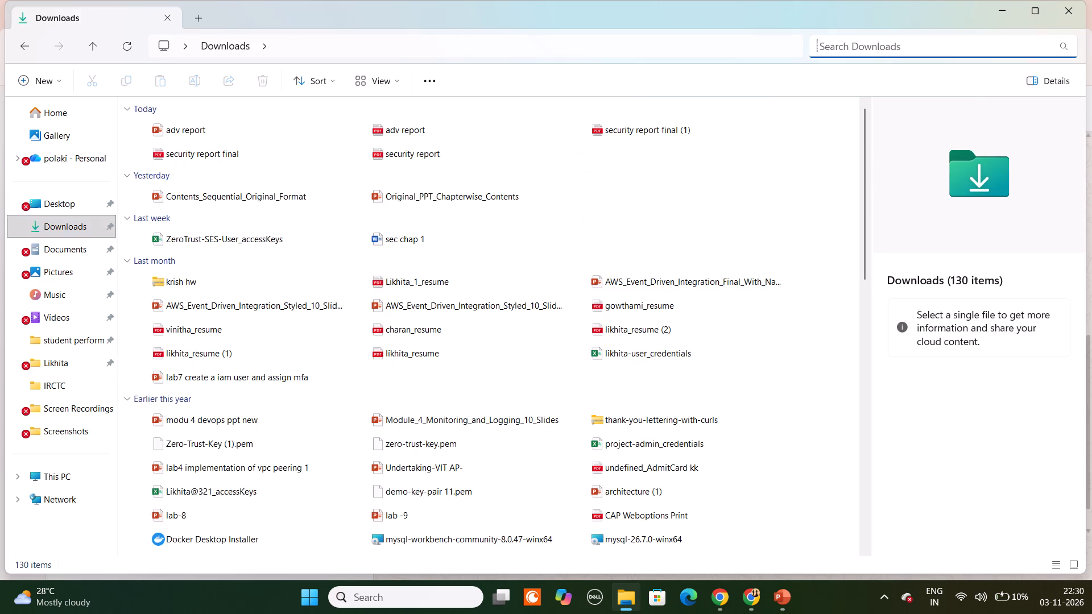
left_click_drag(845, 49, 855, 44)
type("final advance")
key("f")
Find the final advance report 1 PDF by searching the Documents folder for "final", and copy the file.
left_click(52, 254)
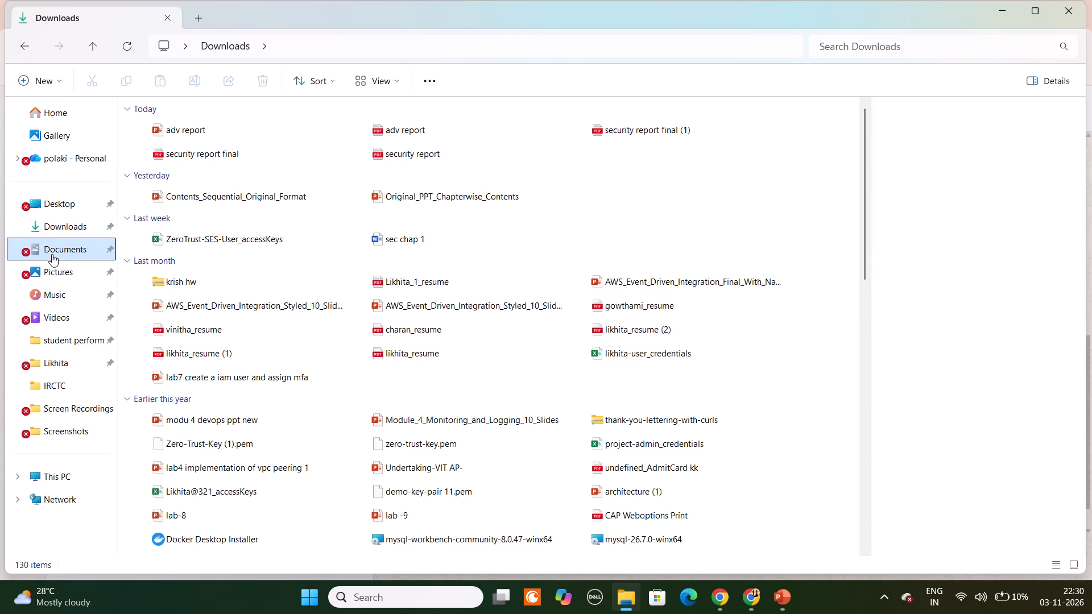
left_click(834, 48)
key("f")
type("inal")
key("space")
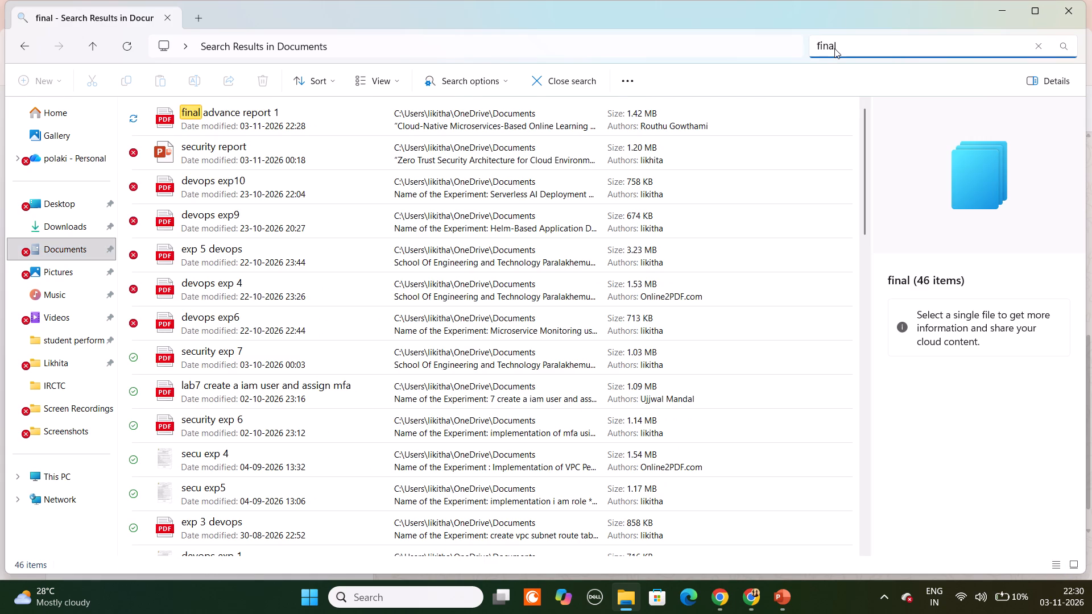
left_click_drag(834, 48, 359, 114)
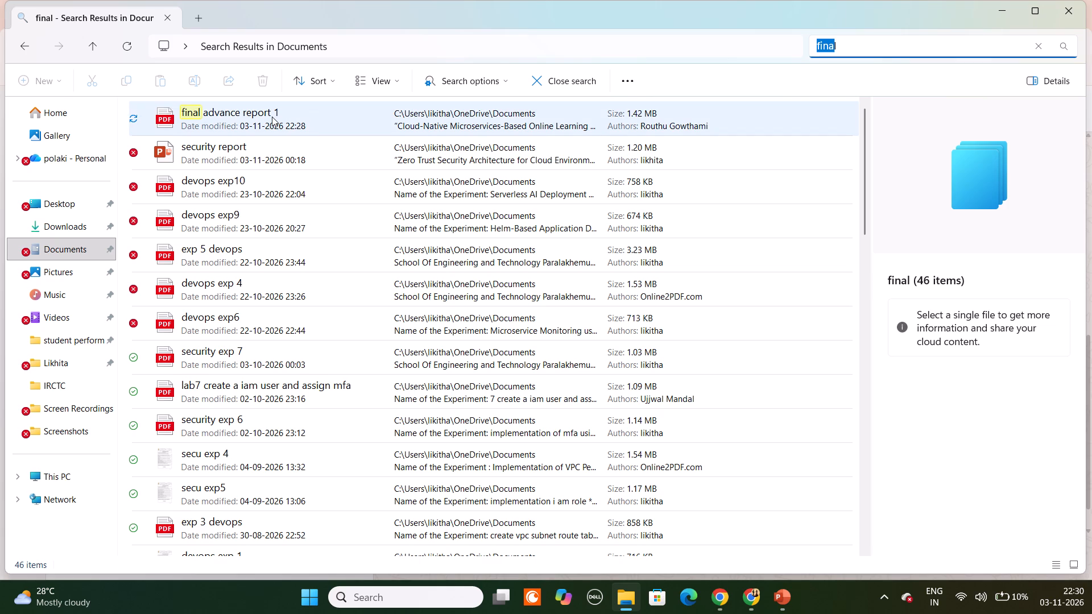
left_click(272, 117)
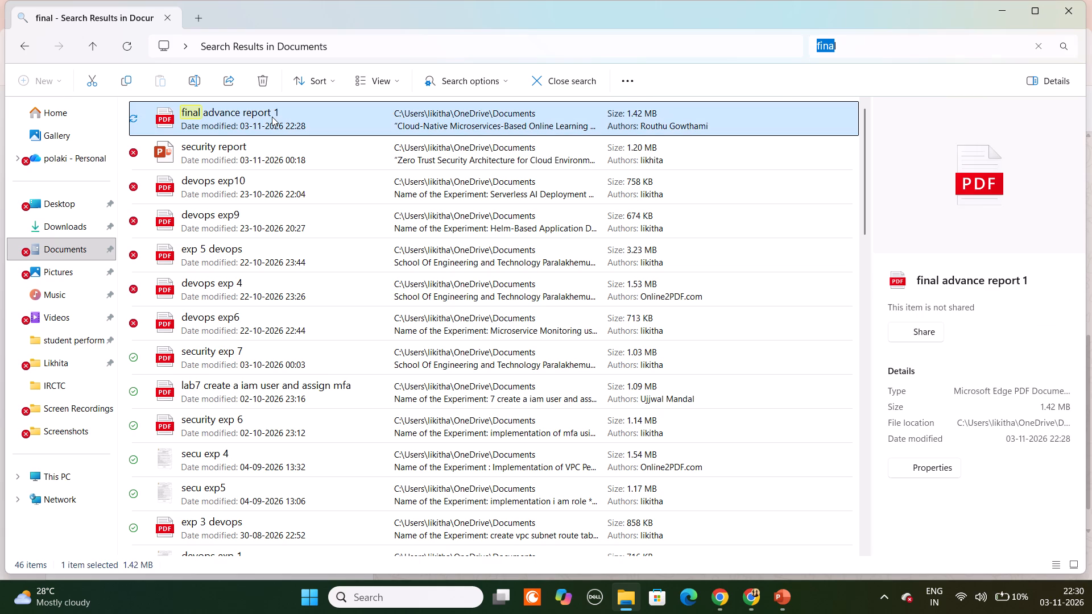
left_click(126, 80)
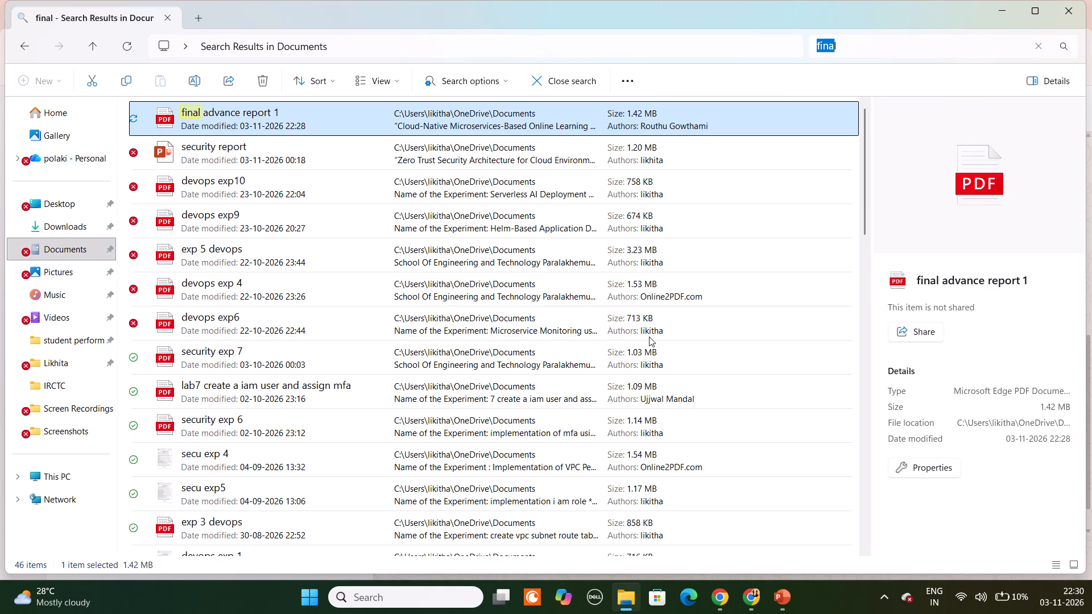